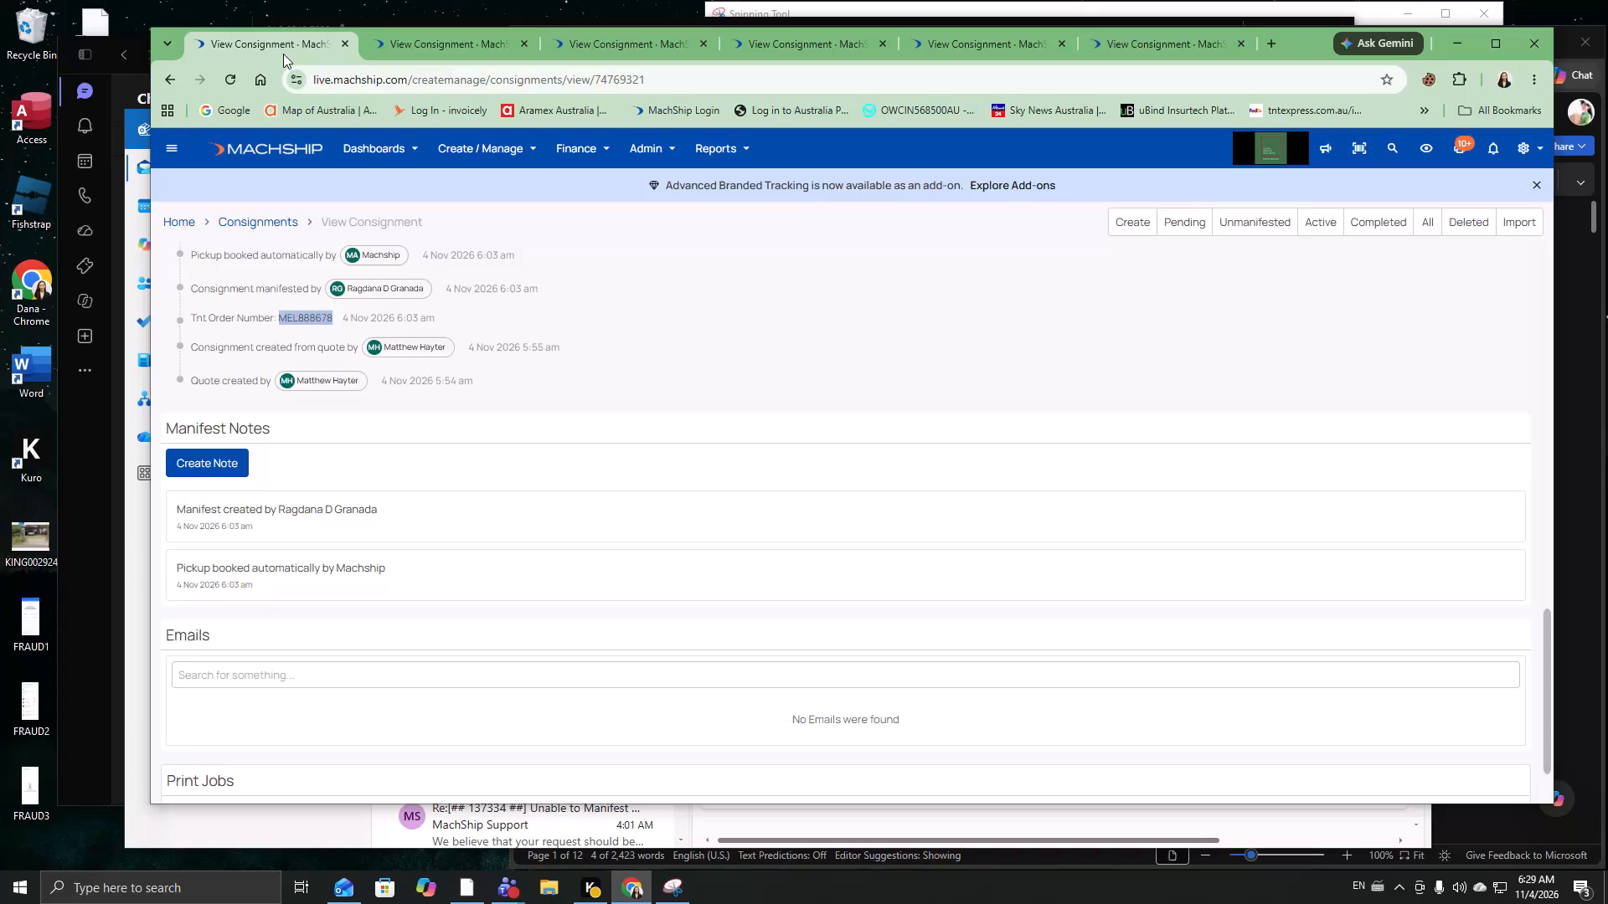
Open the Consignment Status dashboard and filter it to unmanifested consignments.
{"action": "left_click", "coordinate": [262, 156]}
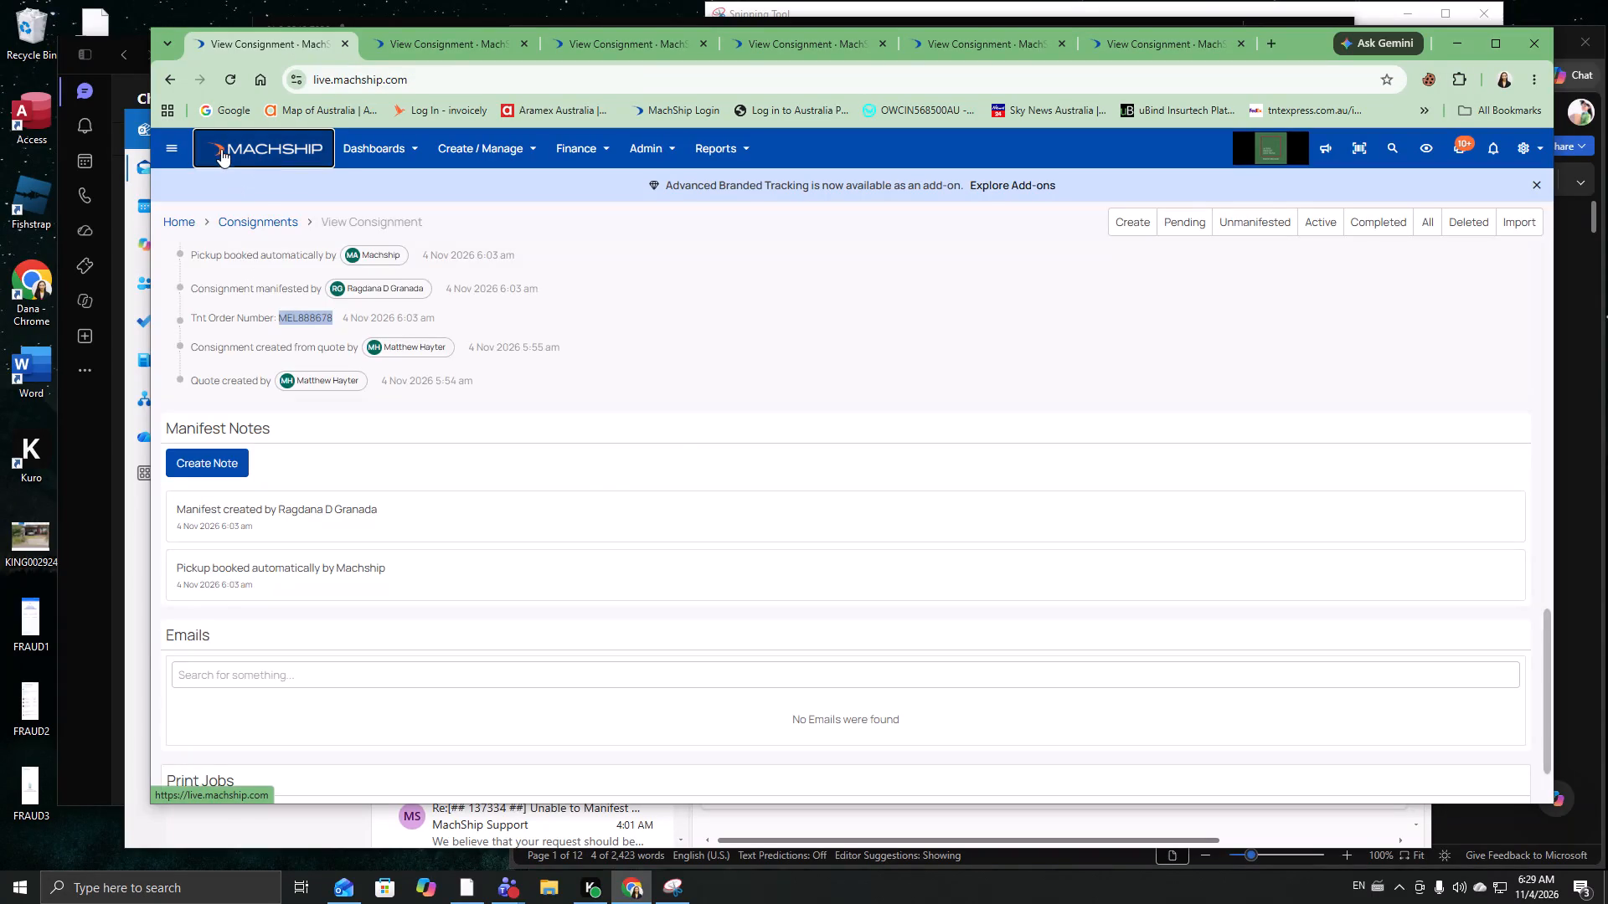
{"action": "left_click", "coordinate": [176, 149]}
{"action": "left_click", "coordinate": [264, 358]}
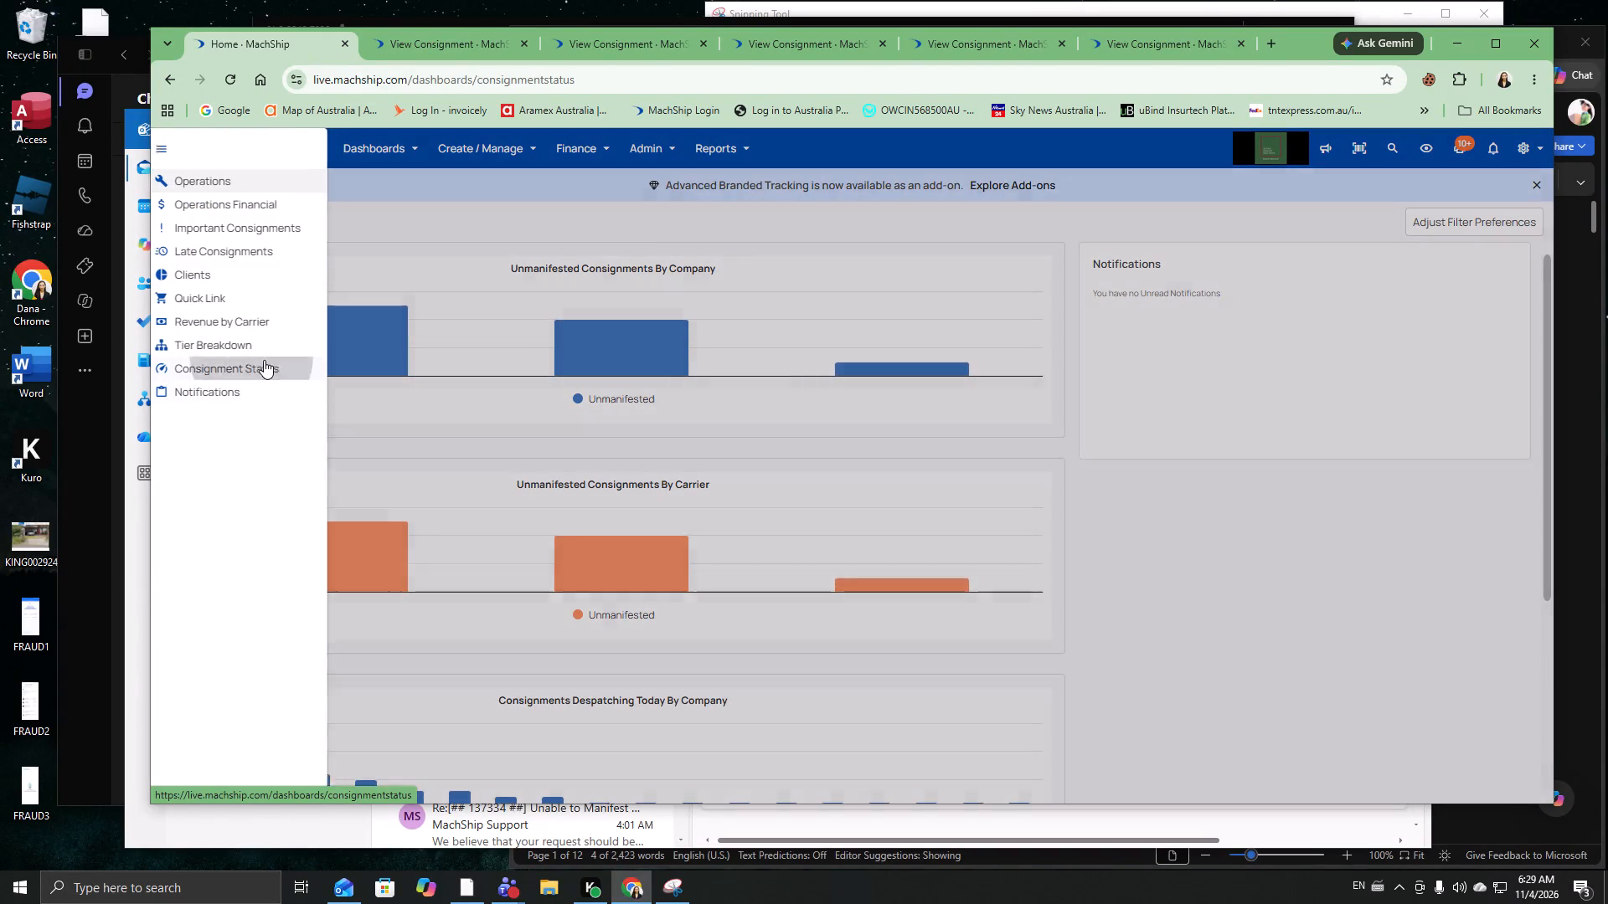
{"action": "double_click", "coordinate": [328, 333]}
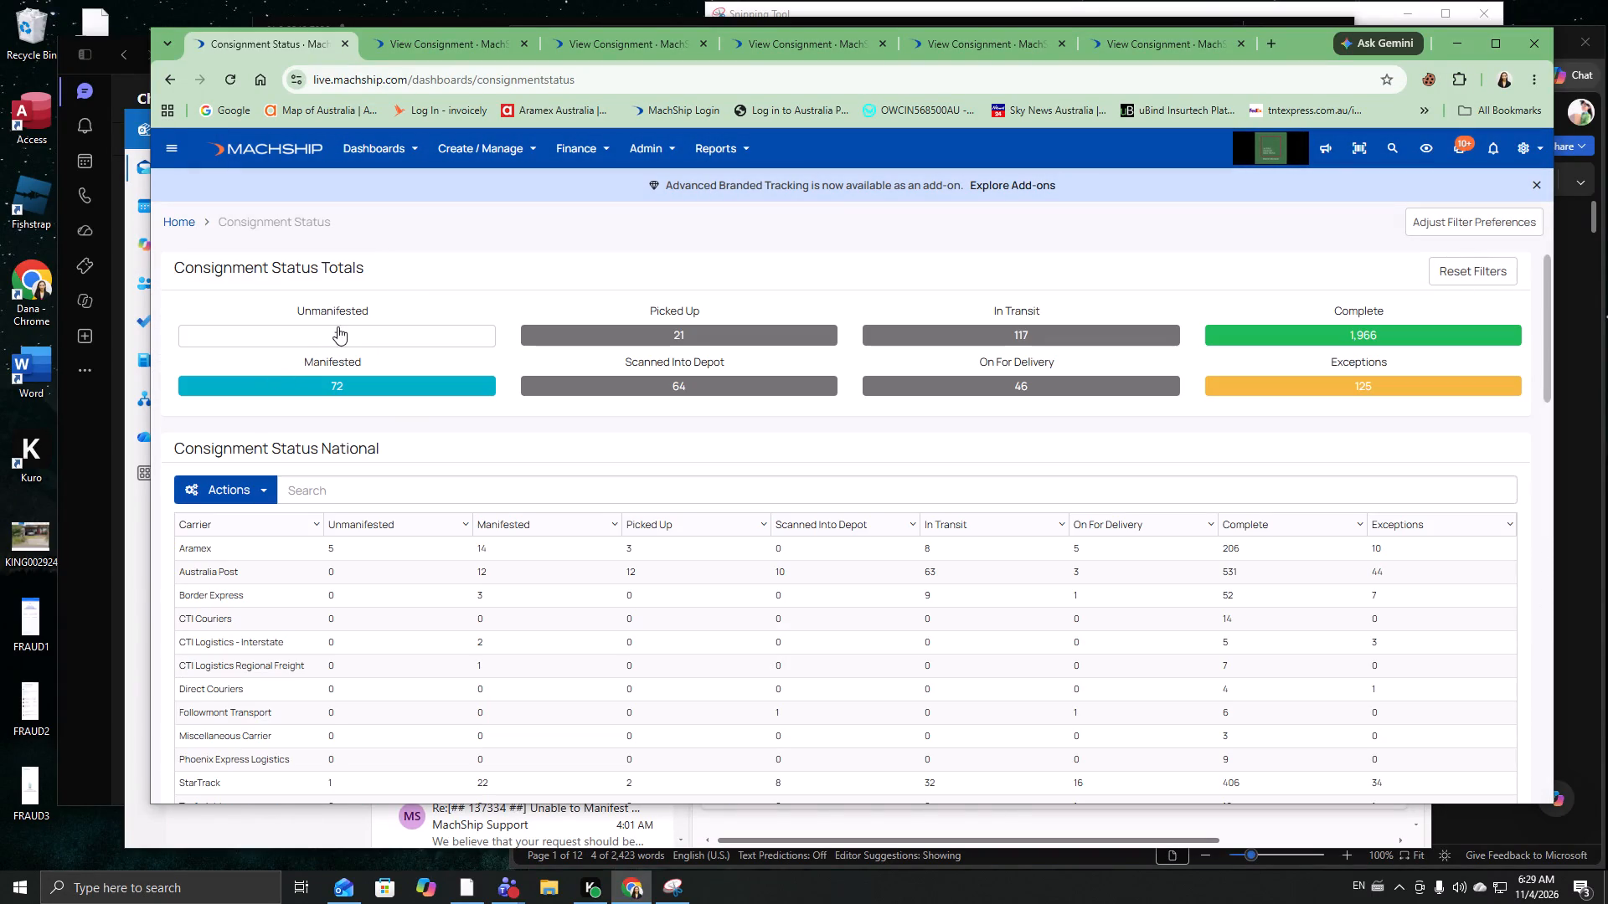
Sort the Active Consignments table by despatch date, latest first.
{"action": "scroll", "coordinate": [338, 326], "scroll_direction": "down", "scroll_amount": 20}
{"action": "scroll", "coordinate": [338, 326], "scroll_direction": "down", "scroll_amount": 20}
{"action": "scroll", "coordinate": [338, 326], "scroll_direction": "down", "scroll_amount": 12}
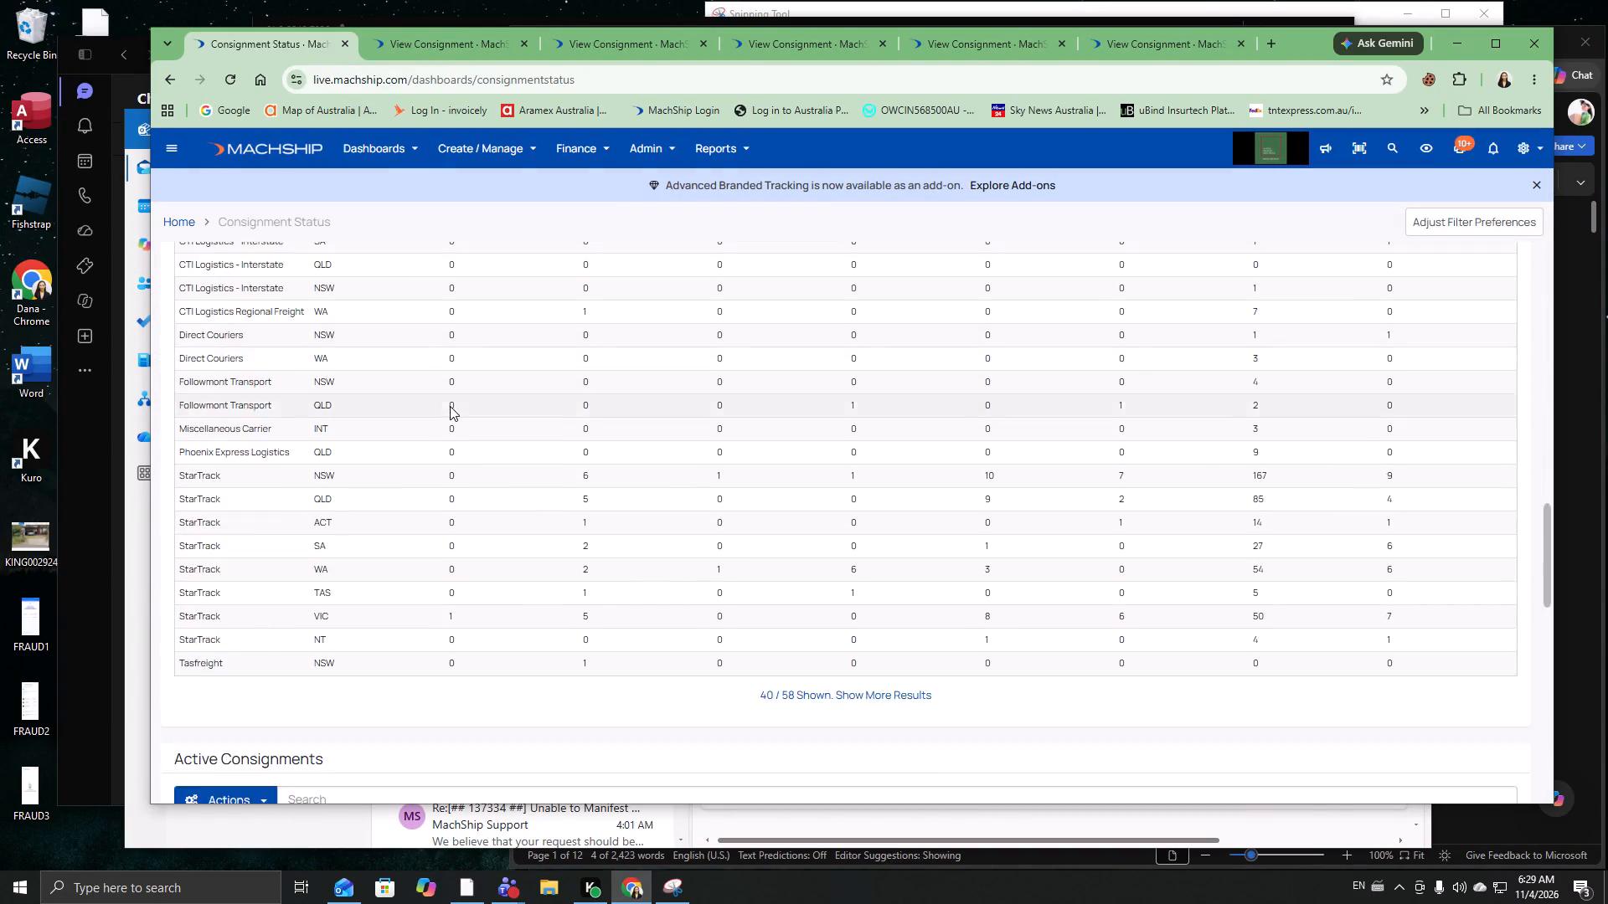
{"action": "scroll", "coordinate": [450, 406], "scroll_direction": "down", "scroll_amount": 10}
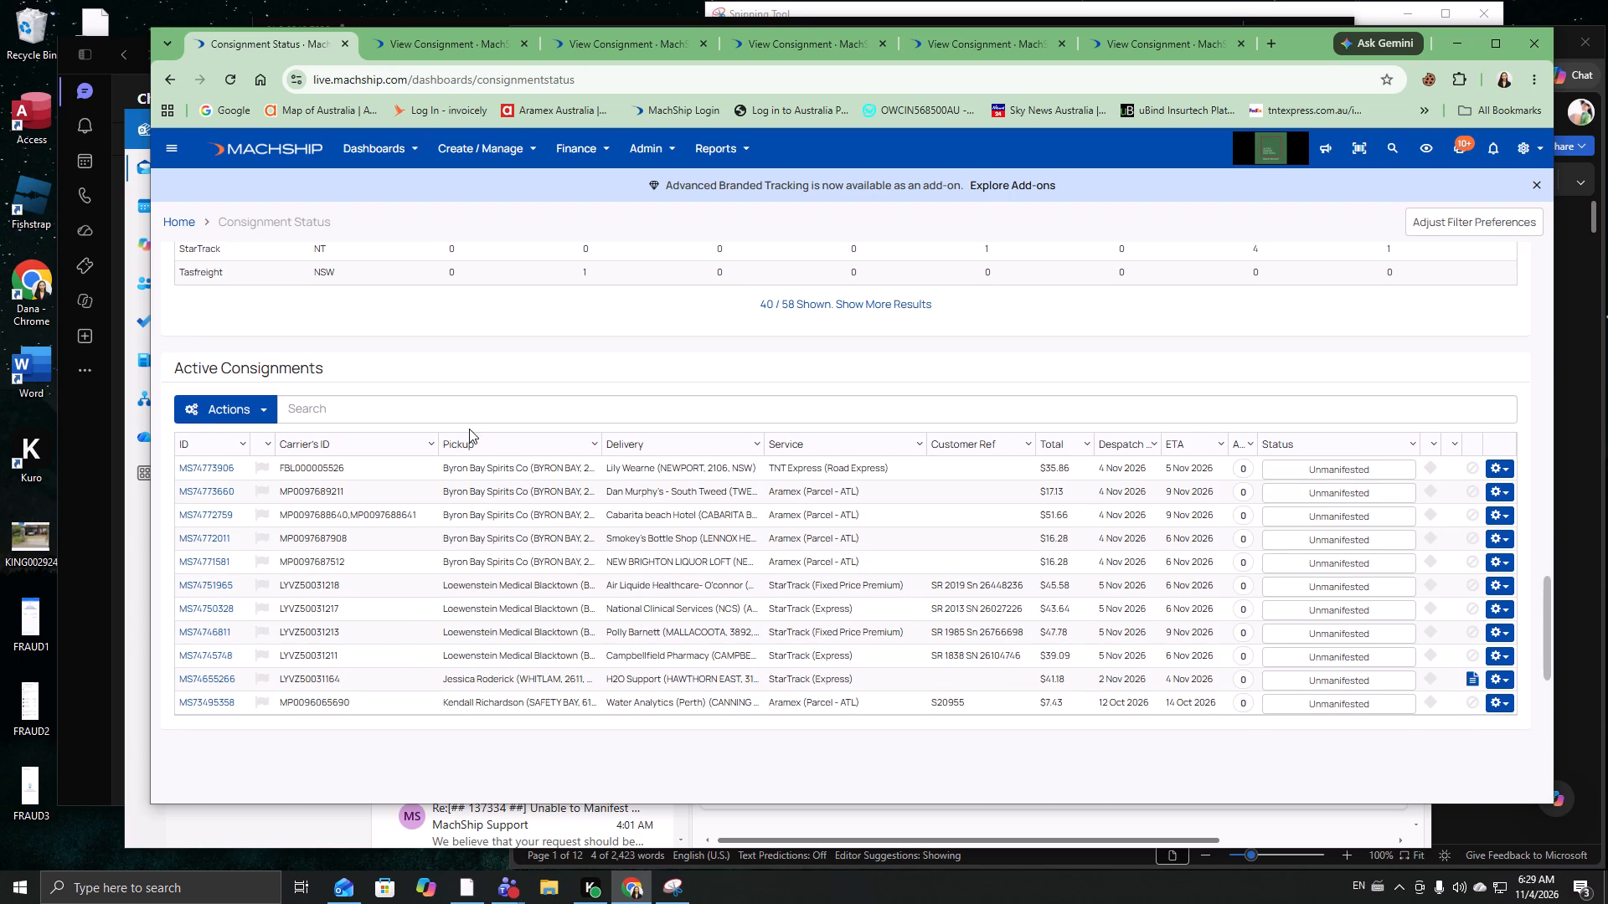
{"action": "left_click", "coordinate": [1152, 442]}
{"action": "left_click", "coordinate": [1136, 495]}
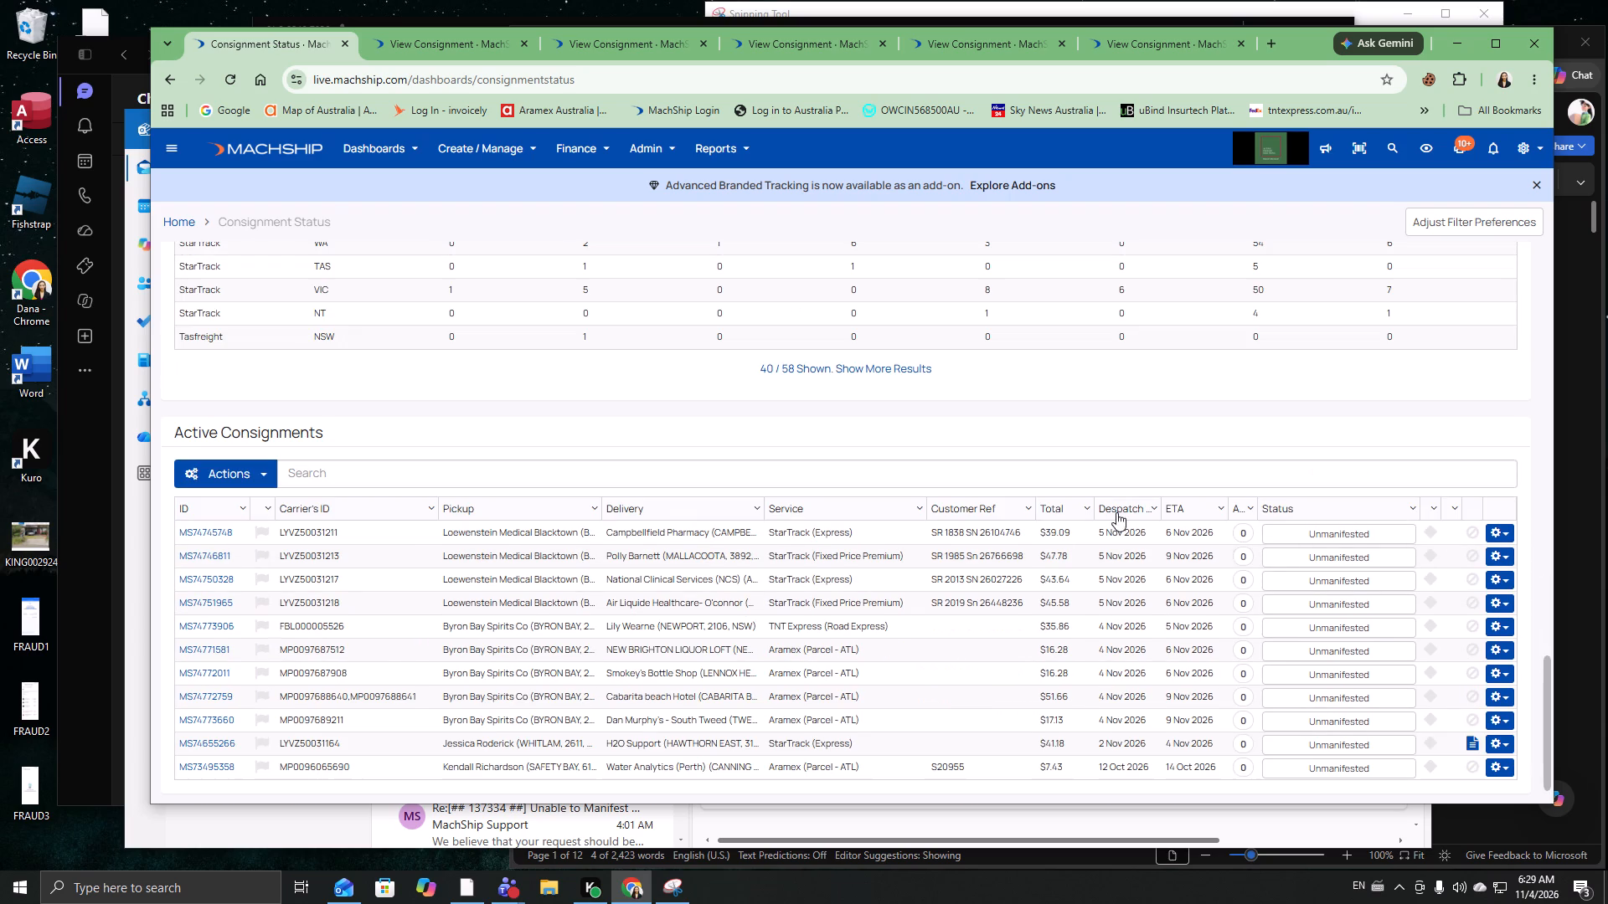
Open Byron Bay Spirits consignments MS74773906, MS74771581, MS74772011, MS74772759 and MS74773660 each in a new browser tab.
{"action": "left_click_drag", "start_coordinate": [1108, 631], "coordinate": [993, 630]}
{"action": "left_click_drag", "start_coordinate": [993, 630], "coordinate": [644, 659]}
{"action": "right_click", "coordinate": [212, 615]}
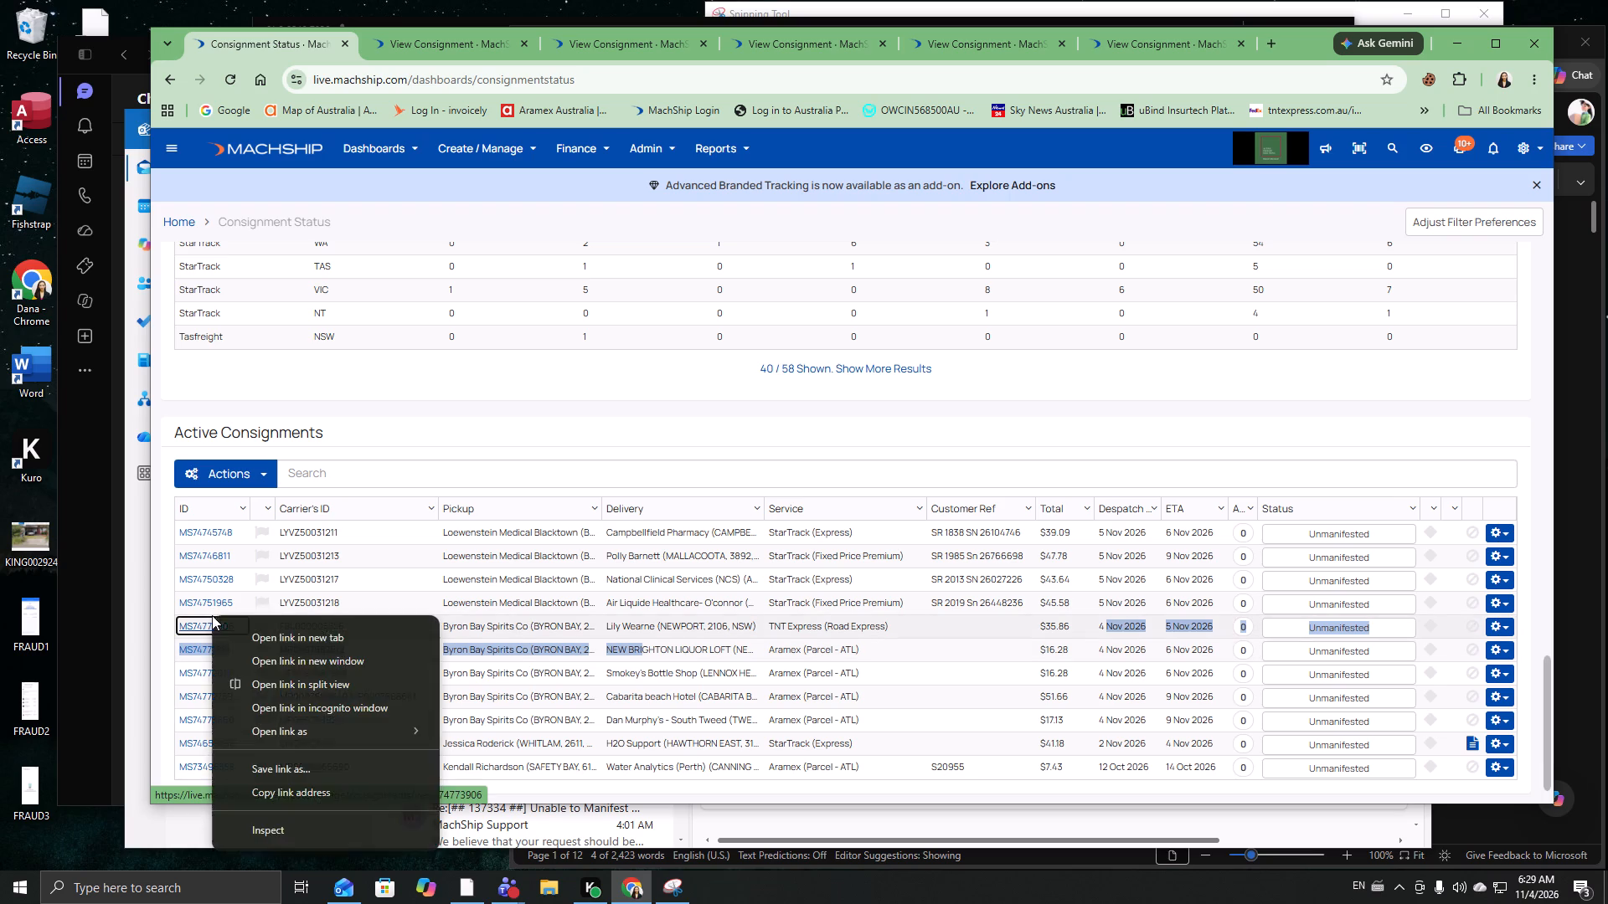
{"action": "left_click", "coordinate": [325, 633]}
{"action": "right_click", "coordinate": [208, 643]}
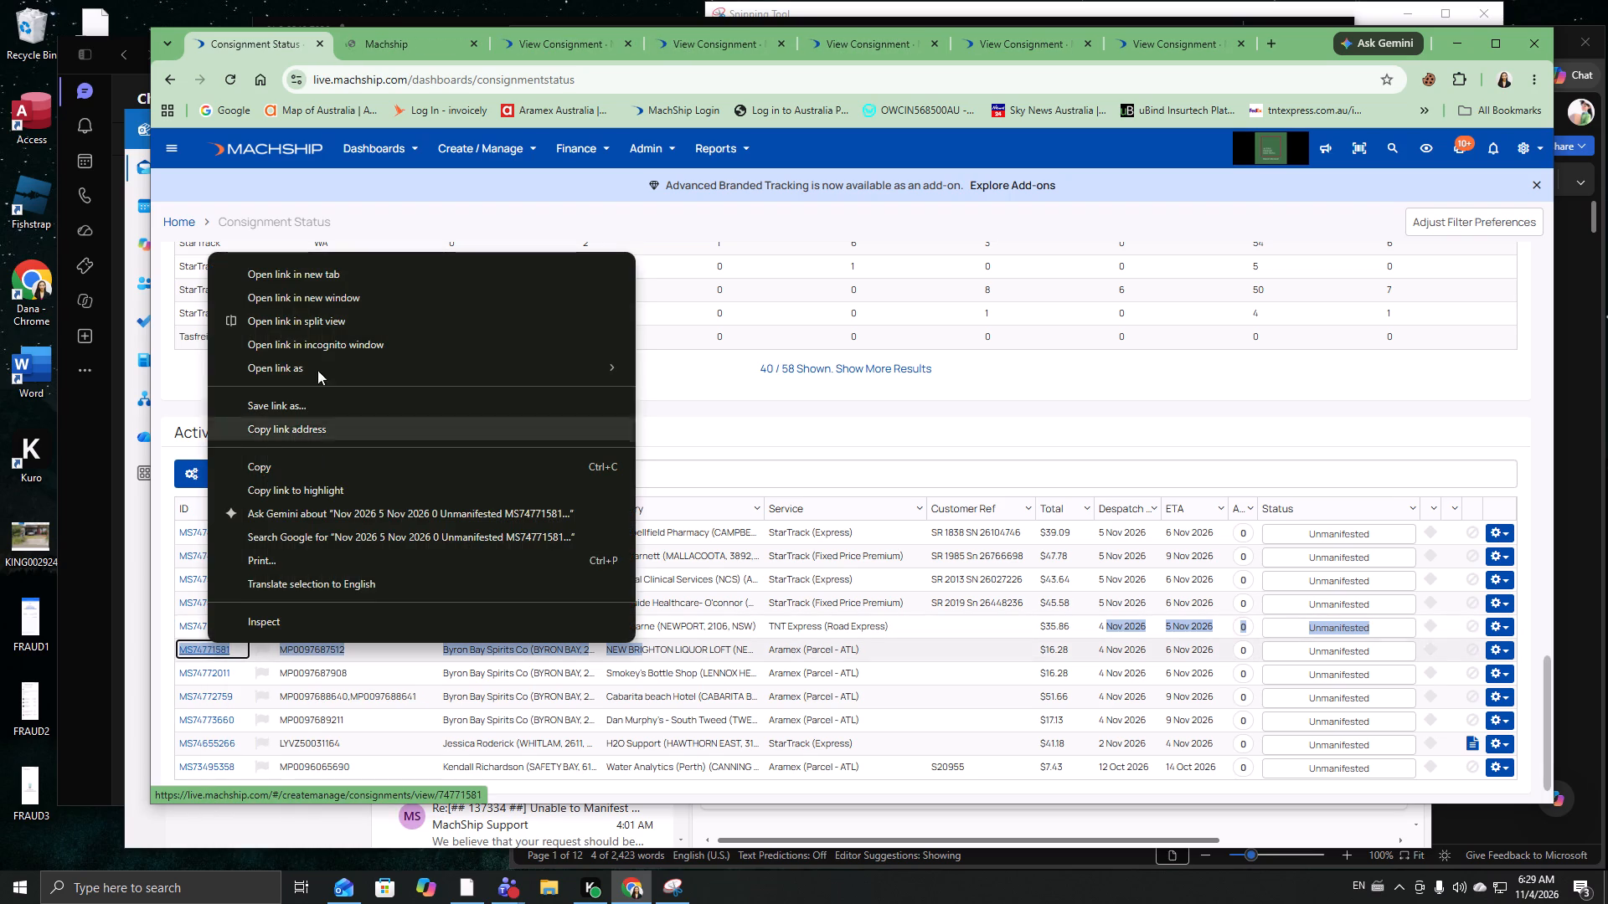
{"action": "left_click", "coordinate": [326, 274]}
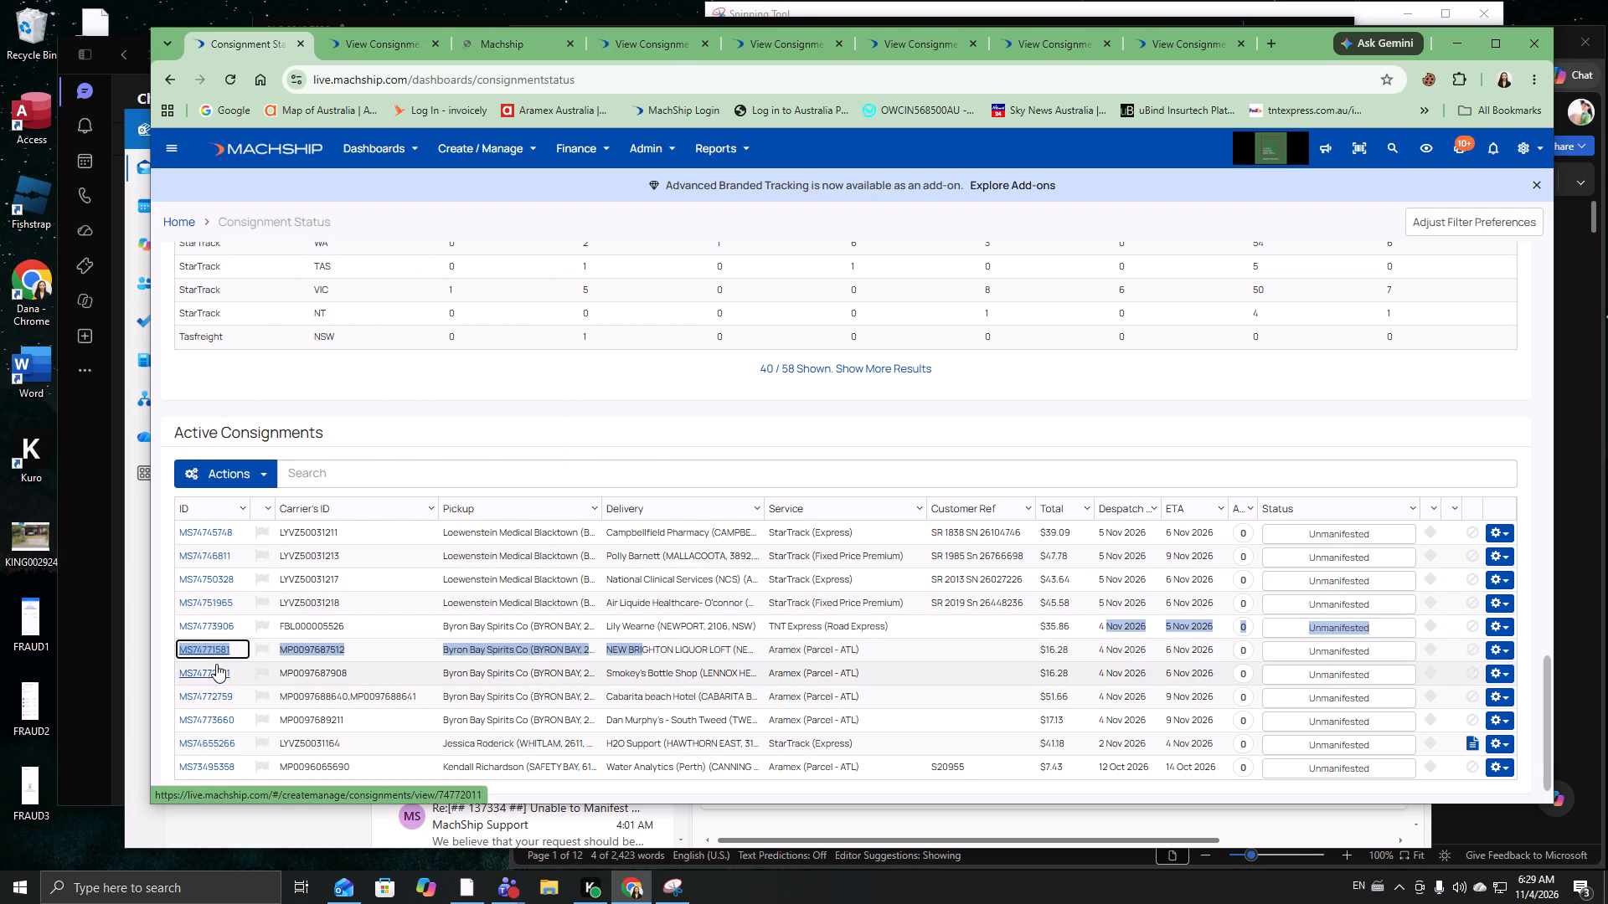
{"action": "right_click", "coordinate": [215, 668]}
{"action": "left_click", "coordinate": [336, 454]}
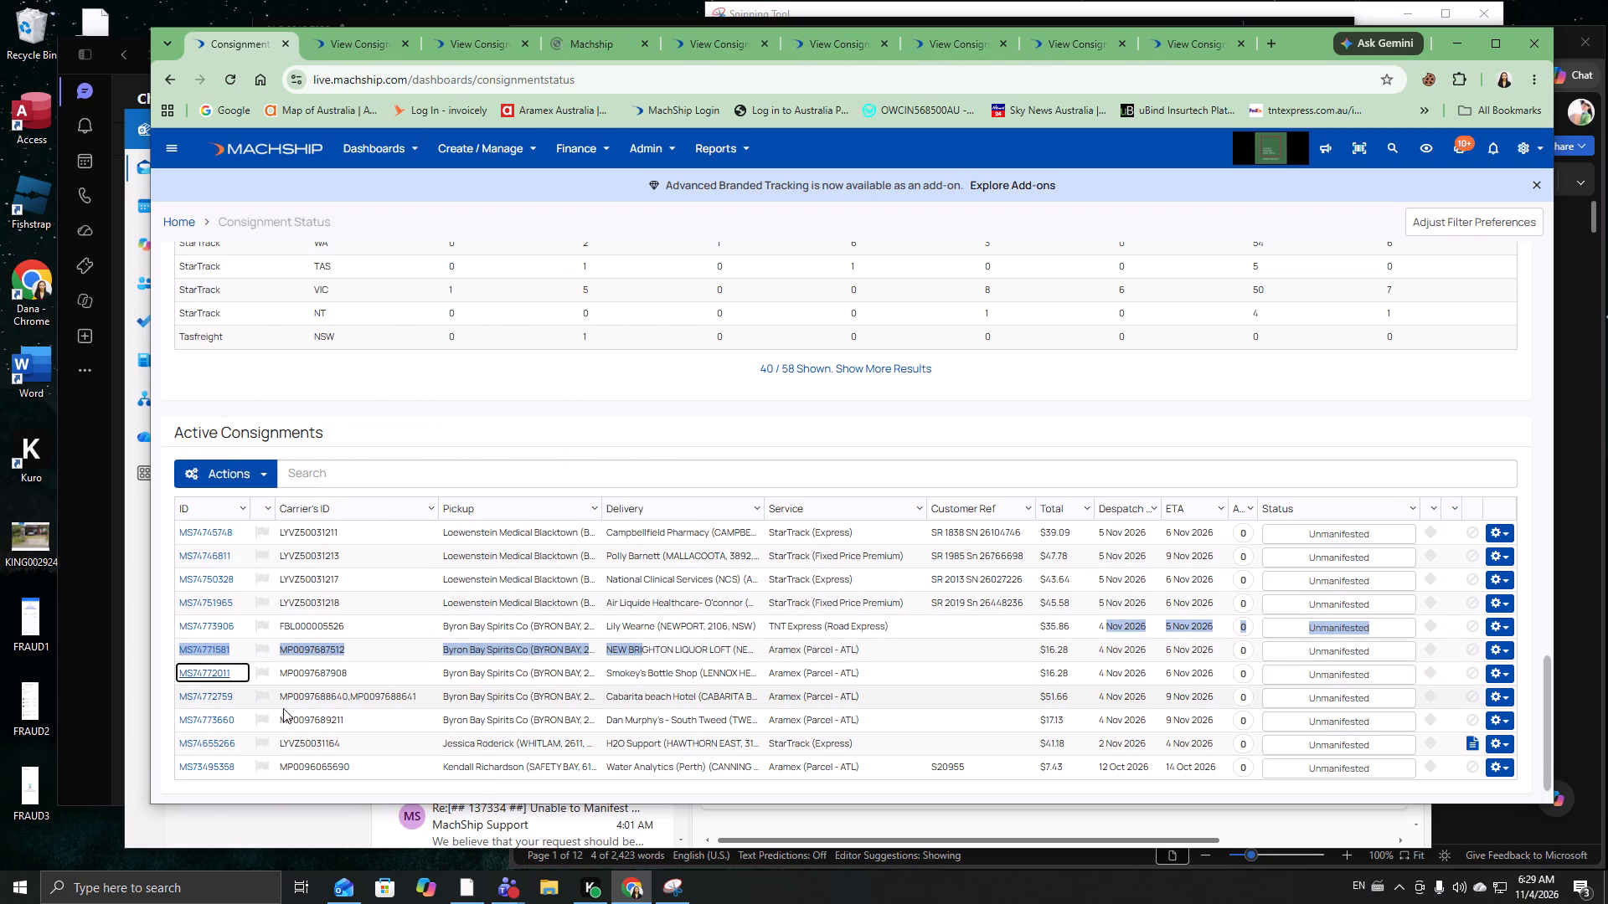
{"action": "right_click", "coordinate": [209, 699]}
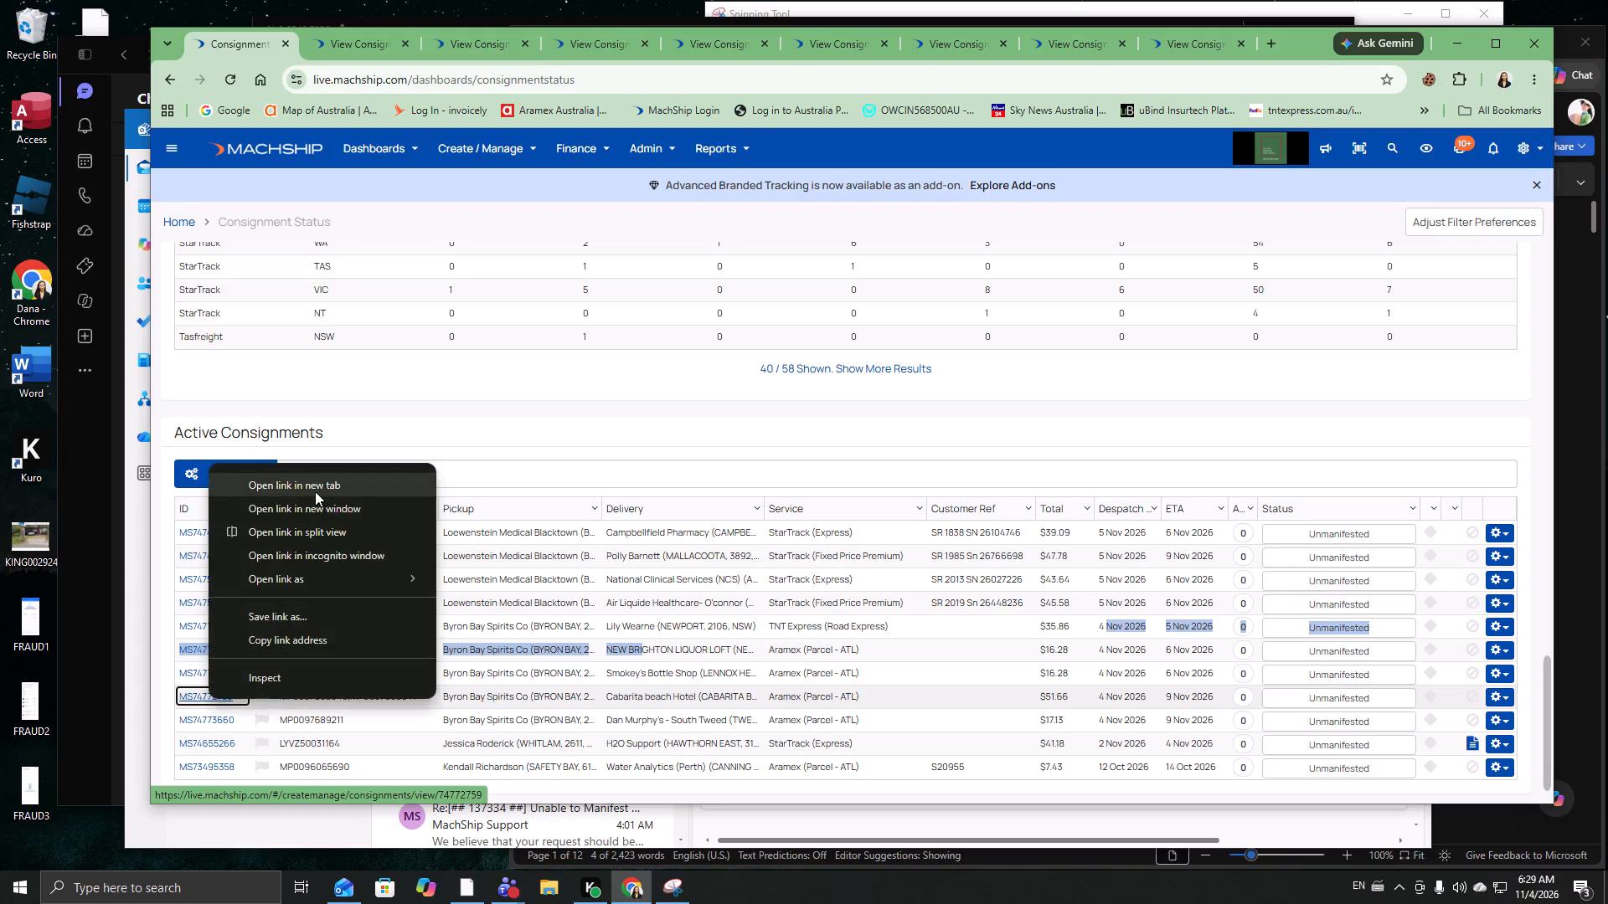
{"action": "left_click", "coordinate": [319, 488]}
{"action": "right_click", "coordinate": [214, 716]}
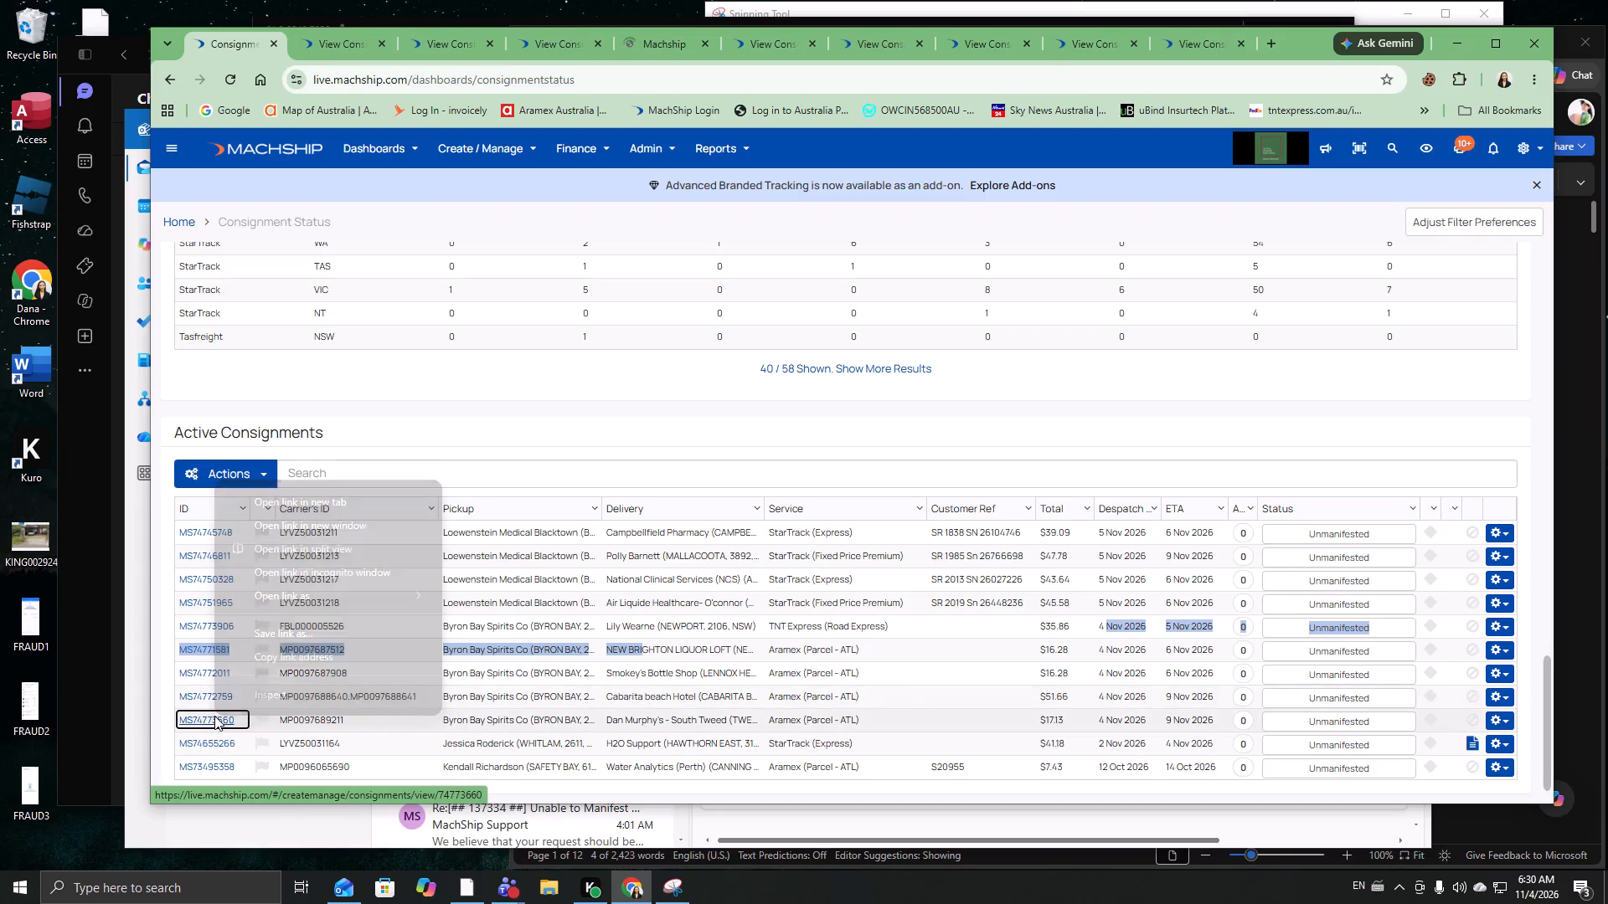
{"action": "left_click", "coordinate": [336, 496]}
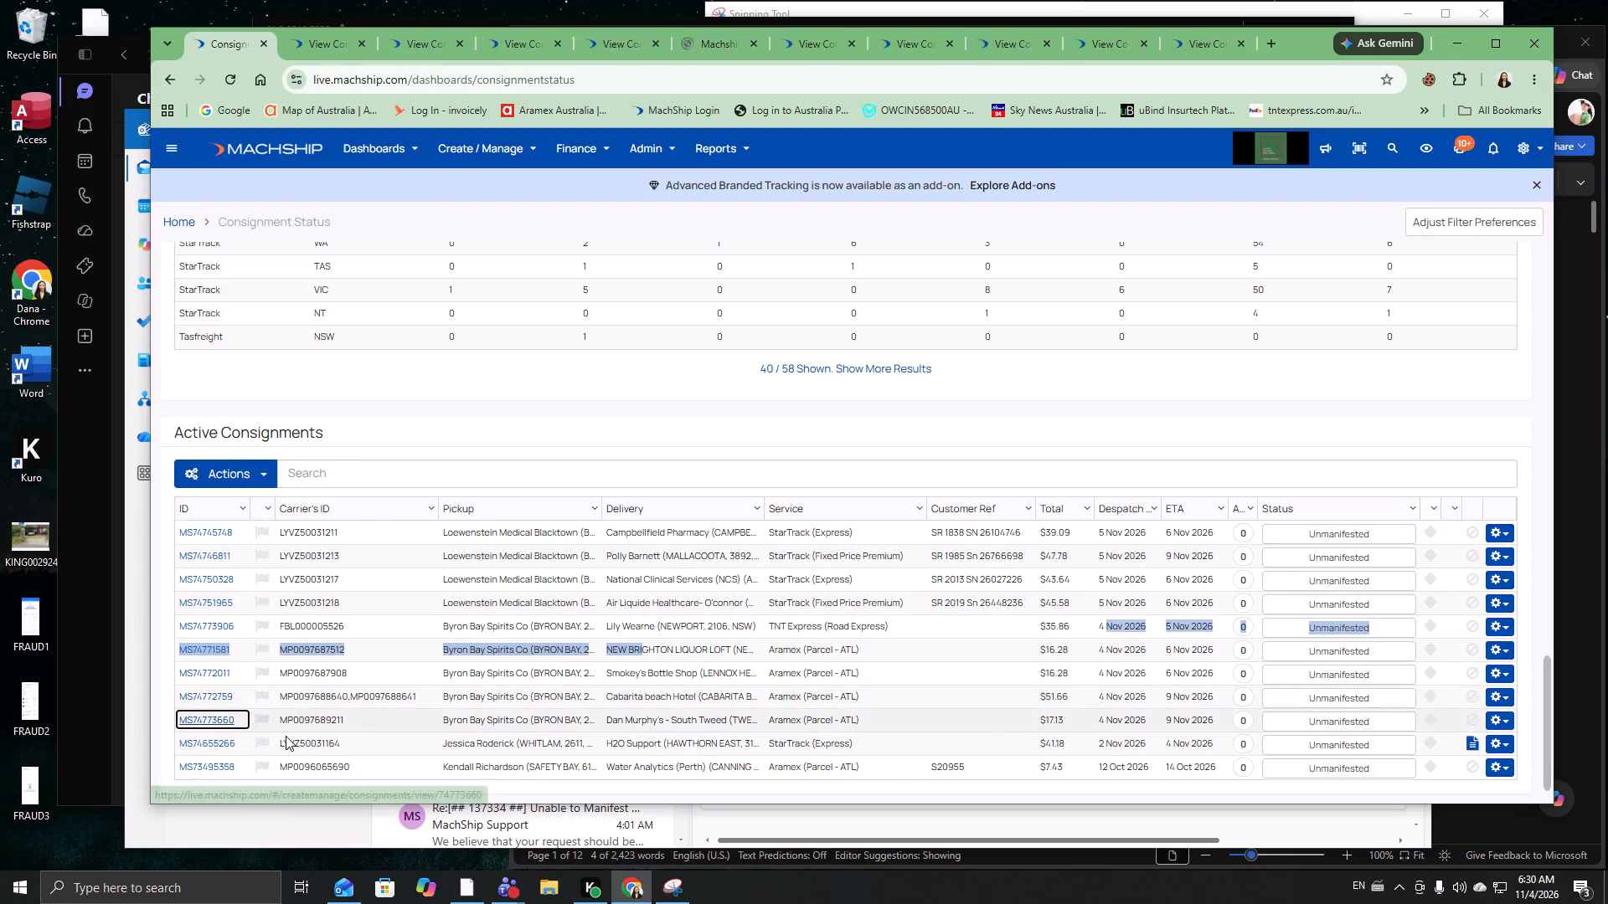
Manifest TNT Express consignment MS74773906, keeping the default pickup booking for 04 Nov 2026.
{"action": "left_click", "coordinate": [317, 55]}
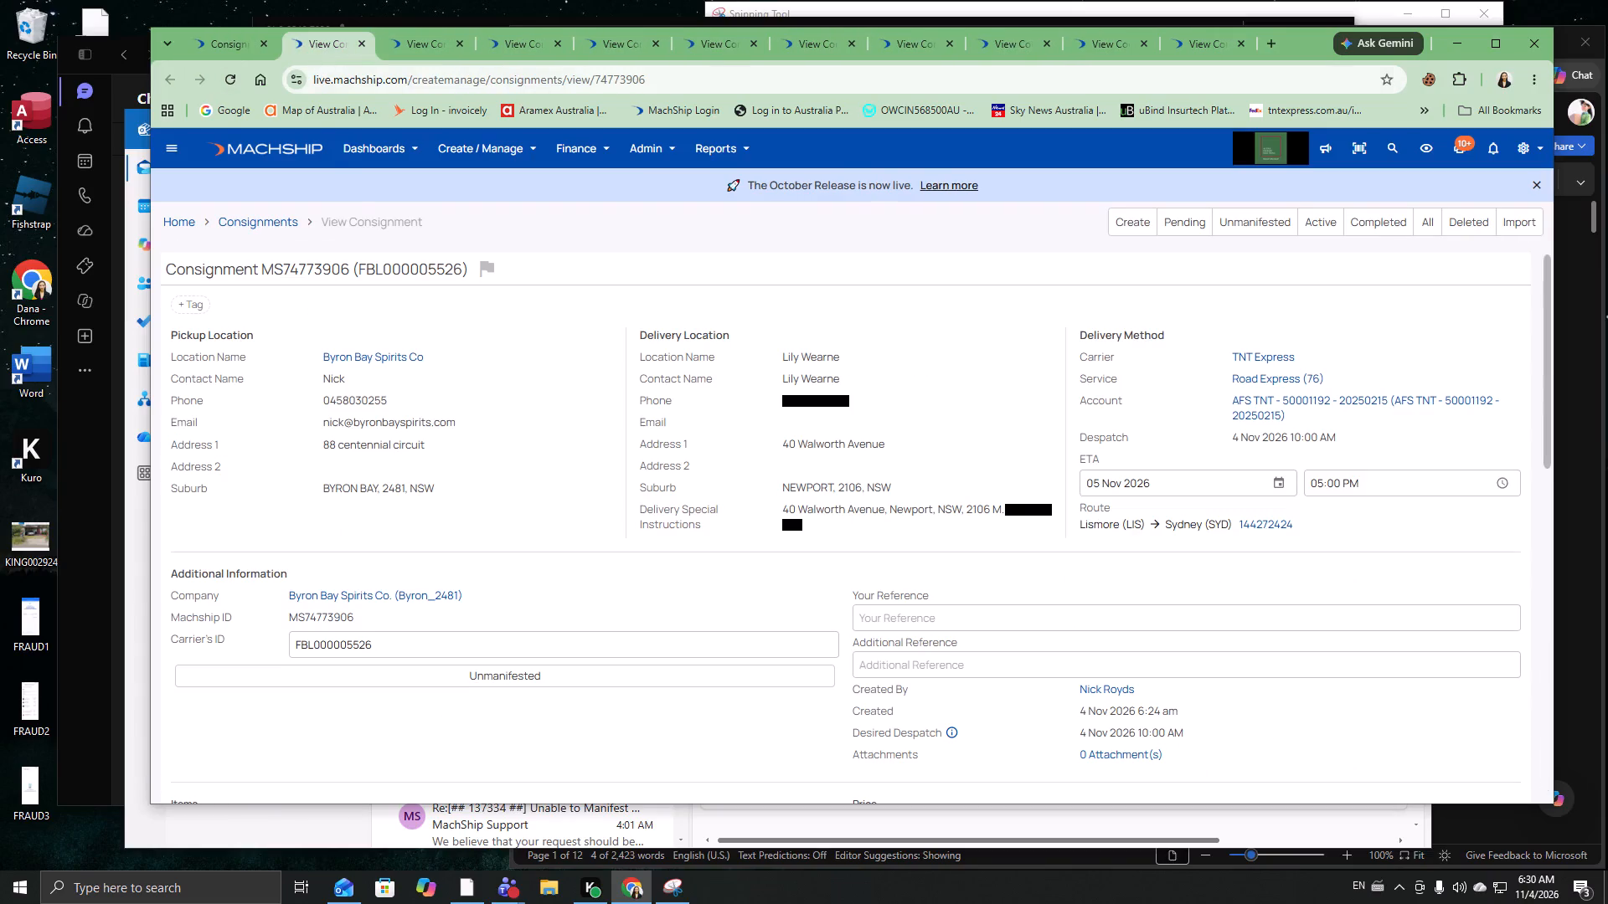
{"action": "scroll", "coordinate": [523, 592], "scroll_direction": "down", "scroll_amount": 18}
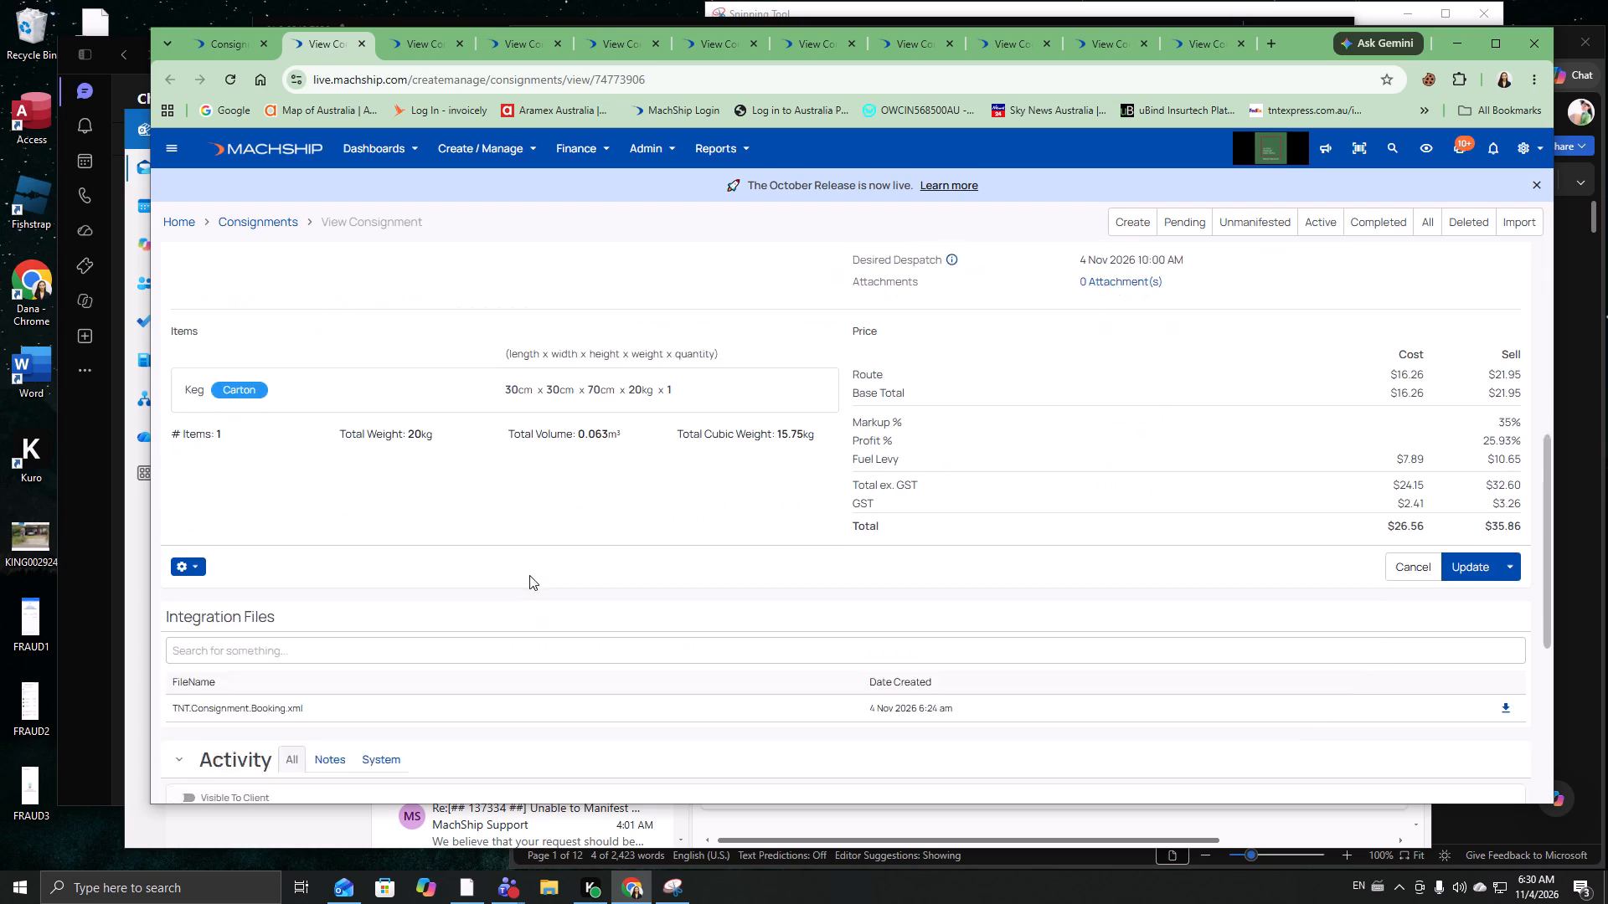
{"action": "scroll", "coordinate": [529, 575], "scroll_direction": "down", "scroll_amount": 3}
{"action": "left_click", "coordinate": [202, 451]}
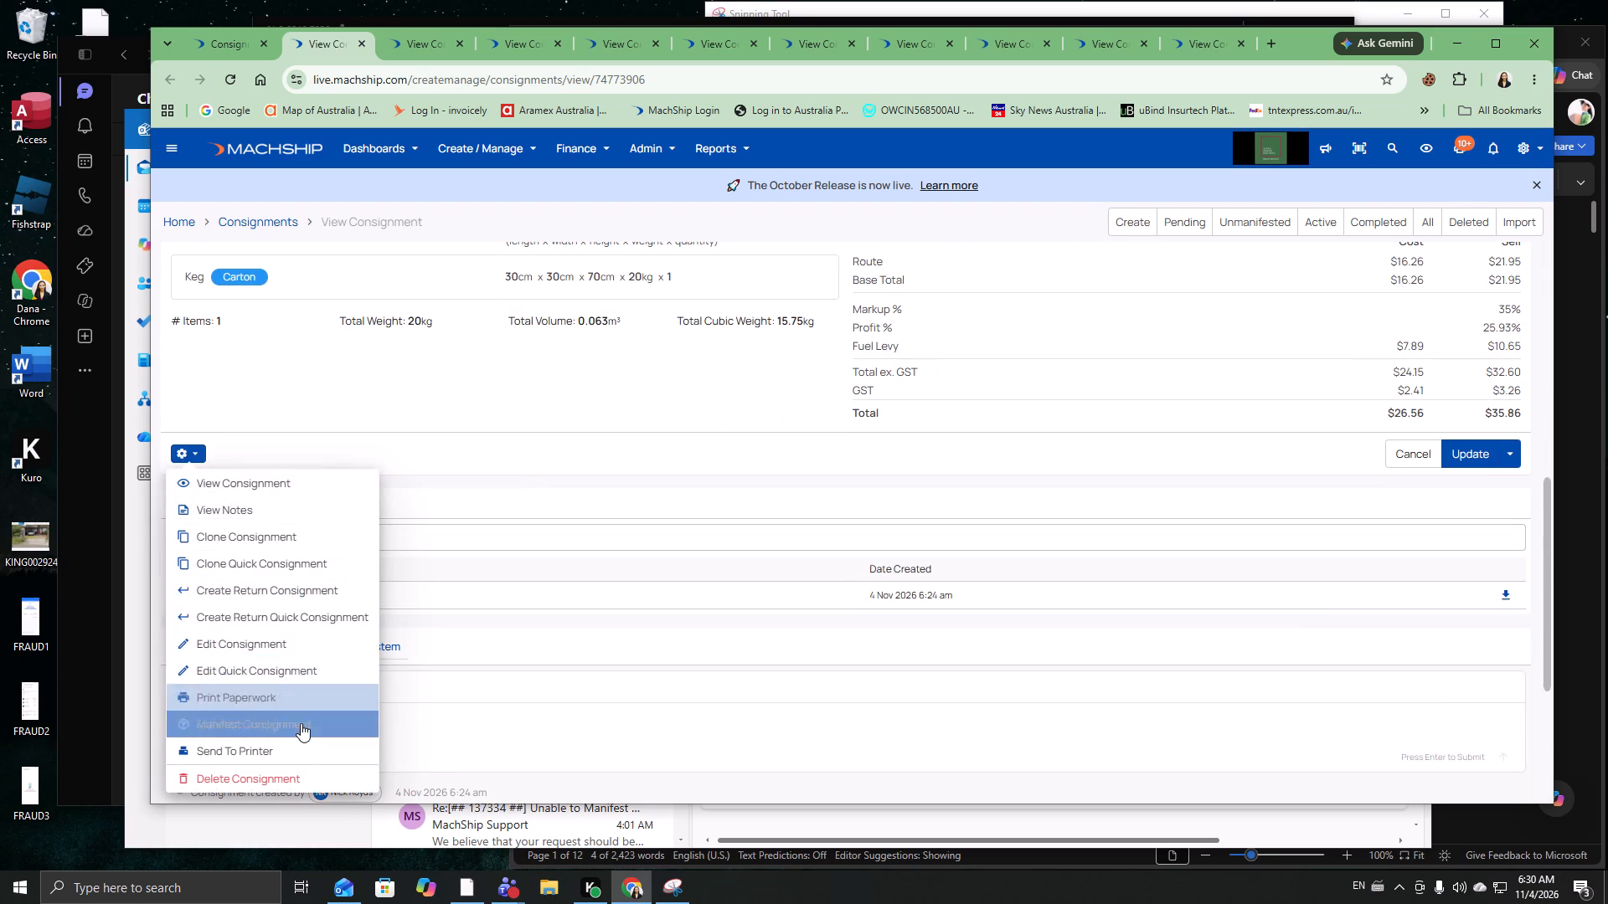
{"action": "left_click", "coordinate": [301, 723]}
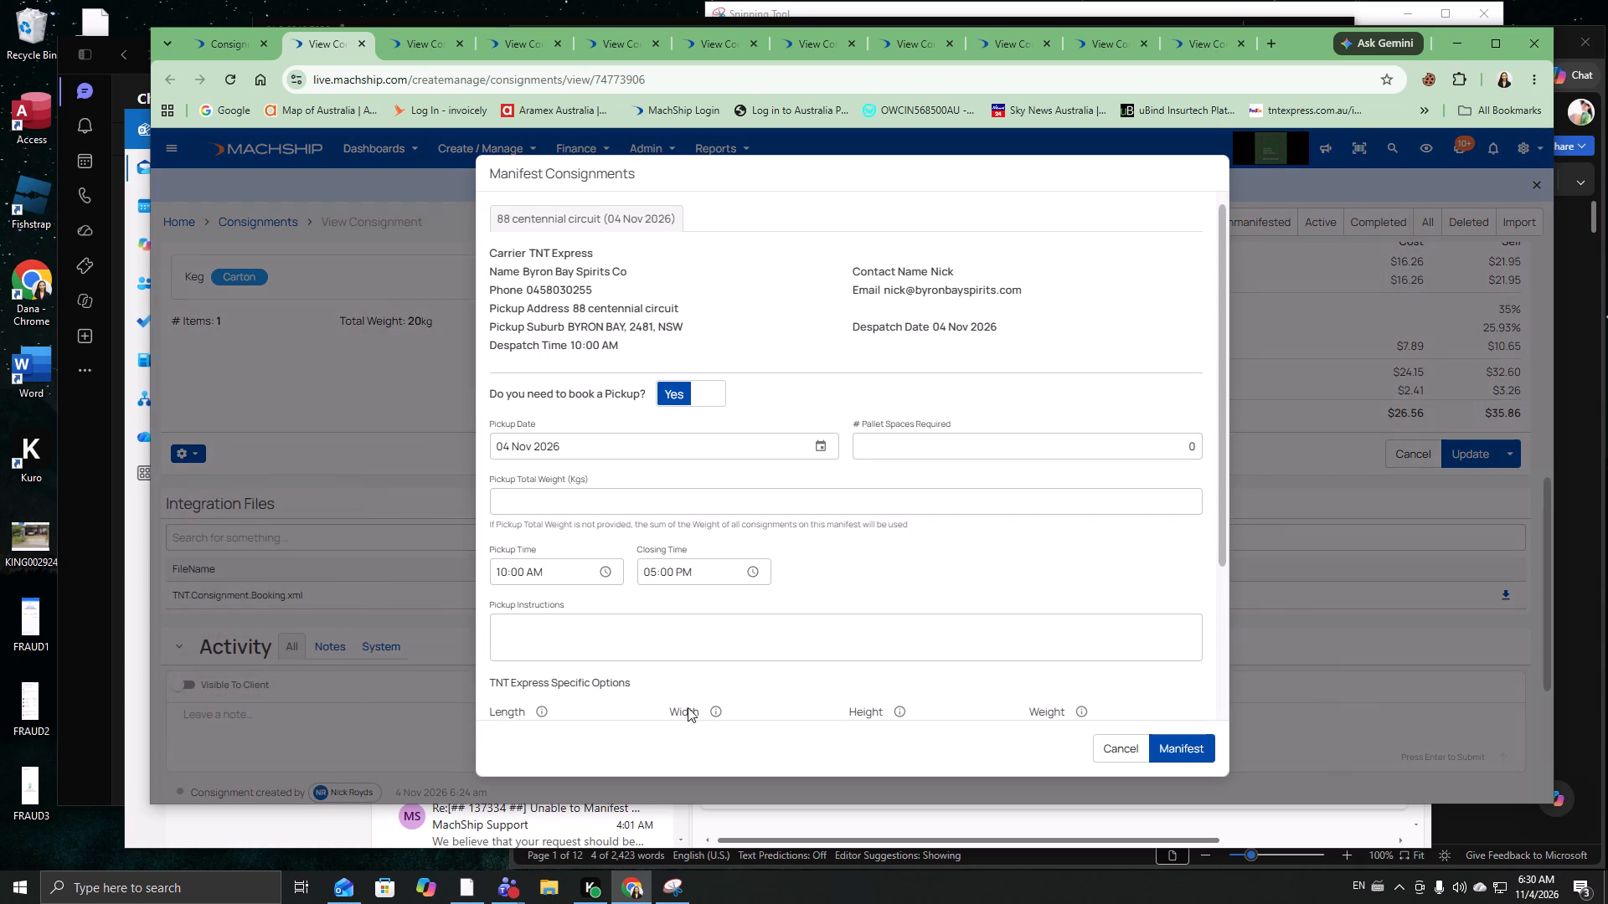
{"action": "left_click", "coordinate": [1168, 739]}
Manifest Aramex consignment MS74771581 for New Brighton Liquor Loft, keeping the default pickup booking for 04 Nov 2026.
{"action": "left_click", "coordinate": [390, 49]}
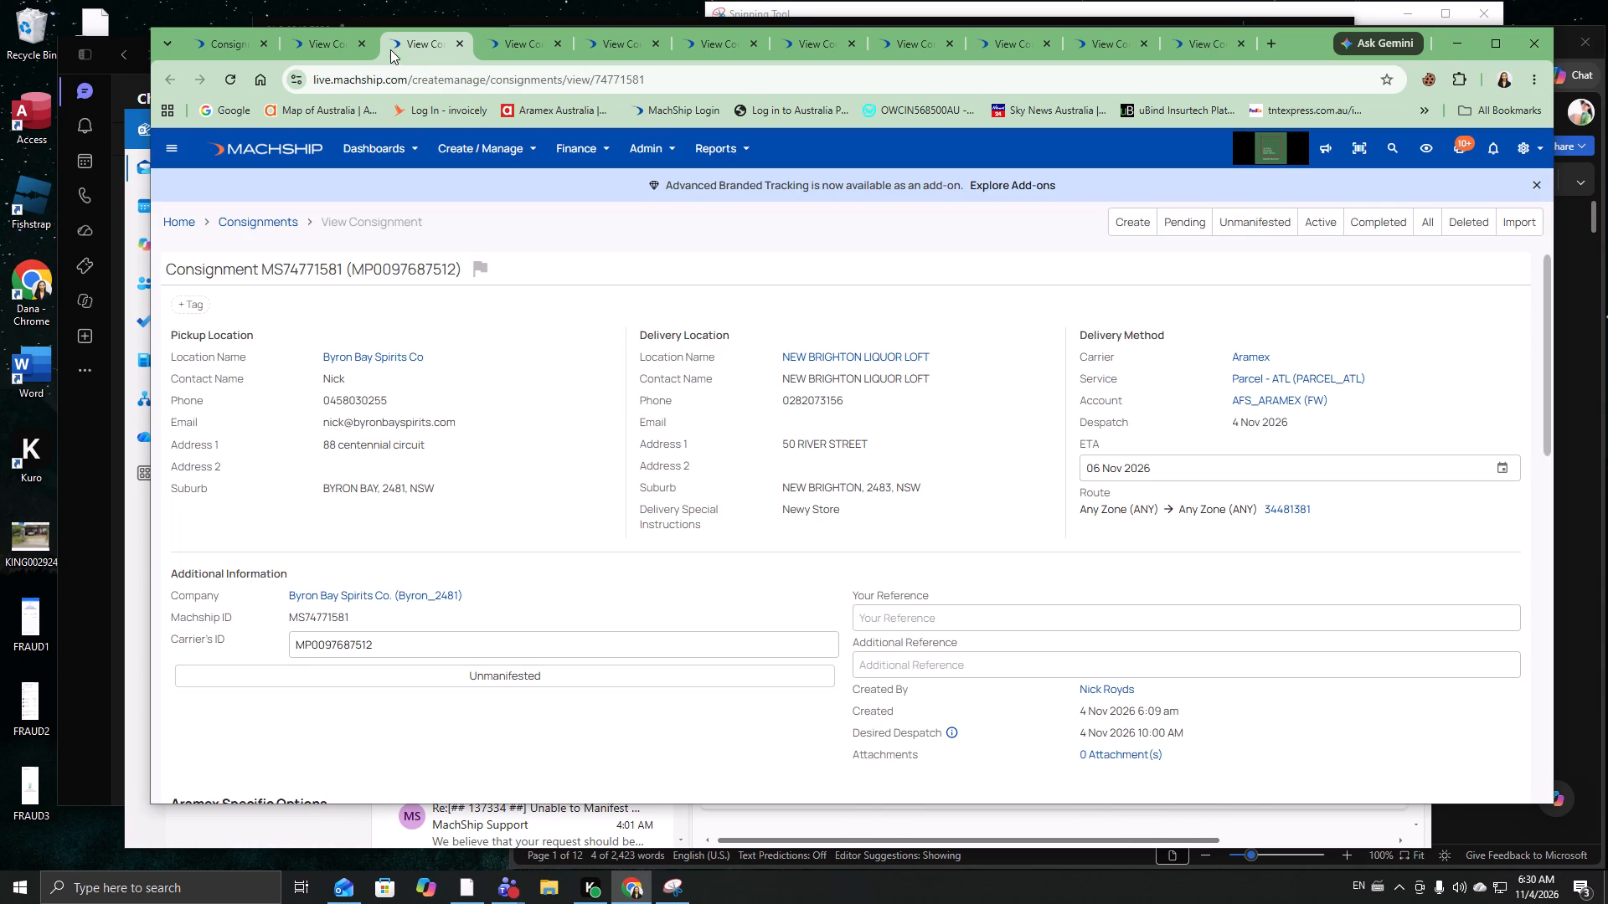
{"action": "scroll", "coordinate": [358, 362], "scroll_direction": "down", "scroll_amount": 7}
{"action": "scroll", "coordinate": [367, 419], "scroll_direction": "down", "scroll_amount": 15}
{"action": "scroll", "coordinate": [343, 544], "scroll_direction": "down", "scroll_amount": 7}
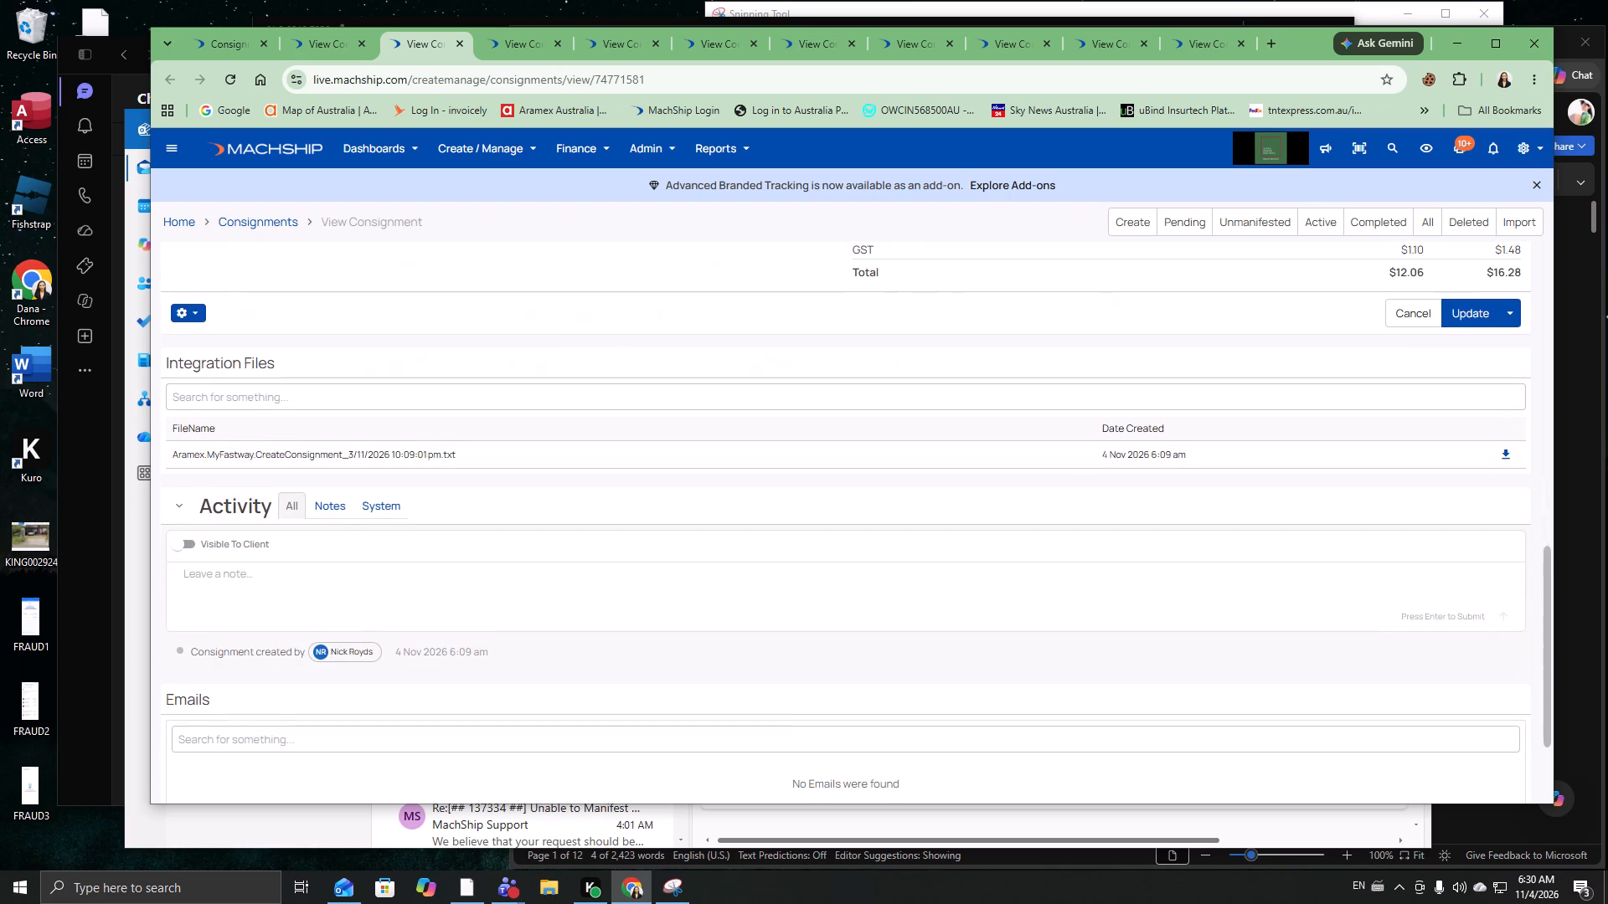
{"action": "left_click", "coordinate": [196, 308]}
{"action": "left_click", "coordinate": [311, 576]}
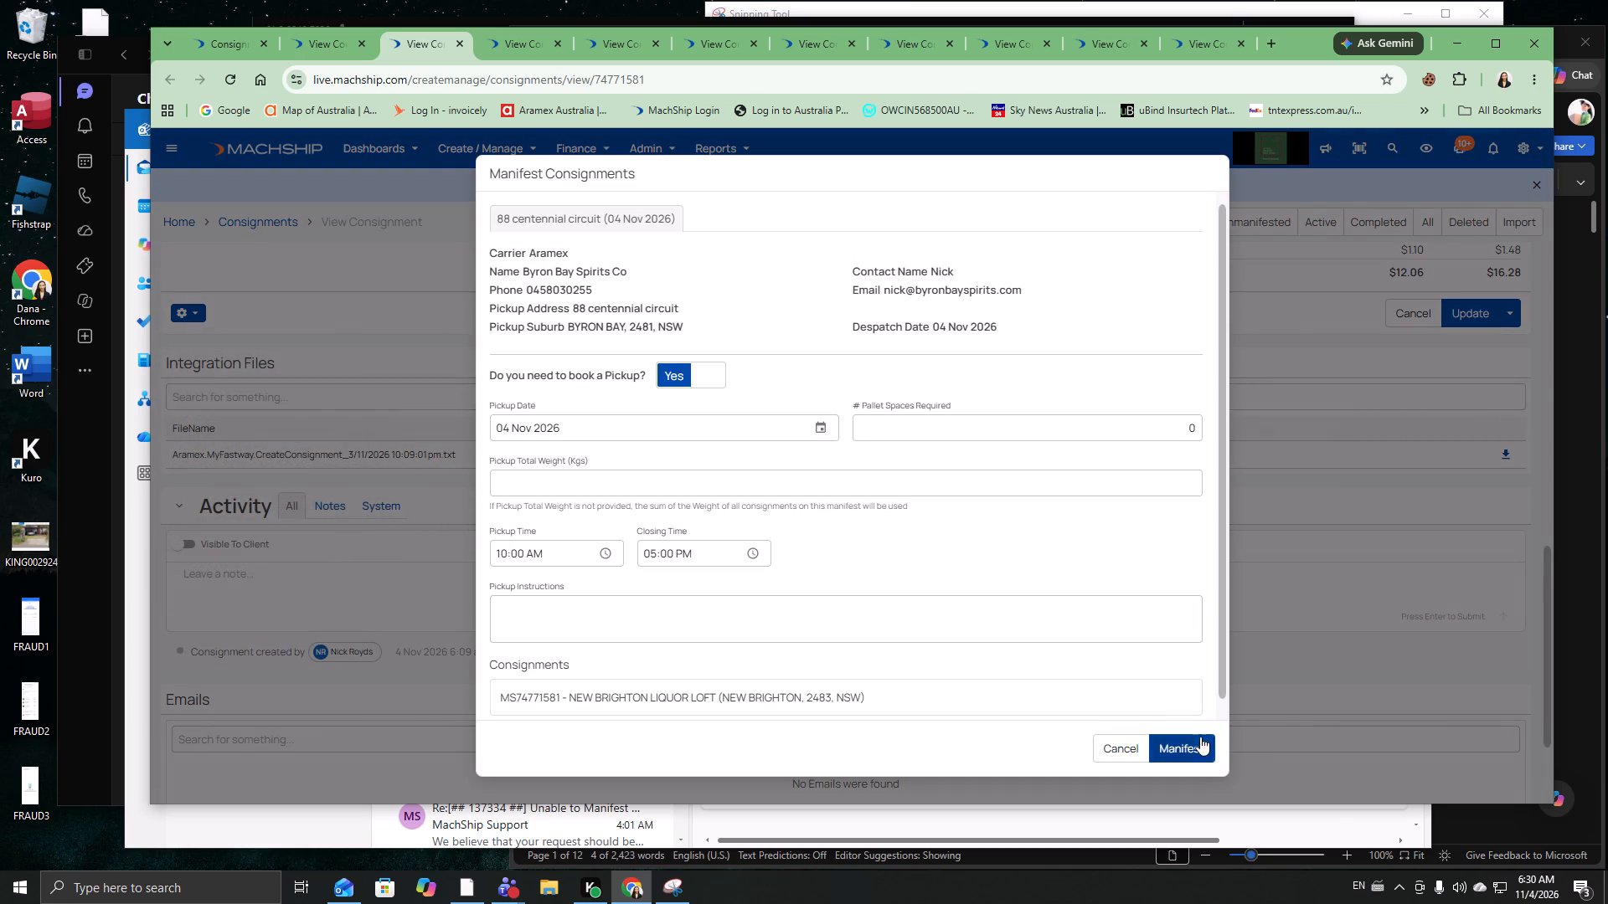
{"action": "left_click", "coordinate": [1198, 746]}
{"action": "left_click", "coordinate": [508, 52]}
{"action": "scroll", "coordinate": [456, 347], "scroll_direction": "down", "scroll_amount": 8}
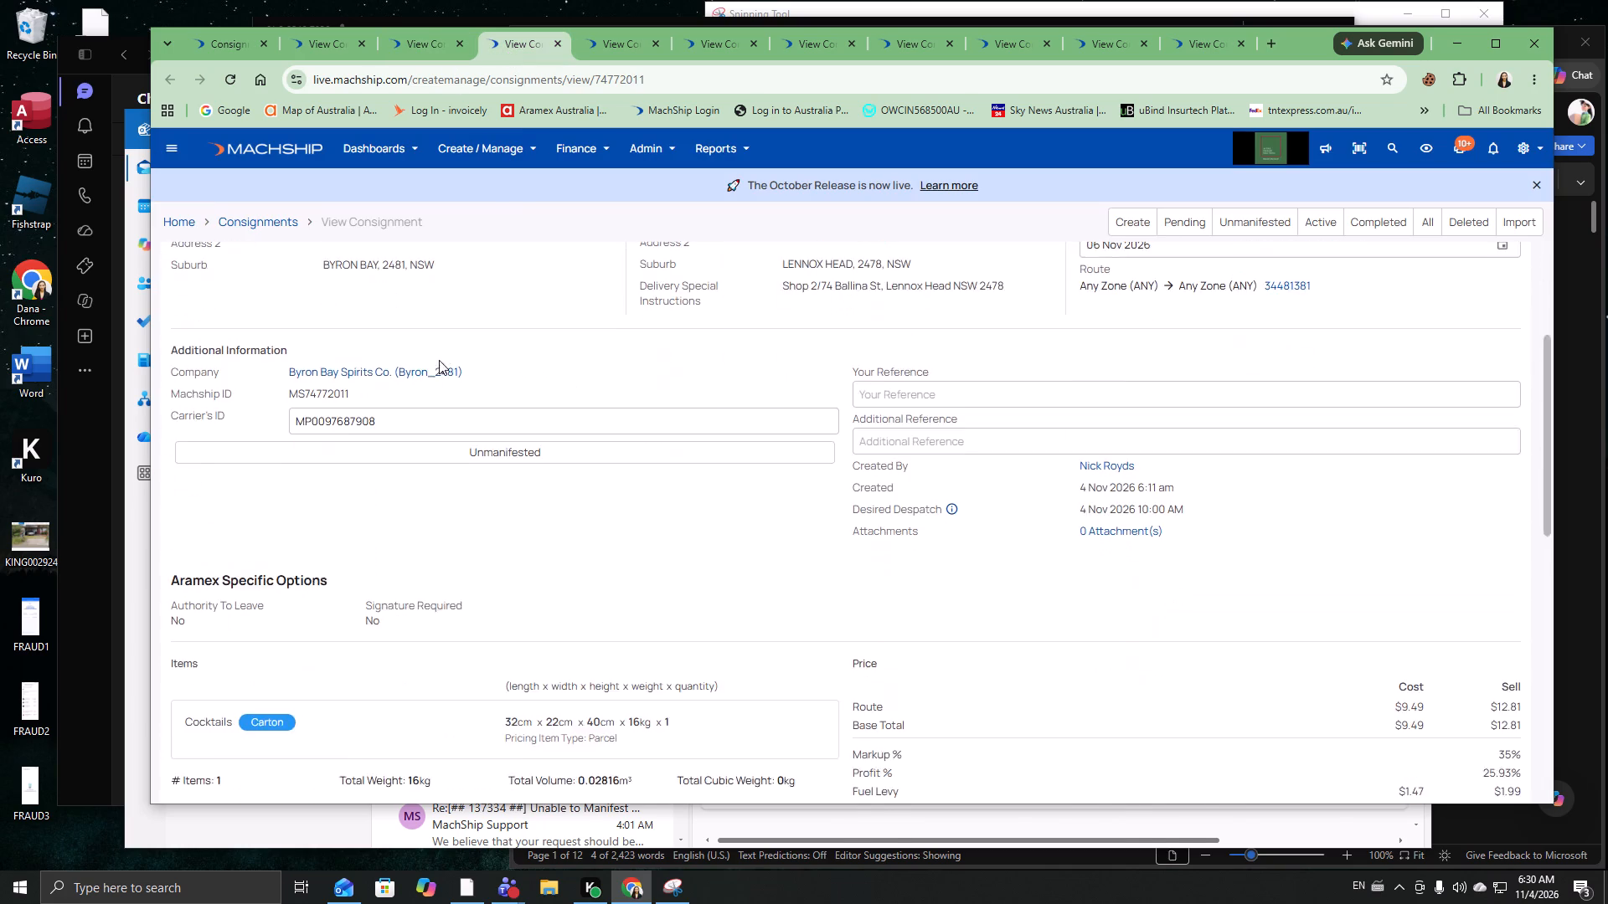
{"action": "scroll", "coordinate": [439, 360], "scroll_direction": "down", "scroll_amount": 13}
{"action": "scroll", "coordinate": [235, 432], "scroll_direction": "down", "scroll_amount": 6}
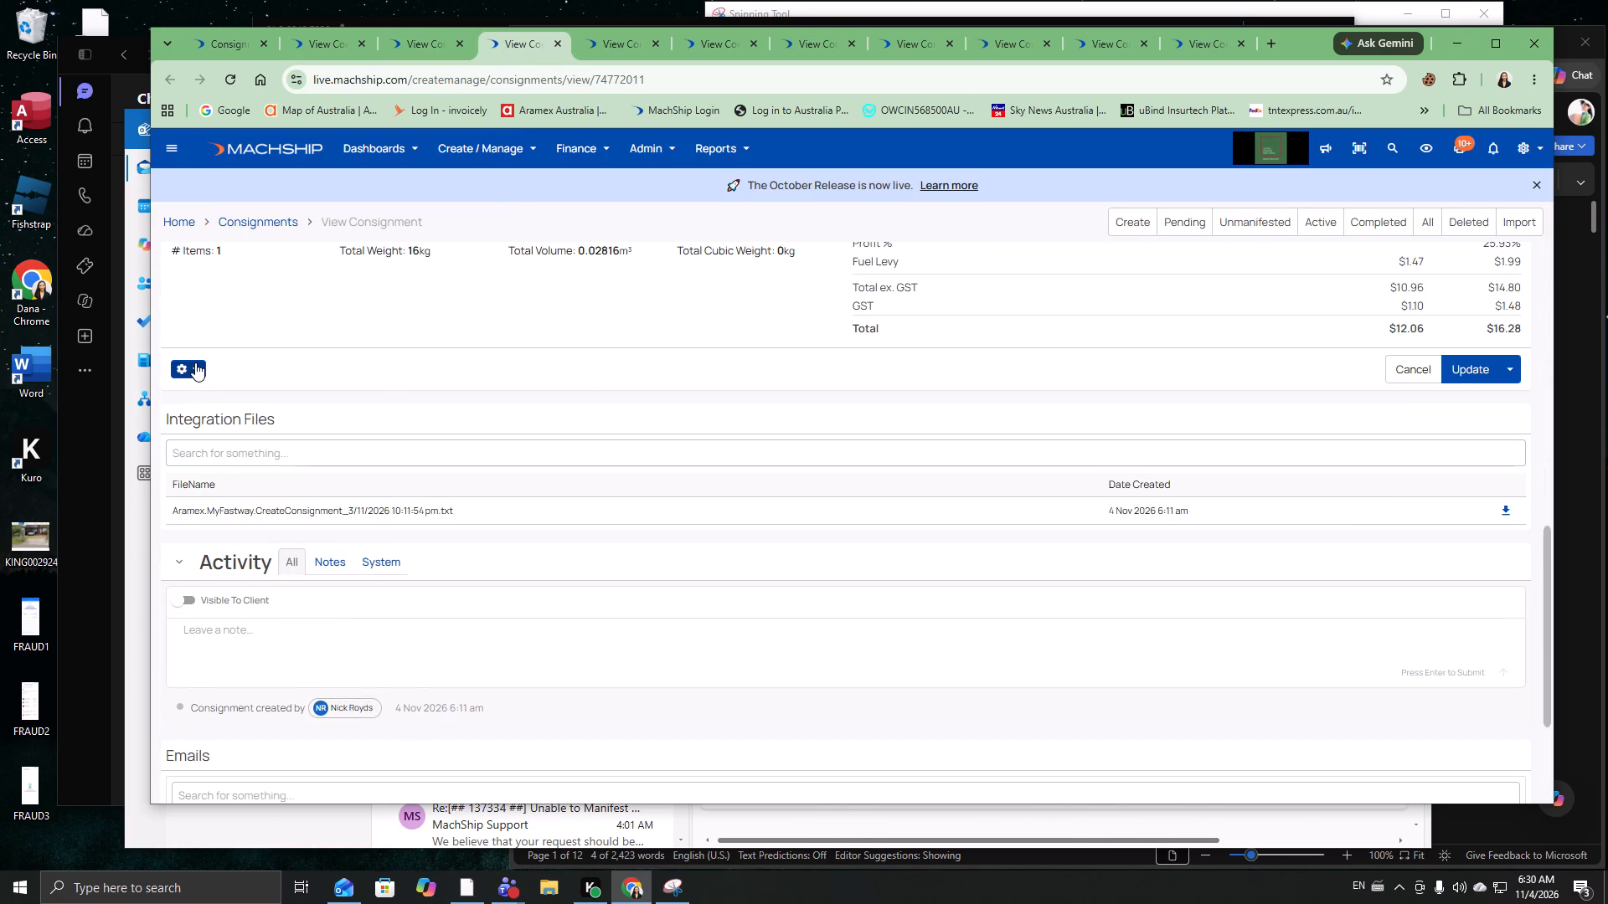
{"action": "left_click", "coordinate": [195, 362]}
{"action": "left_click", "coordinate": [255, 643]}
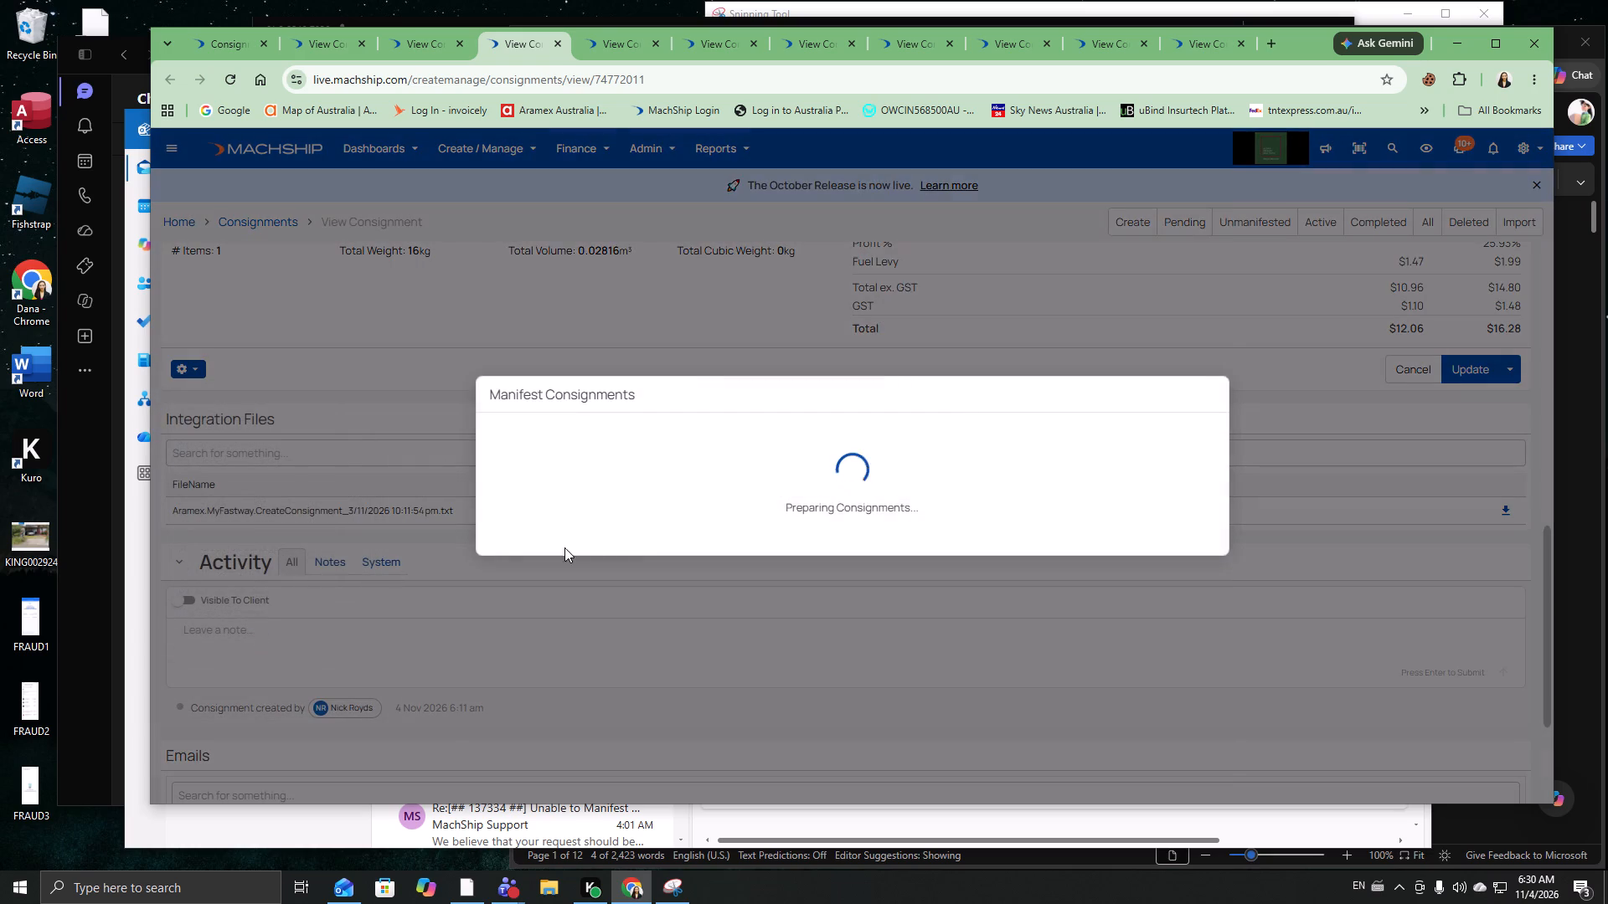
{"action": "left_click", "coordinate": [1176, 754]}
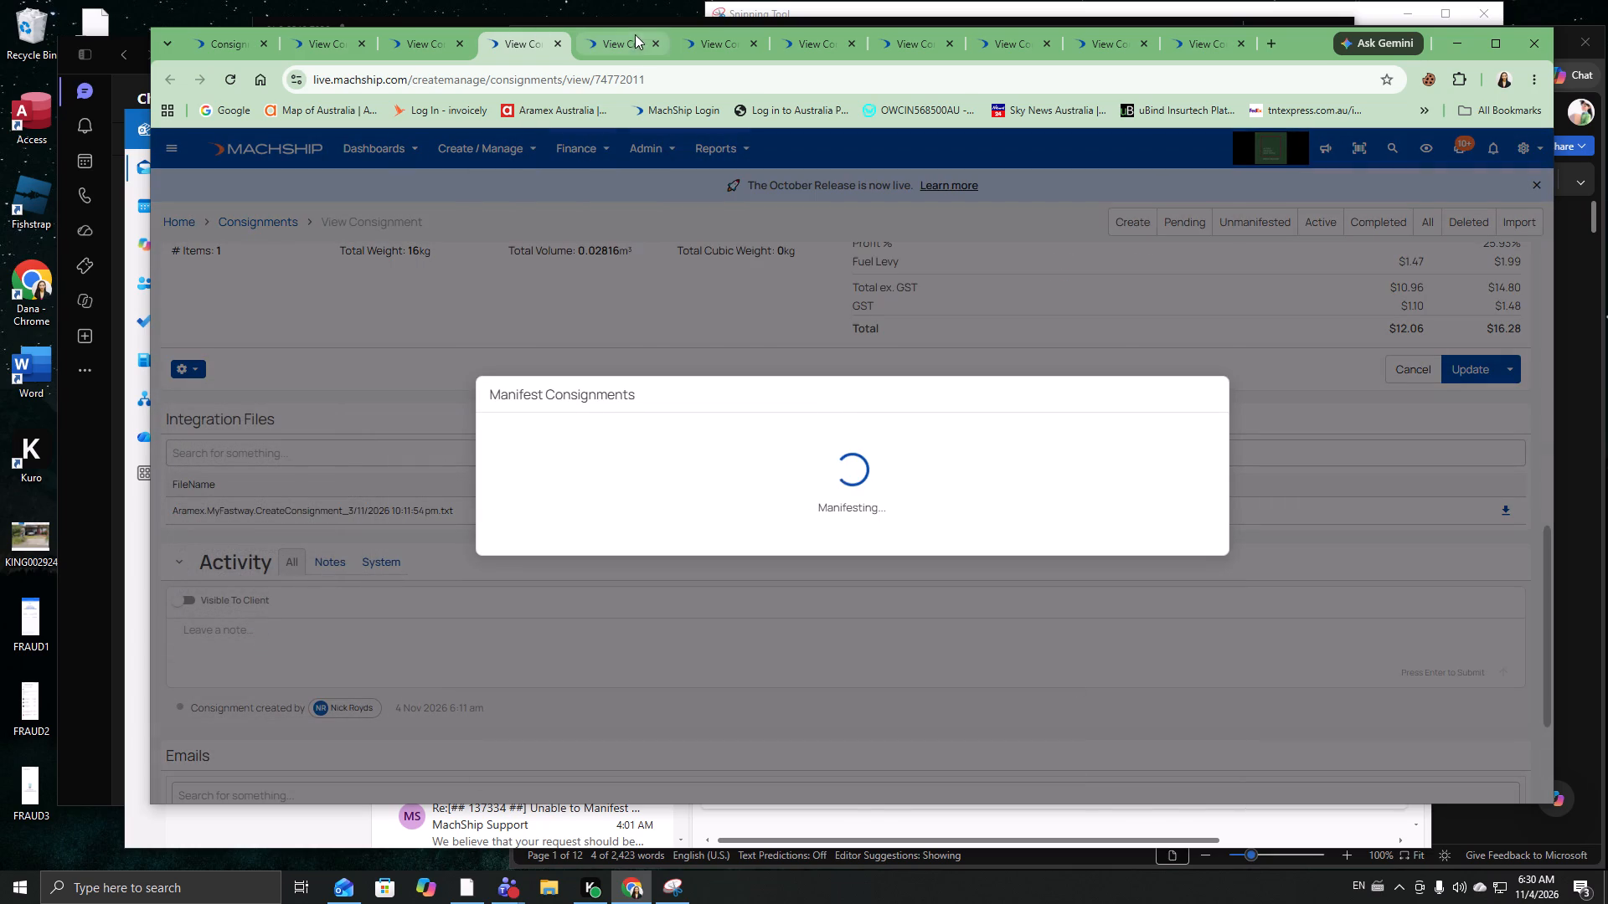
Manifest Aramex consignment MS74772759 for Cabarita Beach Hotel, keeping the default pickup booking for 04 Nov 2026.
{"action": "left_click", "coordinate": [635, 43]}
{"action": "scroll", "coordinate": [430, 517], "scroll_direction": "down", "scroll_amount": 20}
{"action": "scroll", "coordinate": [430, 517], "scroll_direction": "down", "scroll_amount": 3}
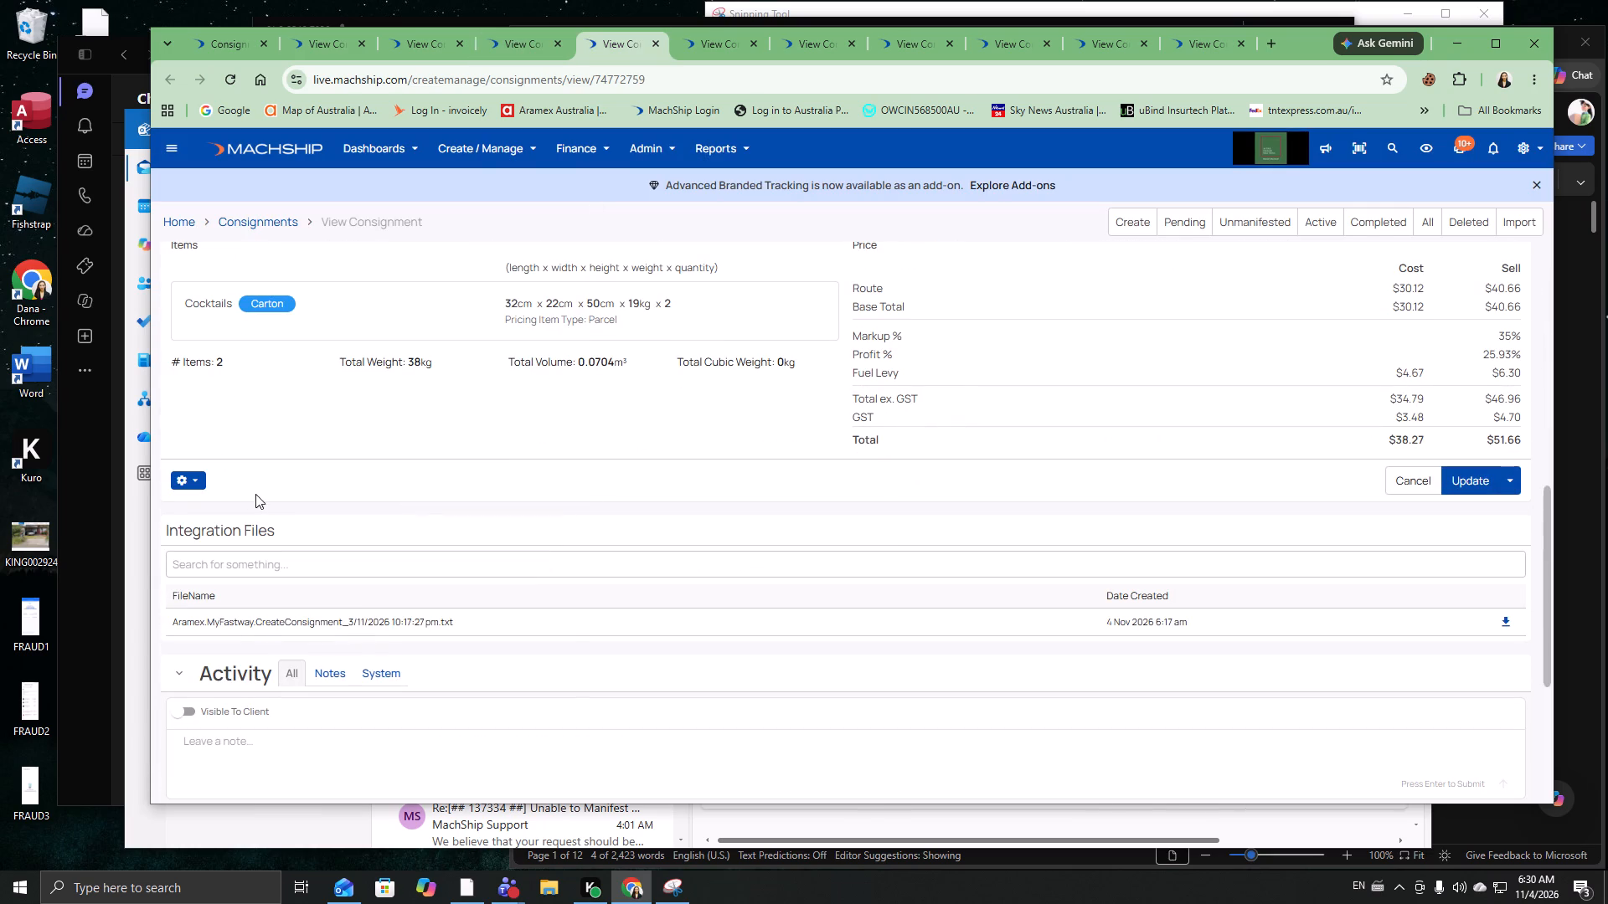
{"action": "left_click", "coordinate": [180, 482]}
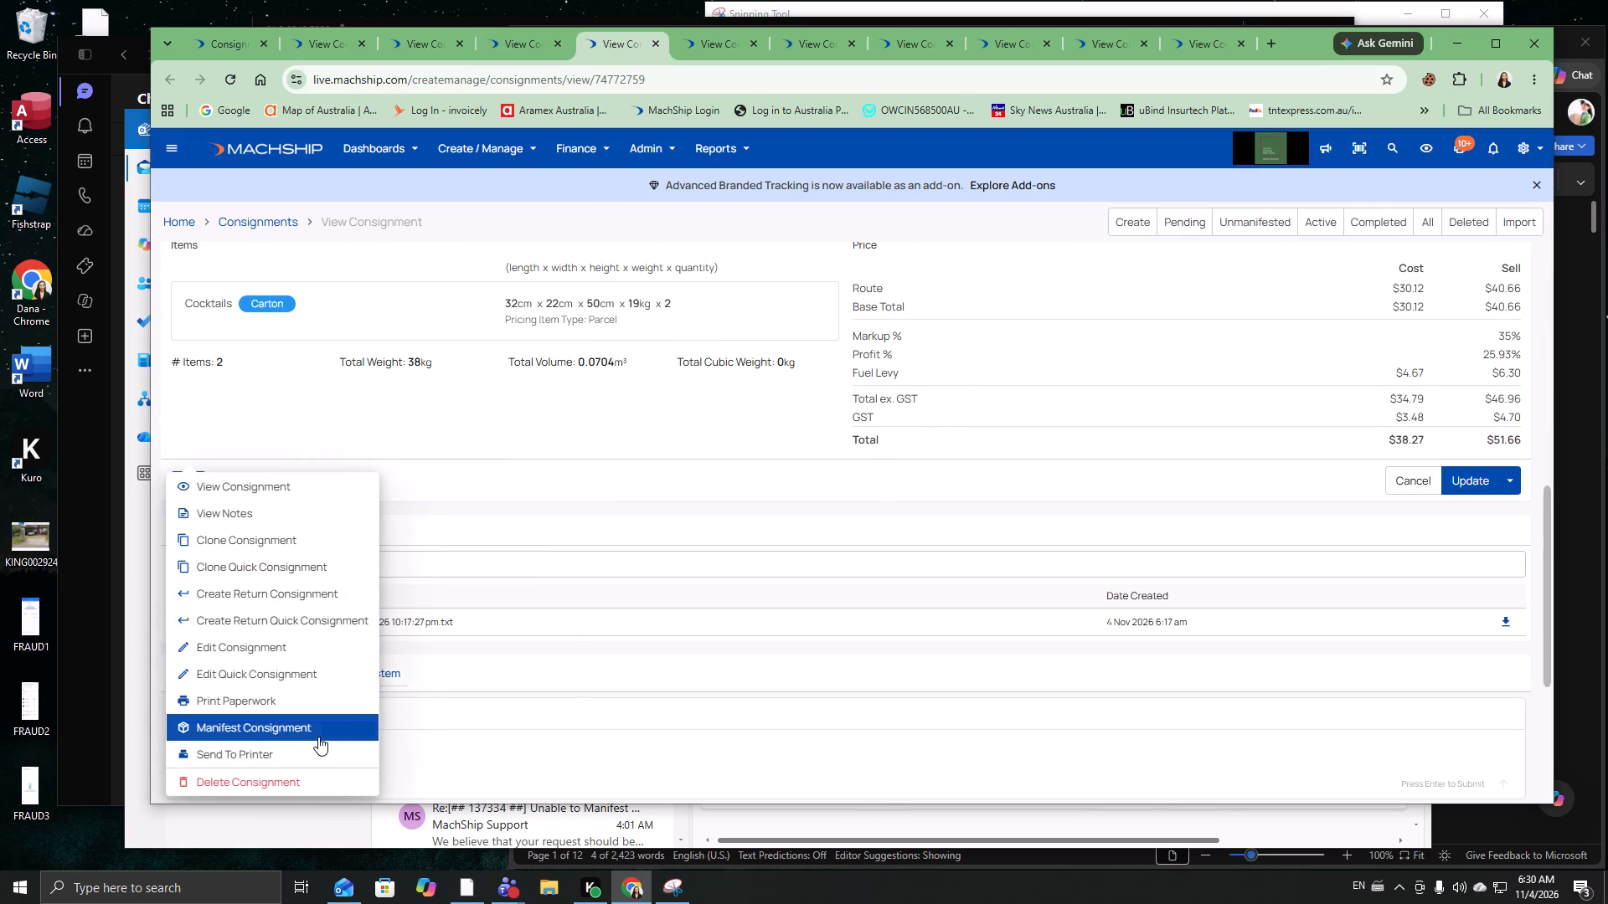
{"action": "left_click", "coordinate": [318, 737]}
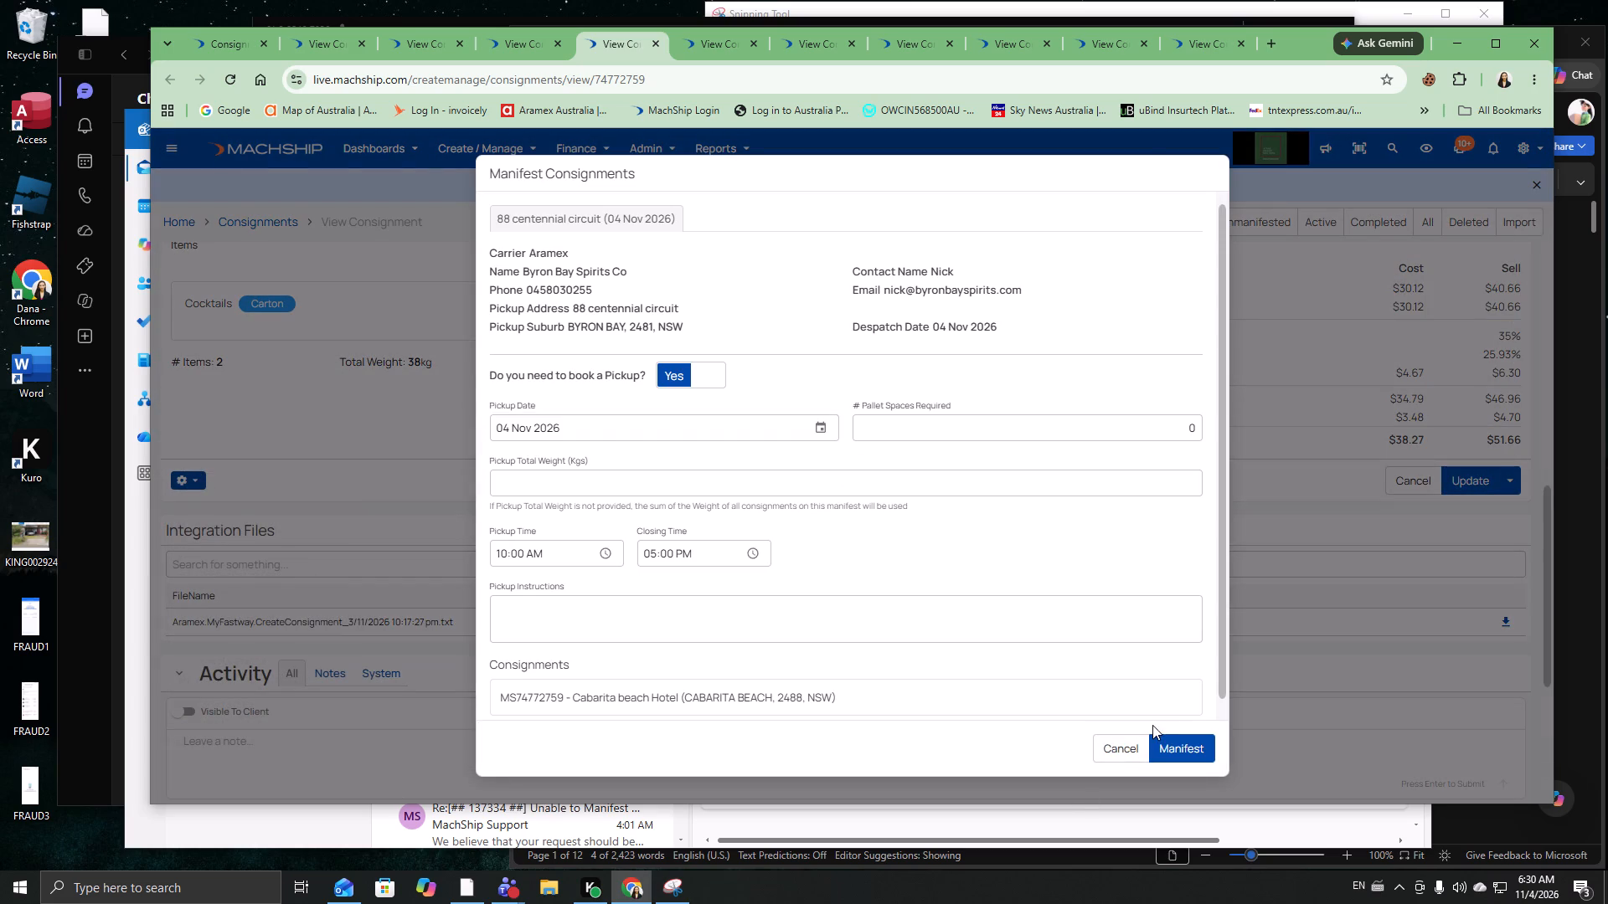
{"action": "left_click", "coordinate": [1166, 740]}
Manifest Aramex consignment MS74773660 for Dan Murphy's South Tweed, keeping the default pickup booking for 04 Nov 2026.
{"action": "left_click", "coordinate": [700, 53]}
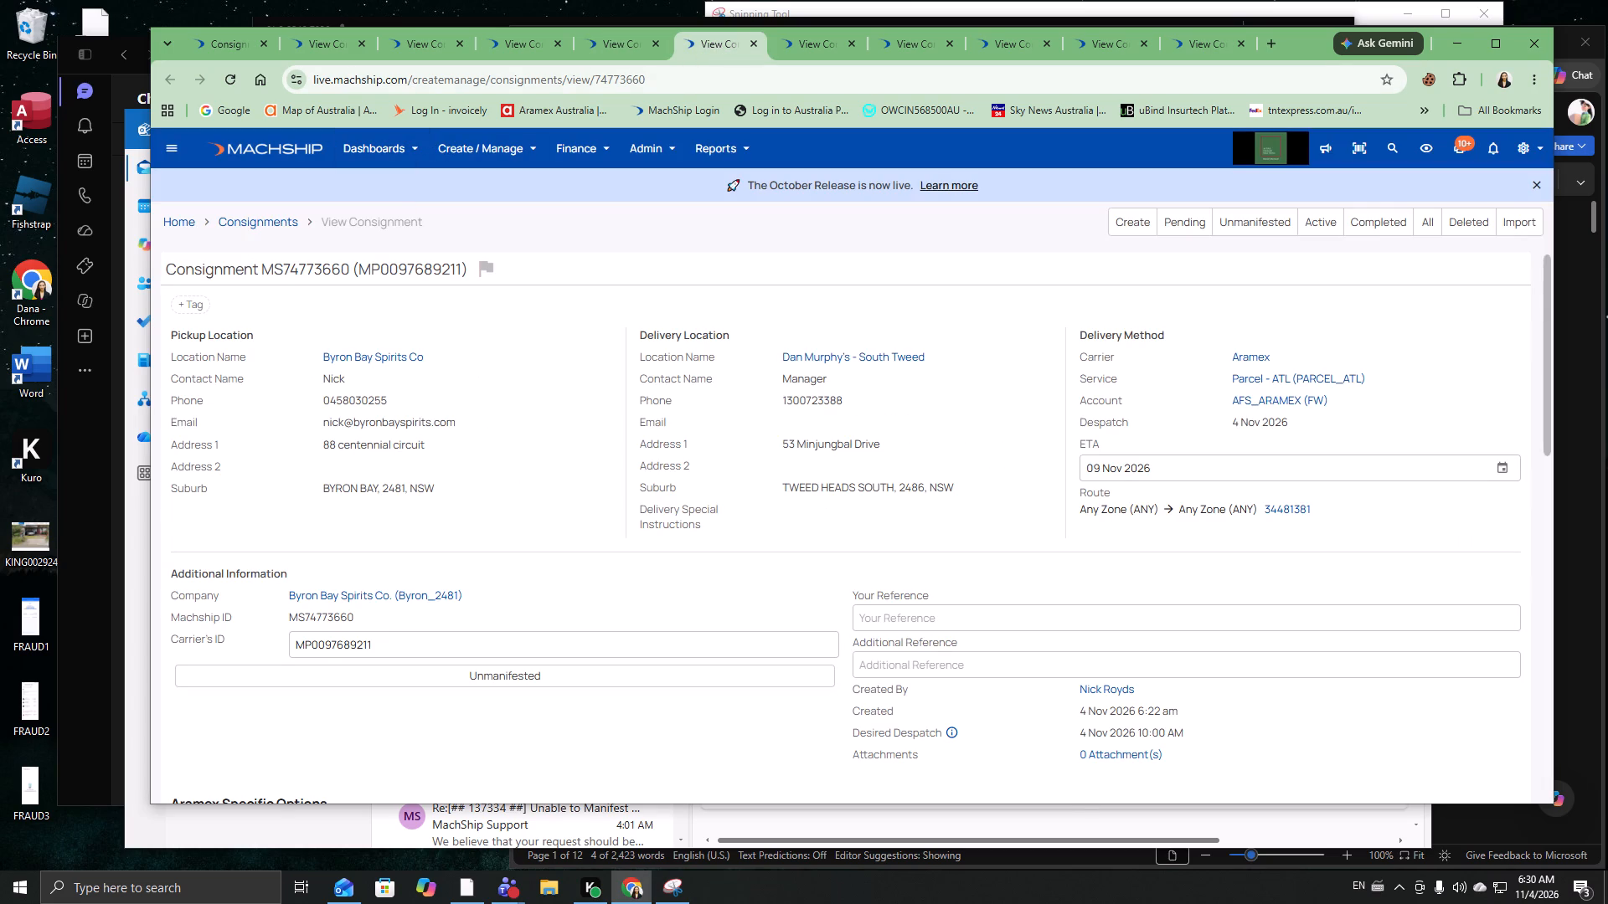
{"action": "scroll", "coordinate": [376, 393], "scroll_direction": "down", "scroll_amount": 20}
{"action": "scroll", "coordinate": [376, 393], "scroll_direction": "down", "scroll_amount": 2}
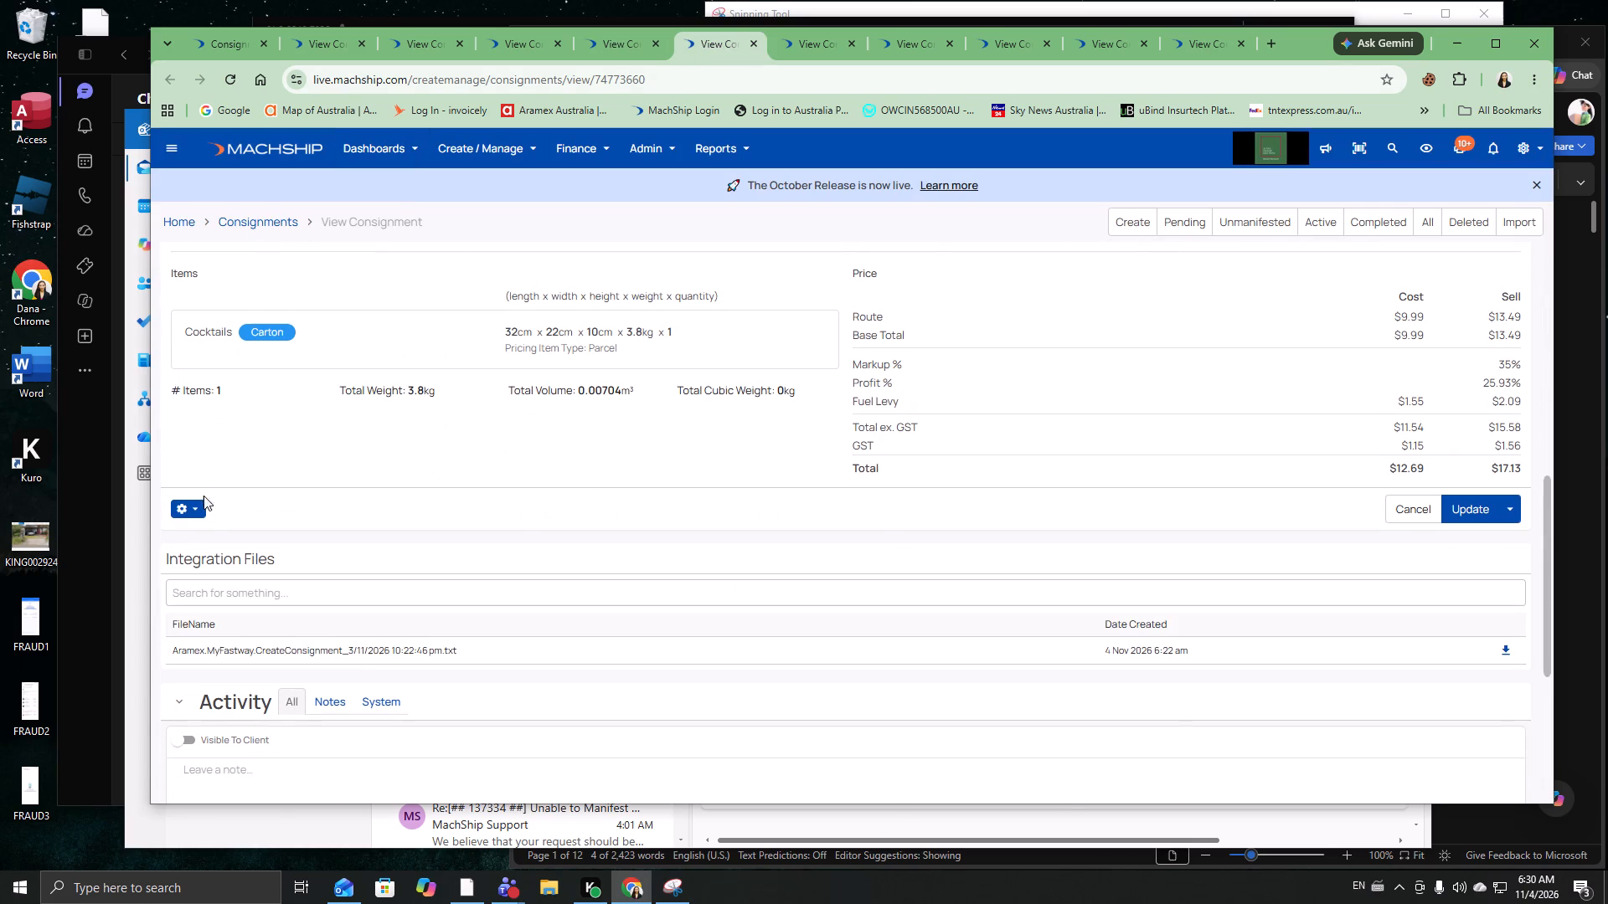
{"action": "left_click", "coordinate": [204, 496]}
{"action": "left_click", "coordinate": [201, 511]}
{"action": "left_click", "coordinate": [328, 728]}
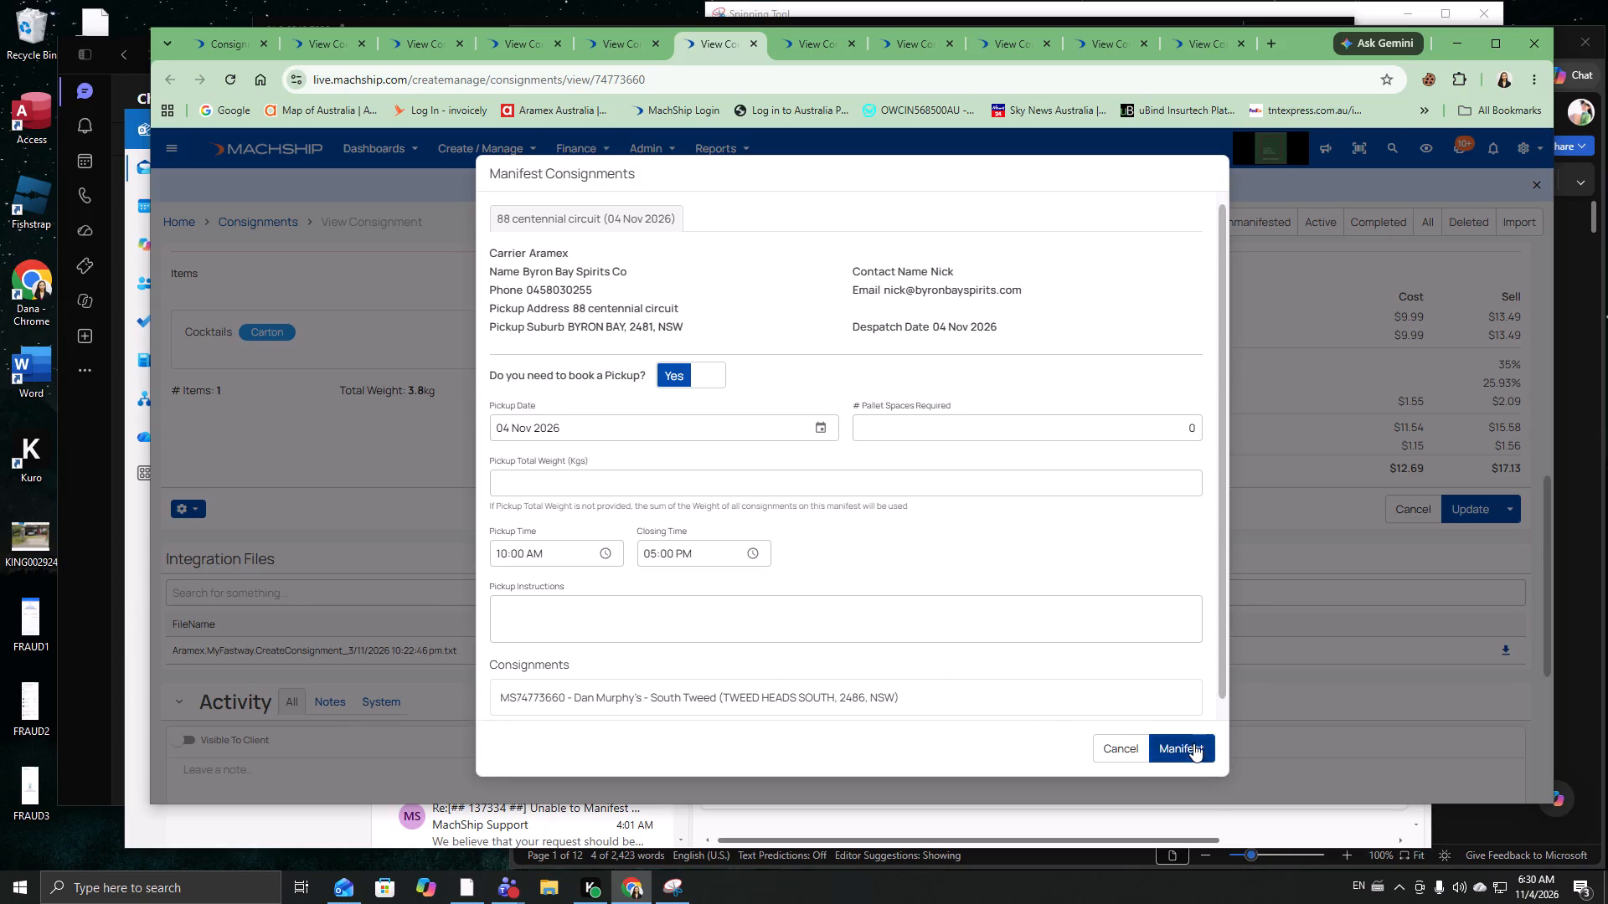
{"action": "left_click", "coordinate": [1193, 747]}
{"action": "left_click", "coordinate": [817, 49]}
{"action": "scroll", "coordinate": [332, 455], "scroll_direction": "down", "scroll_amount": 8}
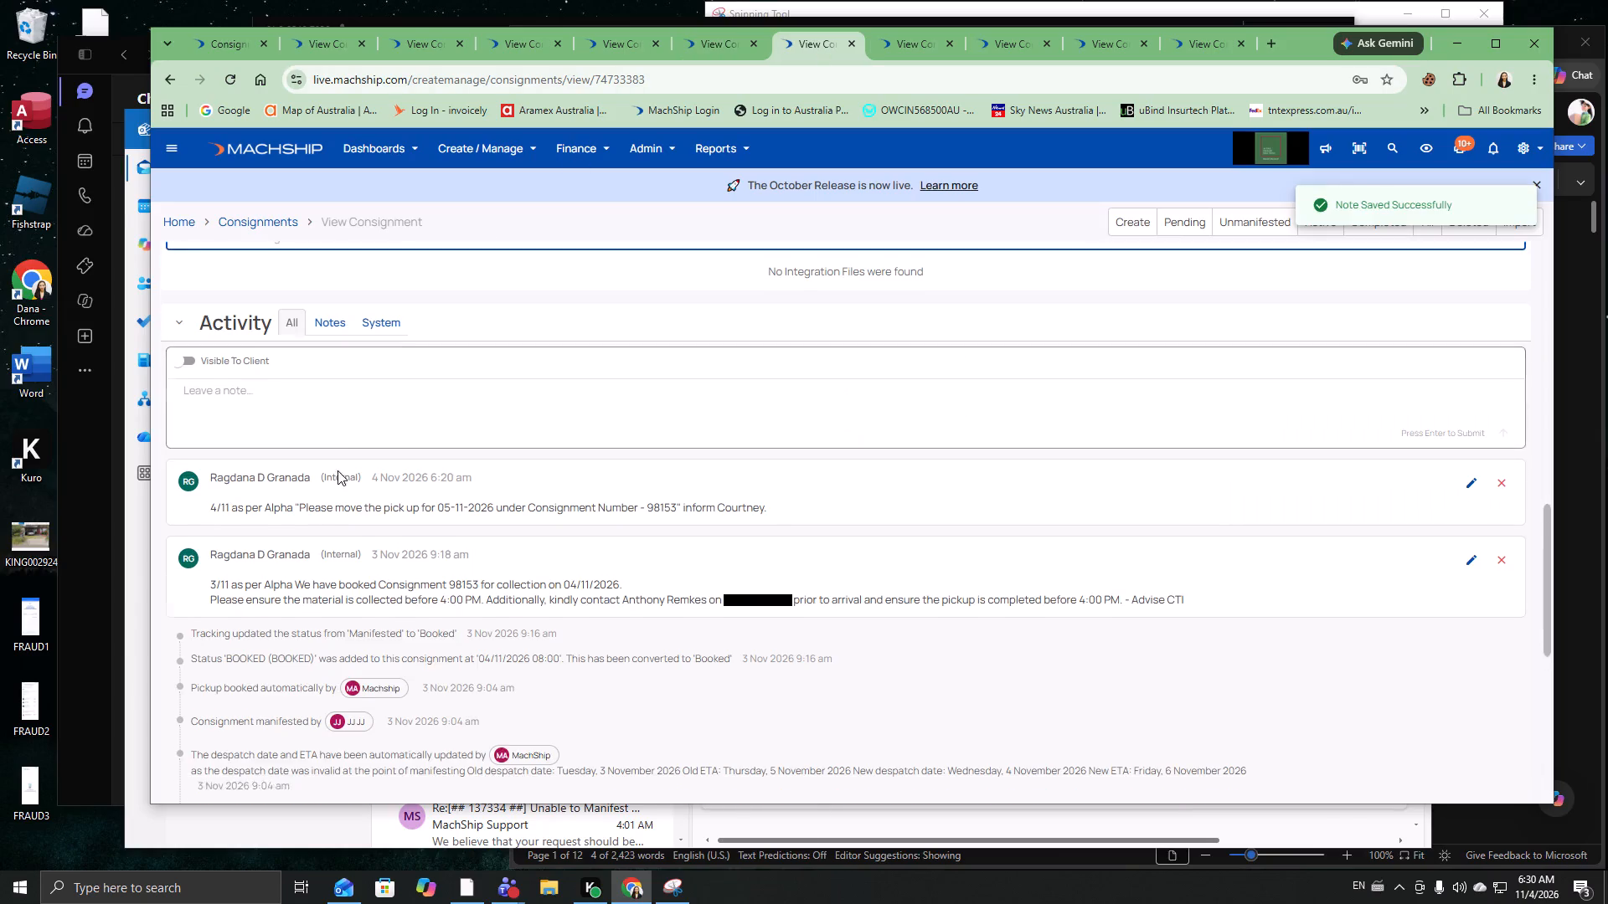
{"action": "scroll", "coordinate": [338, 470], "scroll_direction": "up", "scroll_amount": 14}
Close the browser tabs of the manifested consignments MS74771581, MS74772011 and MS74772759.
{"action": "left_click", "coordinate": [419, 56]}
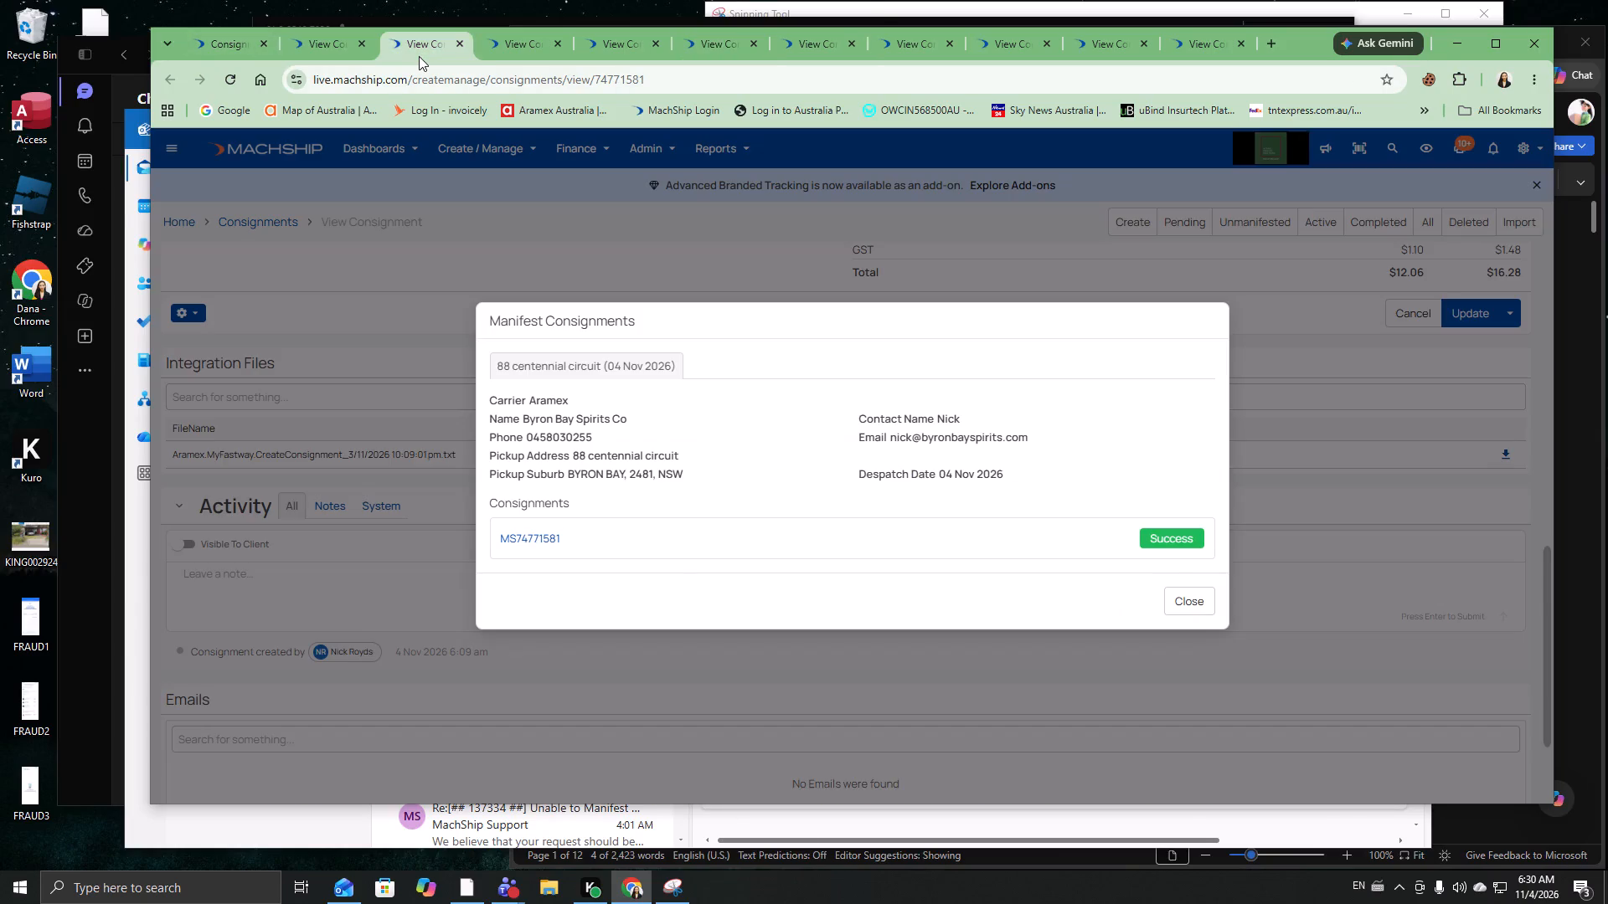
{"action": "triple_click", "coordinate": [457, 44]}
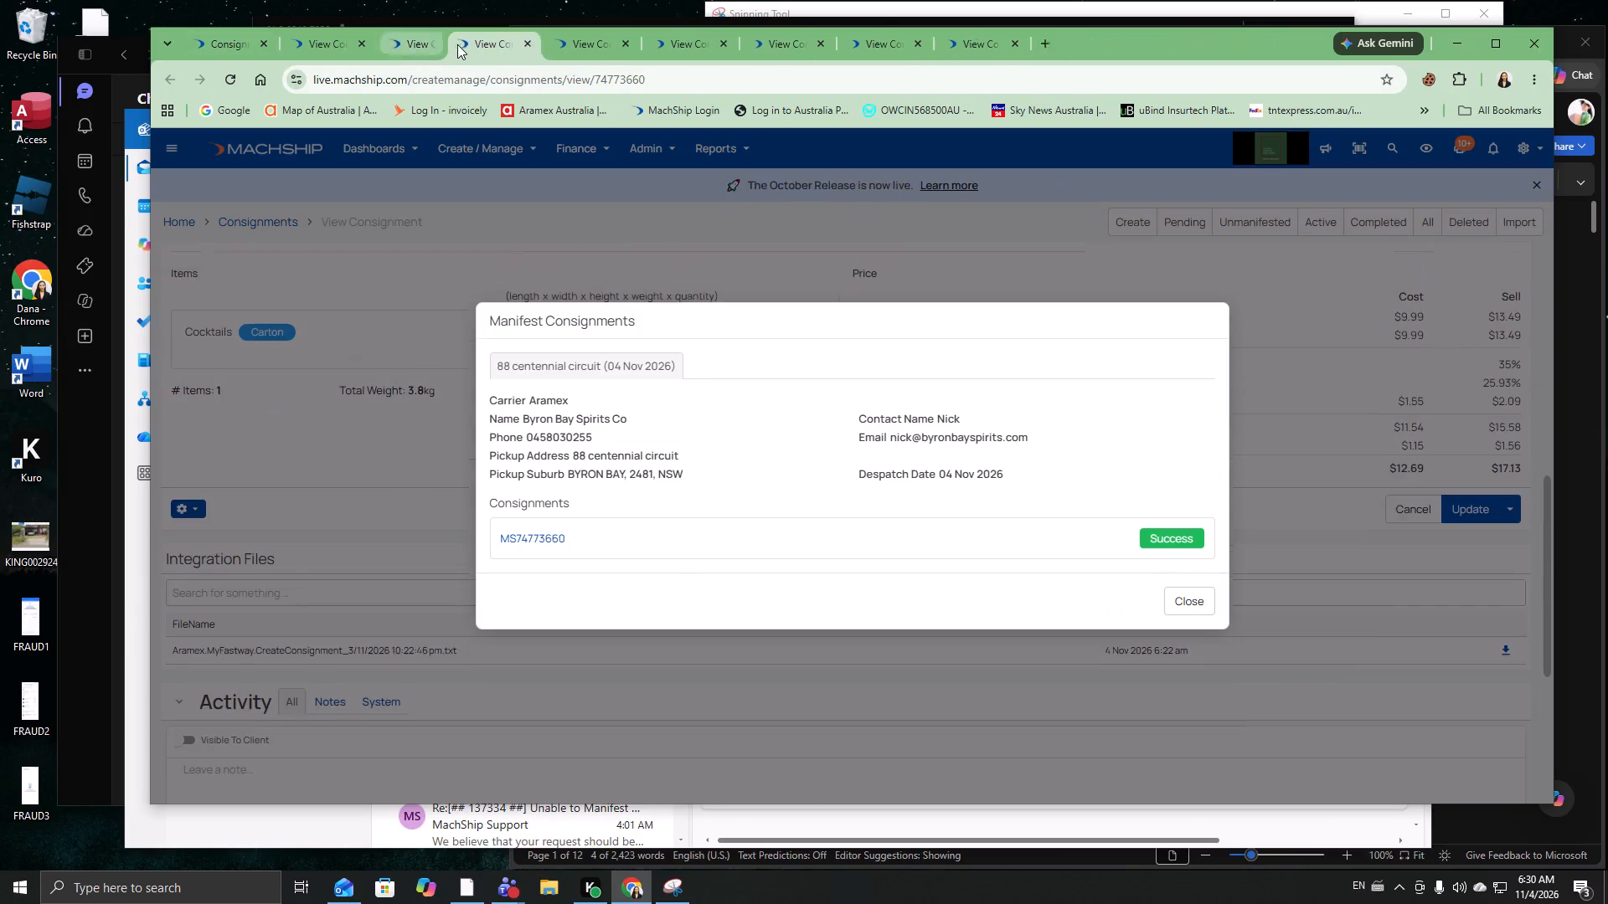
Close the browser tabs of manifested consignments MS74773660 and MS74773906, dismissing the manifest results of MS74773906.
{"action": "left_click", "coordinate": [457, 44]}
{"action": "scroll", "coordinate": [563, 596], "scroll_direction": "up", "scroll_amount": 10}
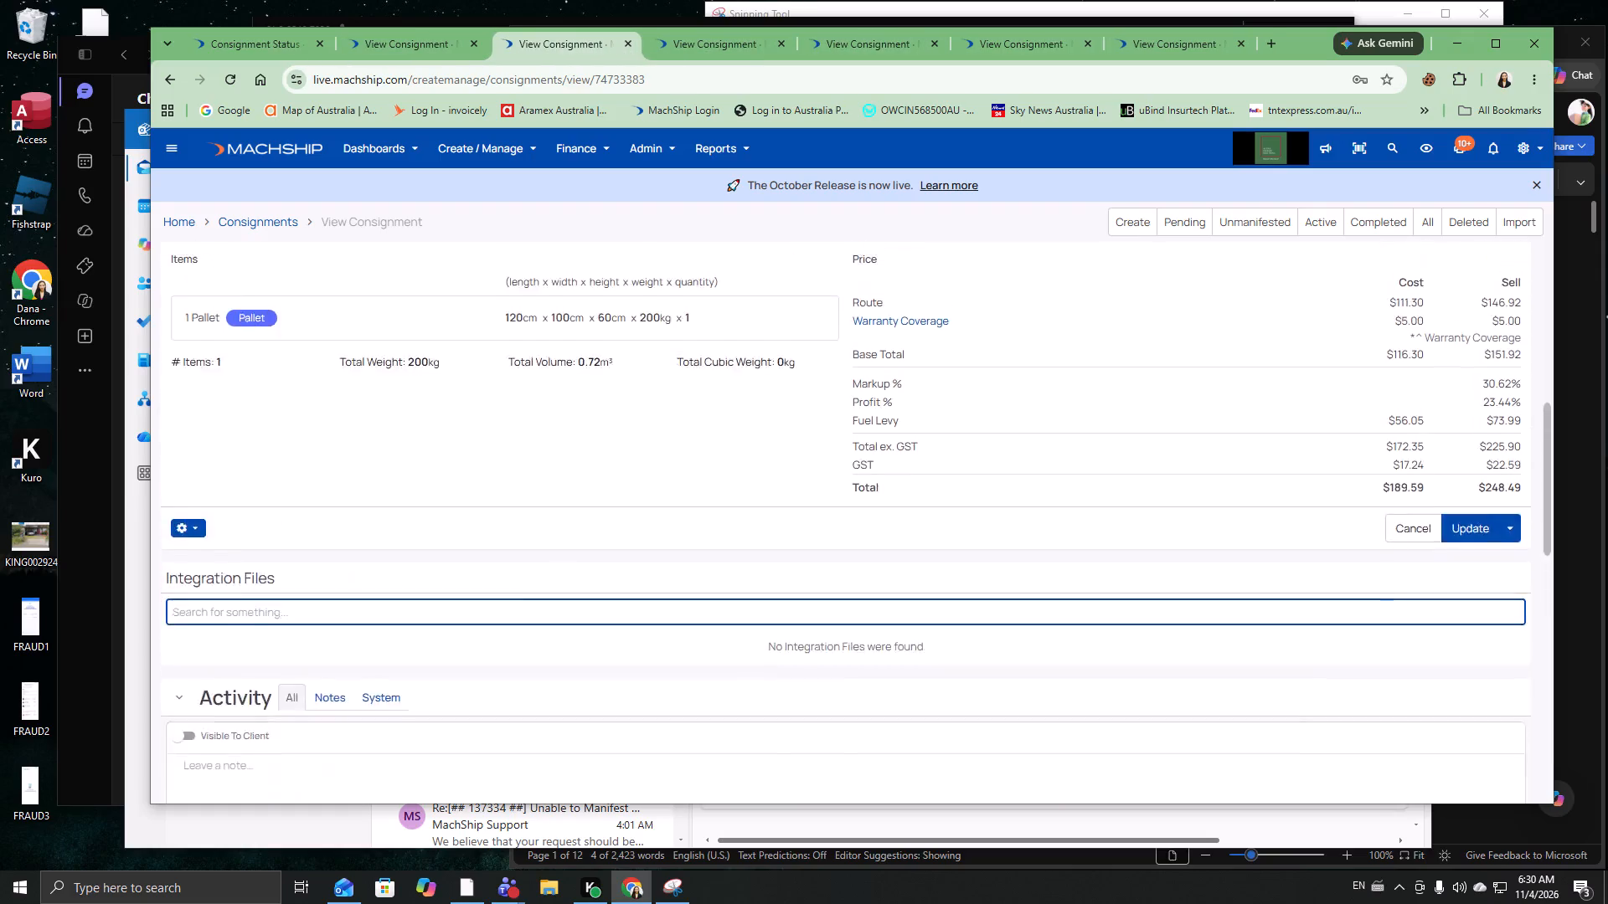
{"action": "scroll", "coordinate": [565, 601], "scroll_direction": "up", "scroll_amount": 20}
{"action": "scroll", "coordinate": [565, 601], "scroll_direction": "up", "scroll_amount": 9}
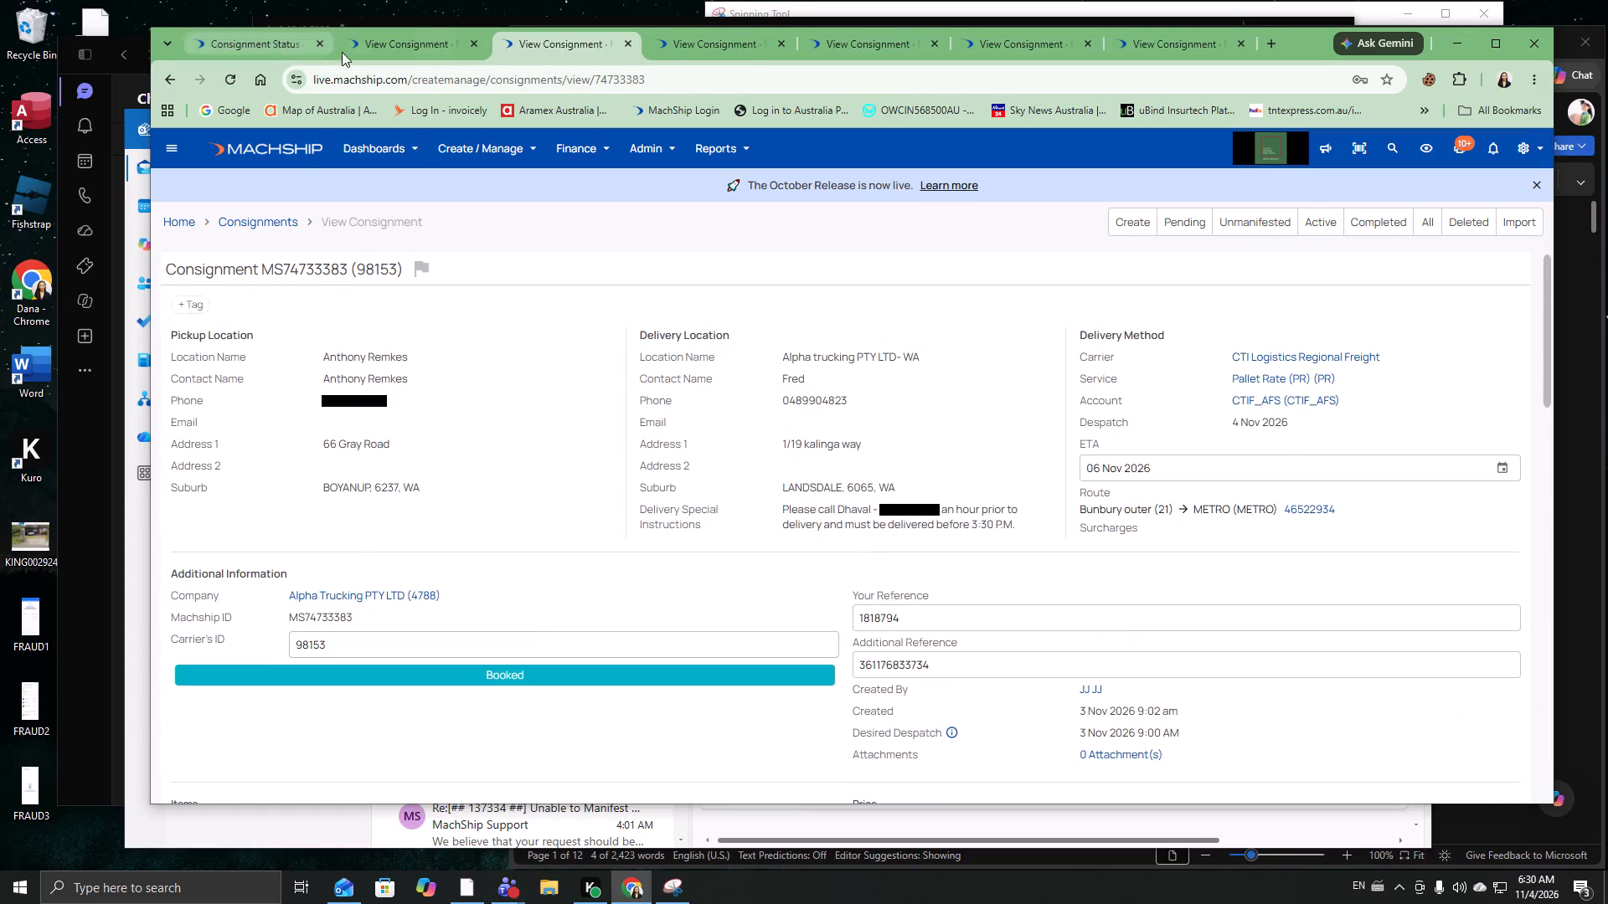
{"action": "left_click", "coordinate": [399, 54]}
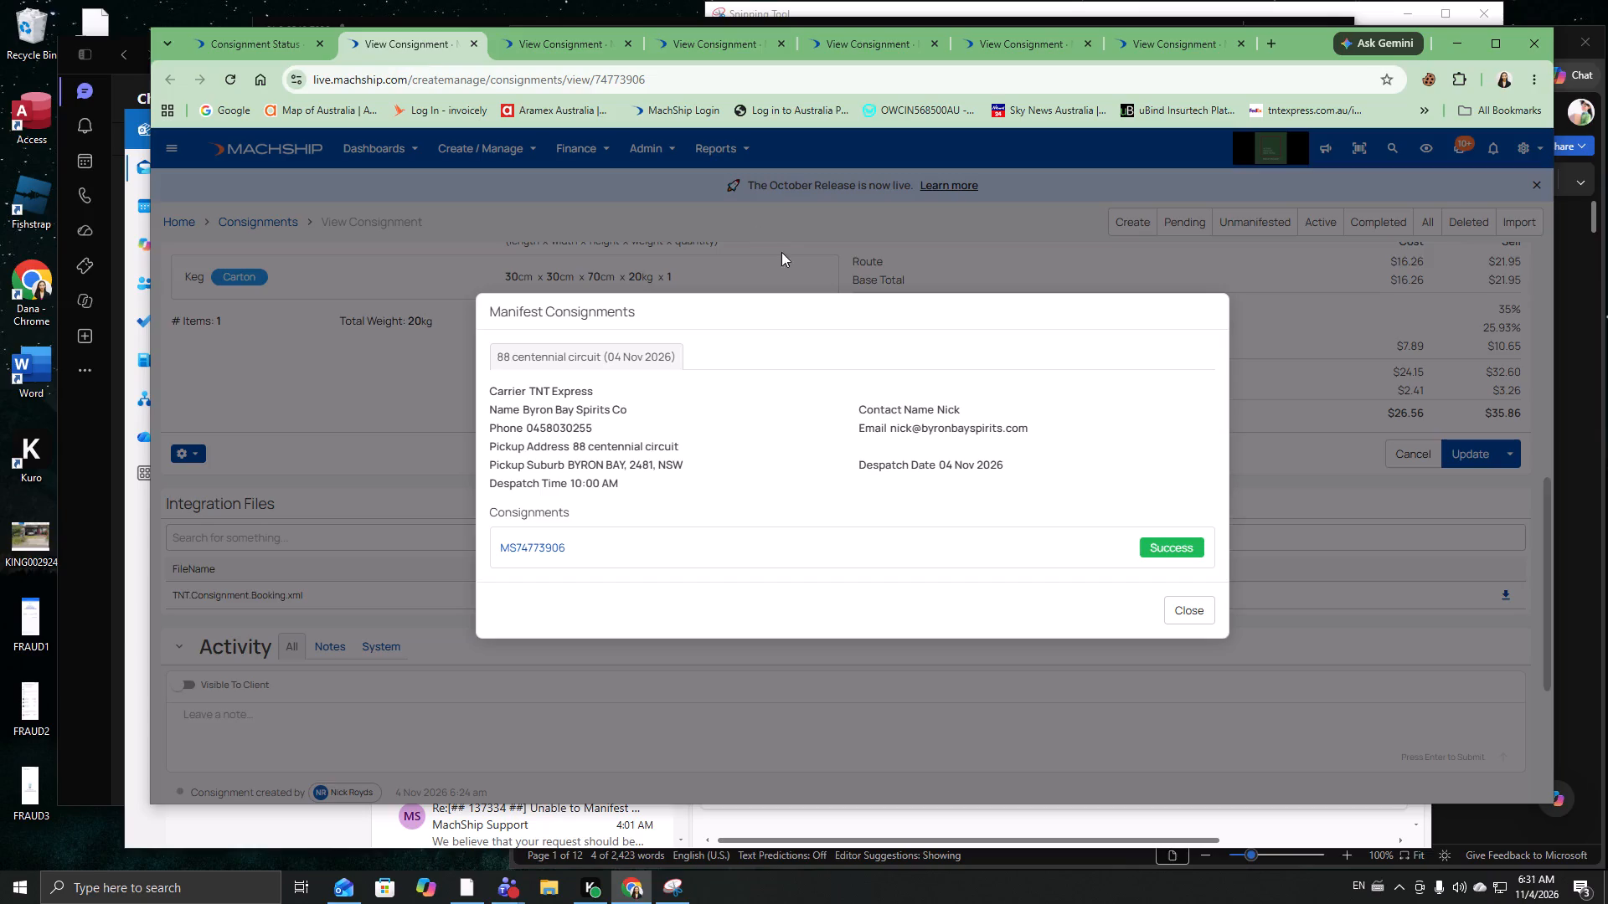
{"action": "left_click", "coordinate": [1190, 612]}
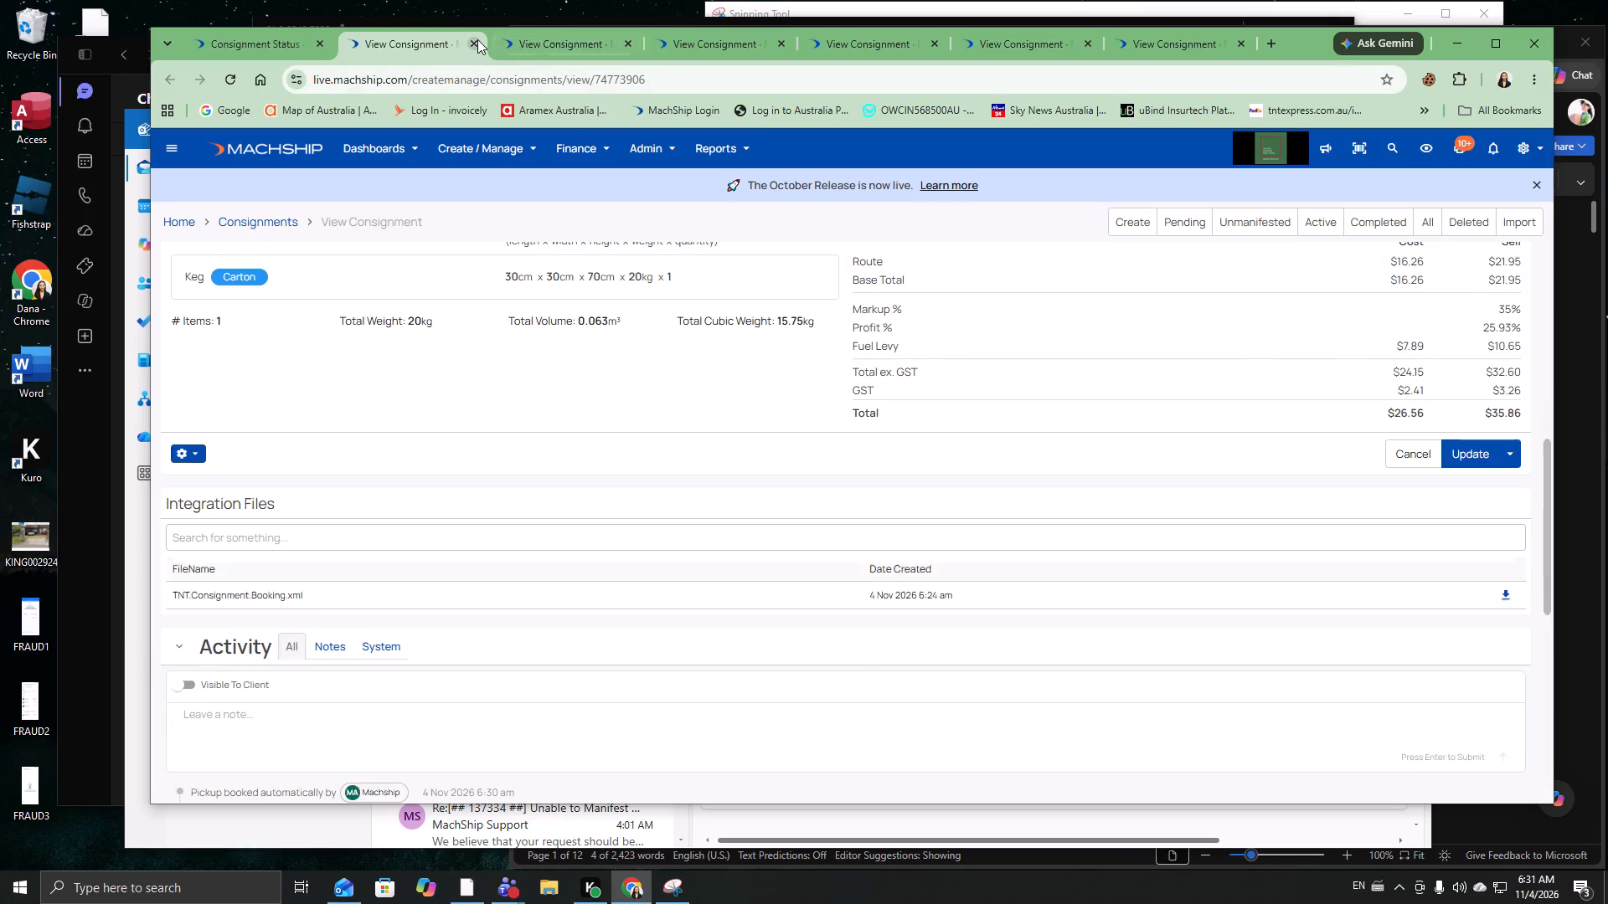
{"action": "left_click", "coordinate": [477, 39]}
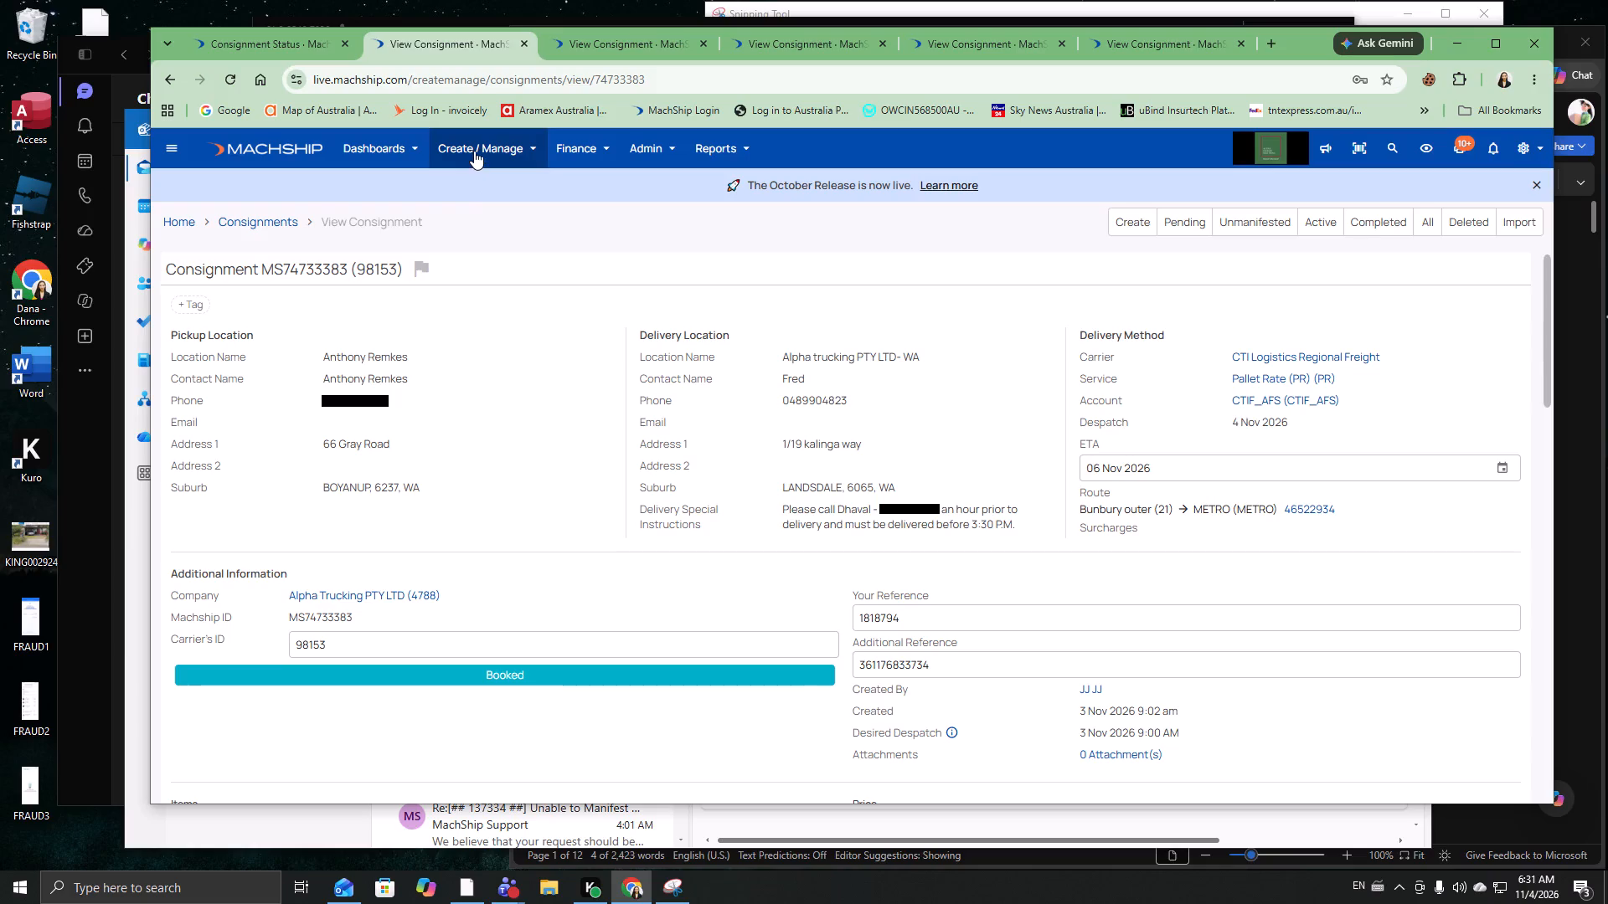
Reload Alpha Trucking consignment MS74733383 and review its activity notes and booking history.
{"action": "left_click", "coordinate": [227, 77]}
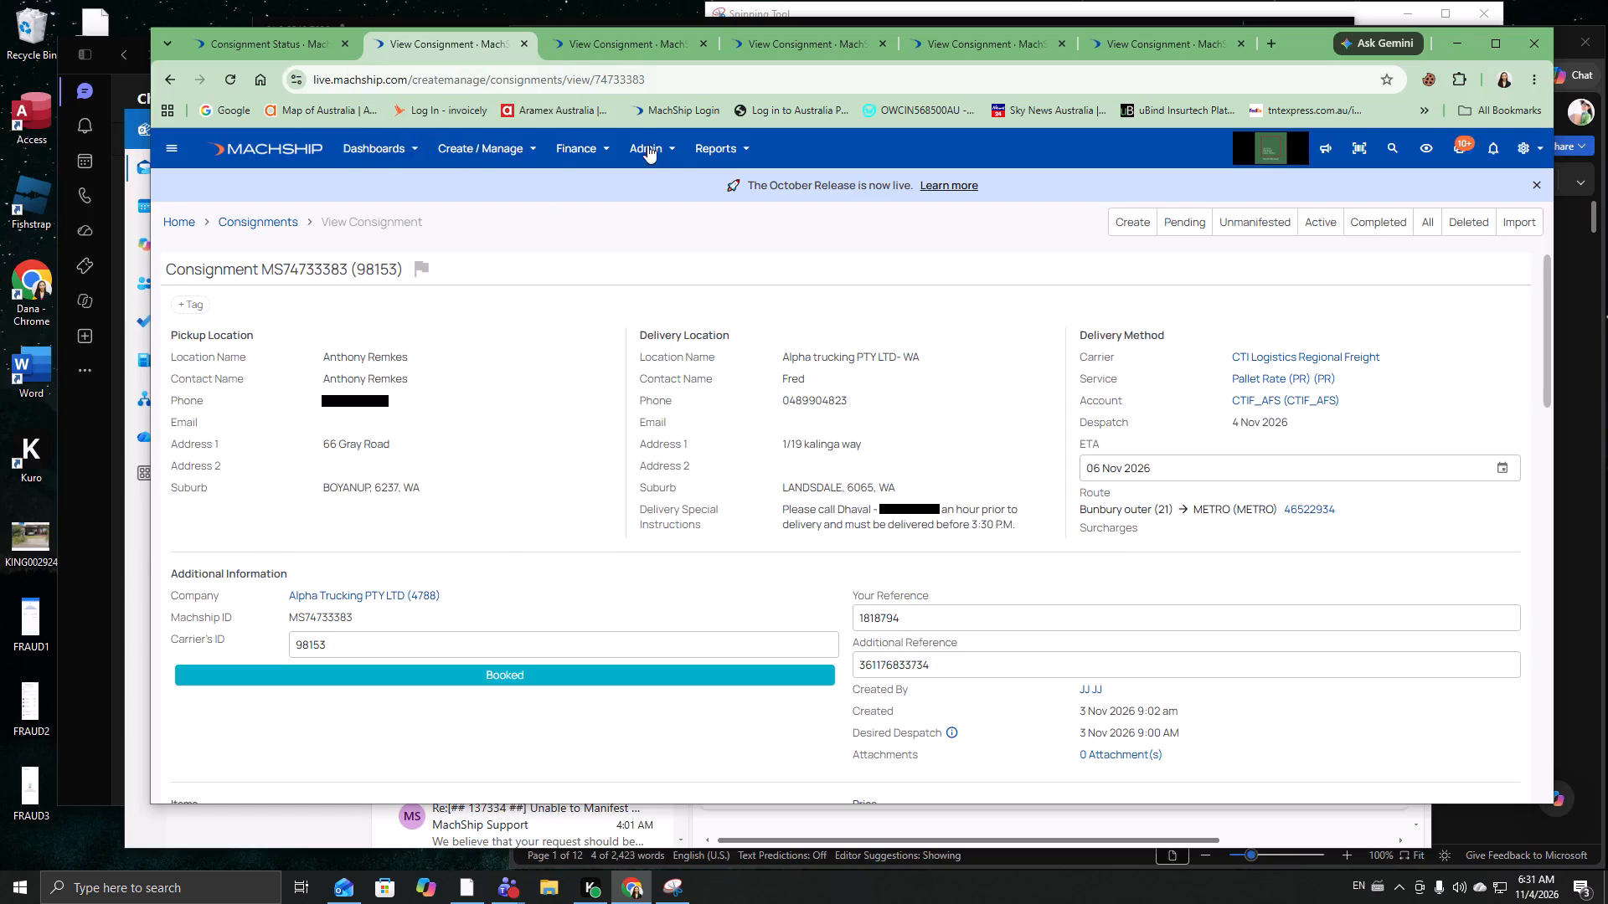
{"action": "left_click", "coordinate": [605, 44]}
{"action": "left_click", "coordinate": [443, 36]}
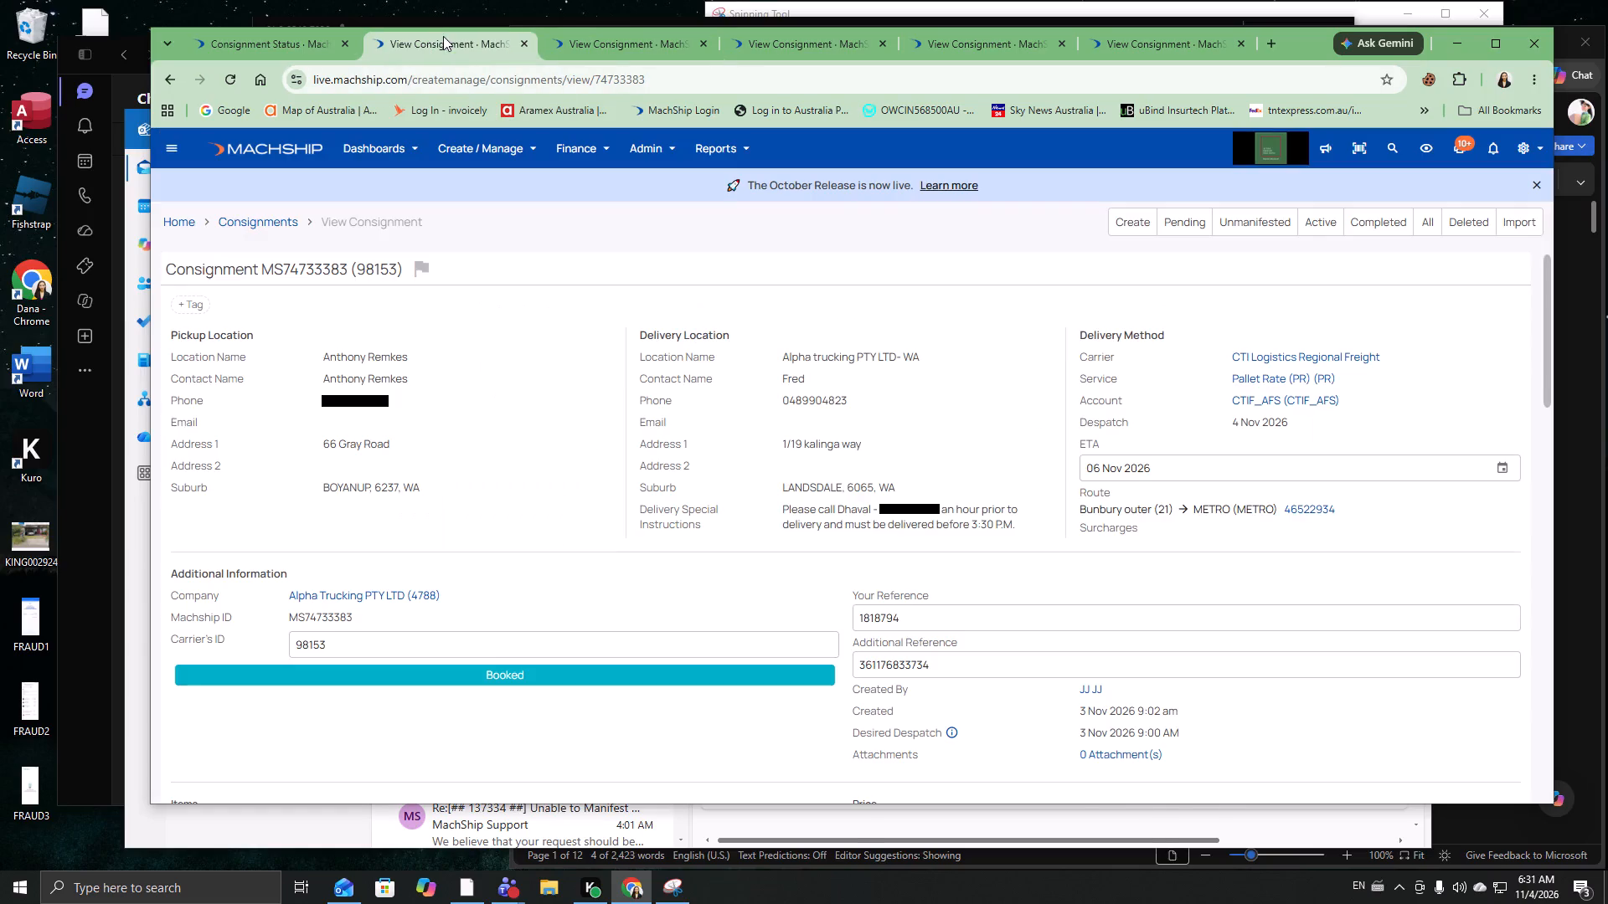
{"action": "left_click", "coordinate": [619, 45]}
{"action": "left_click", "coordinate": [1206, 617]}
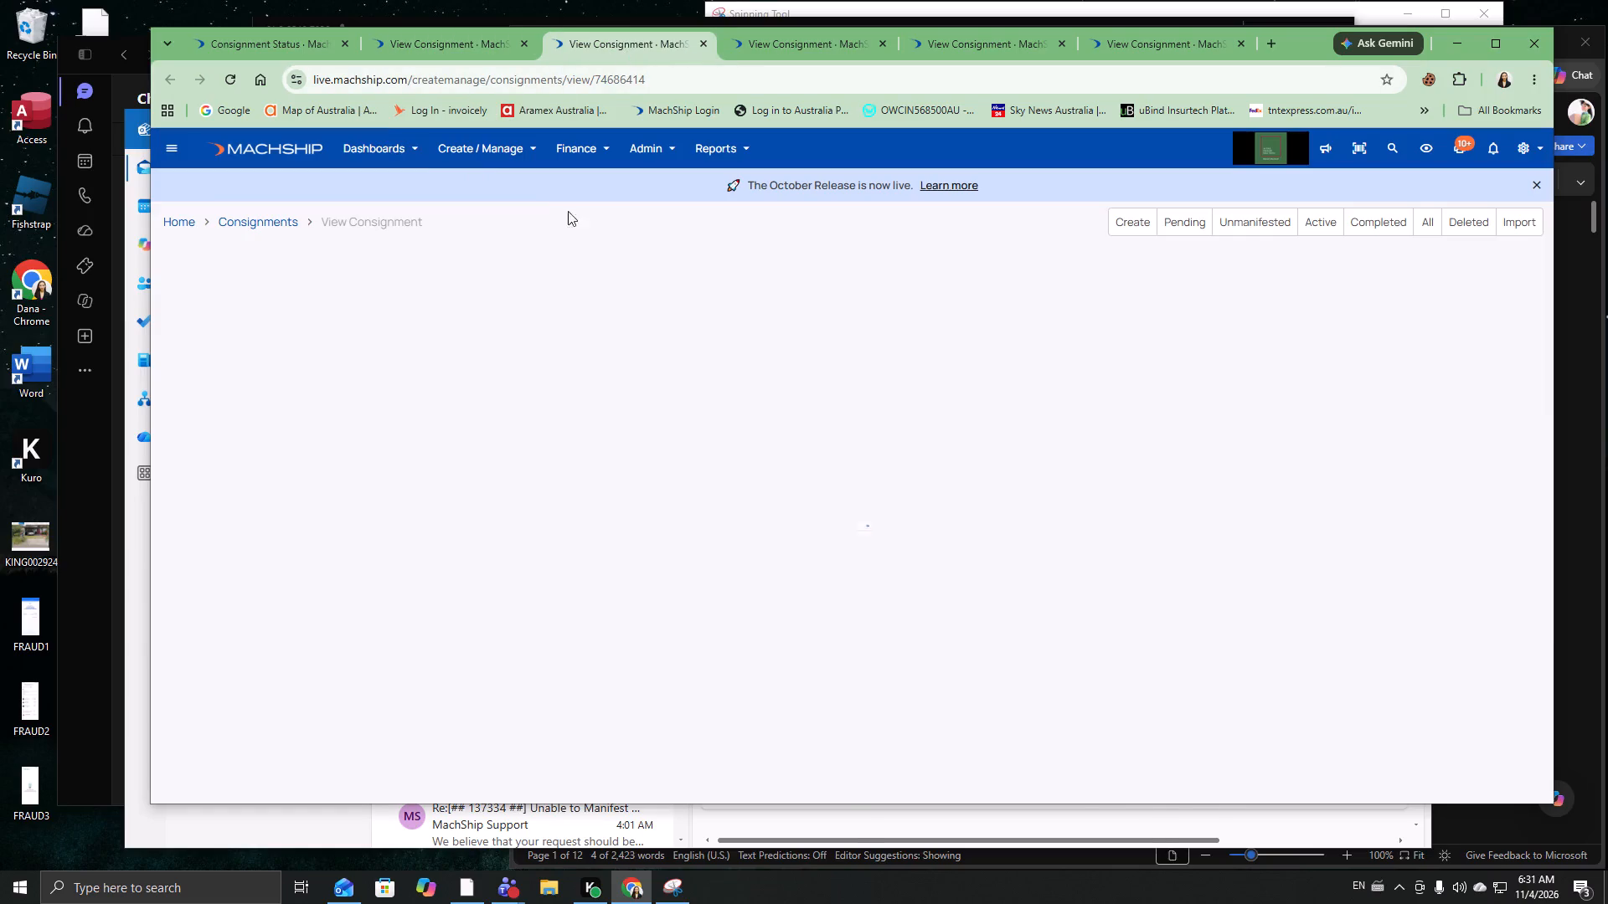
{"action": "left_click", "coordinate": [431, 46]}
{"action": "scroll", "coordinate": [542, 492], "scroll_direction": "down", "scroll_amount": 20}
{"action": "scroll", "coordinate": [542, 492], "scroll_direction": "down", "scroll_amount": 11}
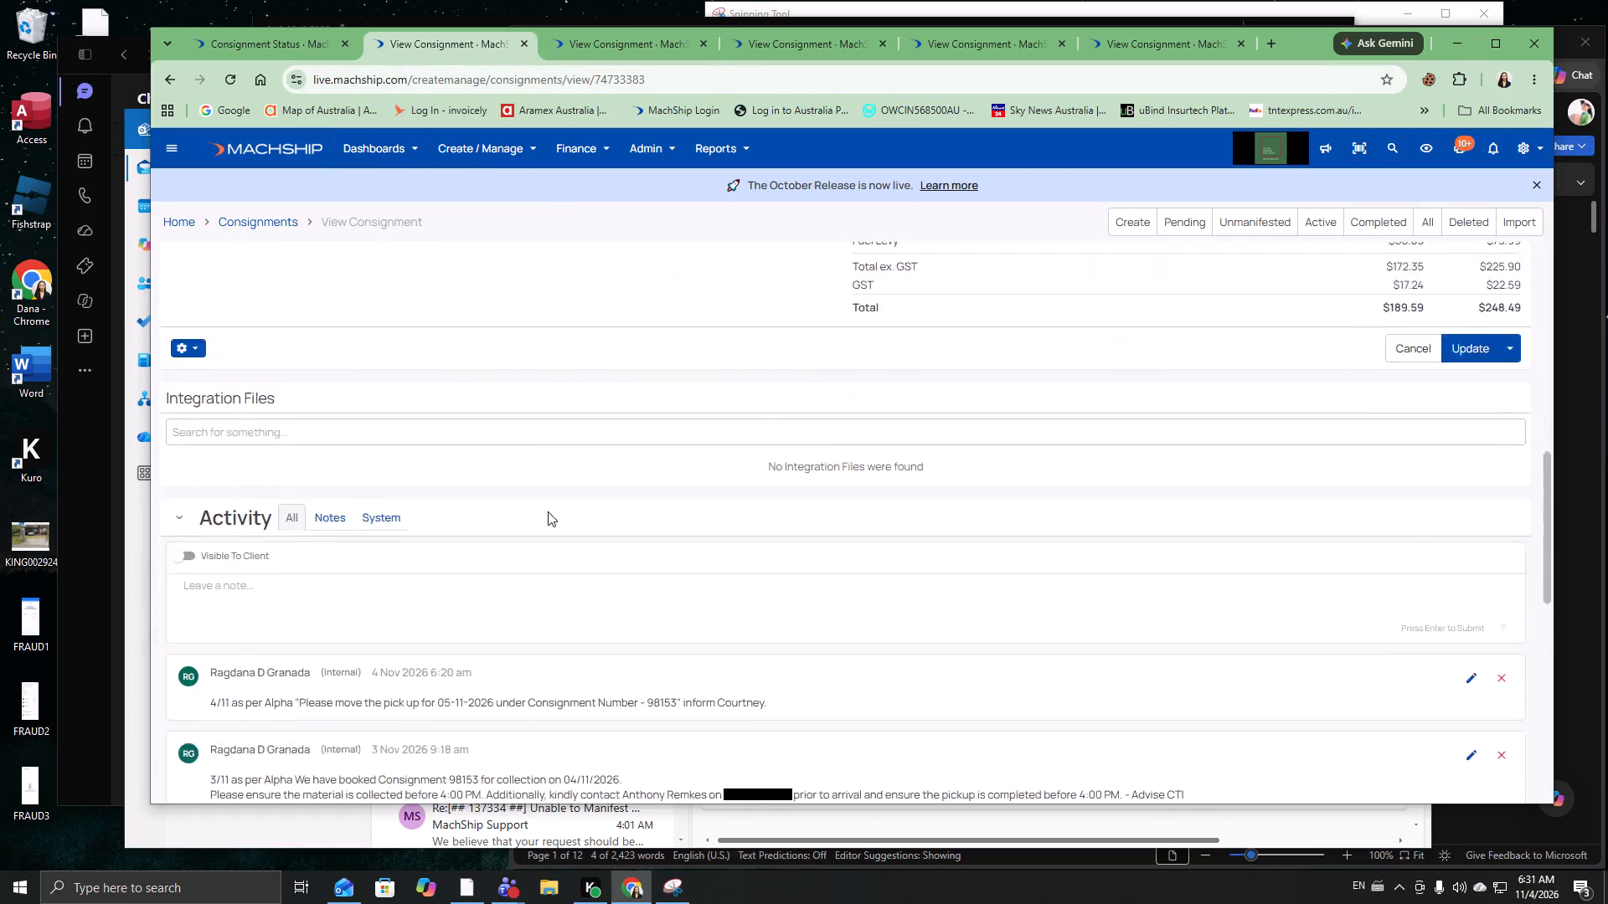
{"action": "scroll", "coordinate": [548, 511], "scroll_direction": "down", "scroll_amount": 4}
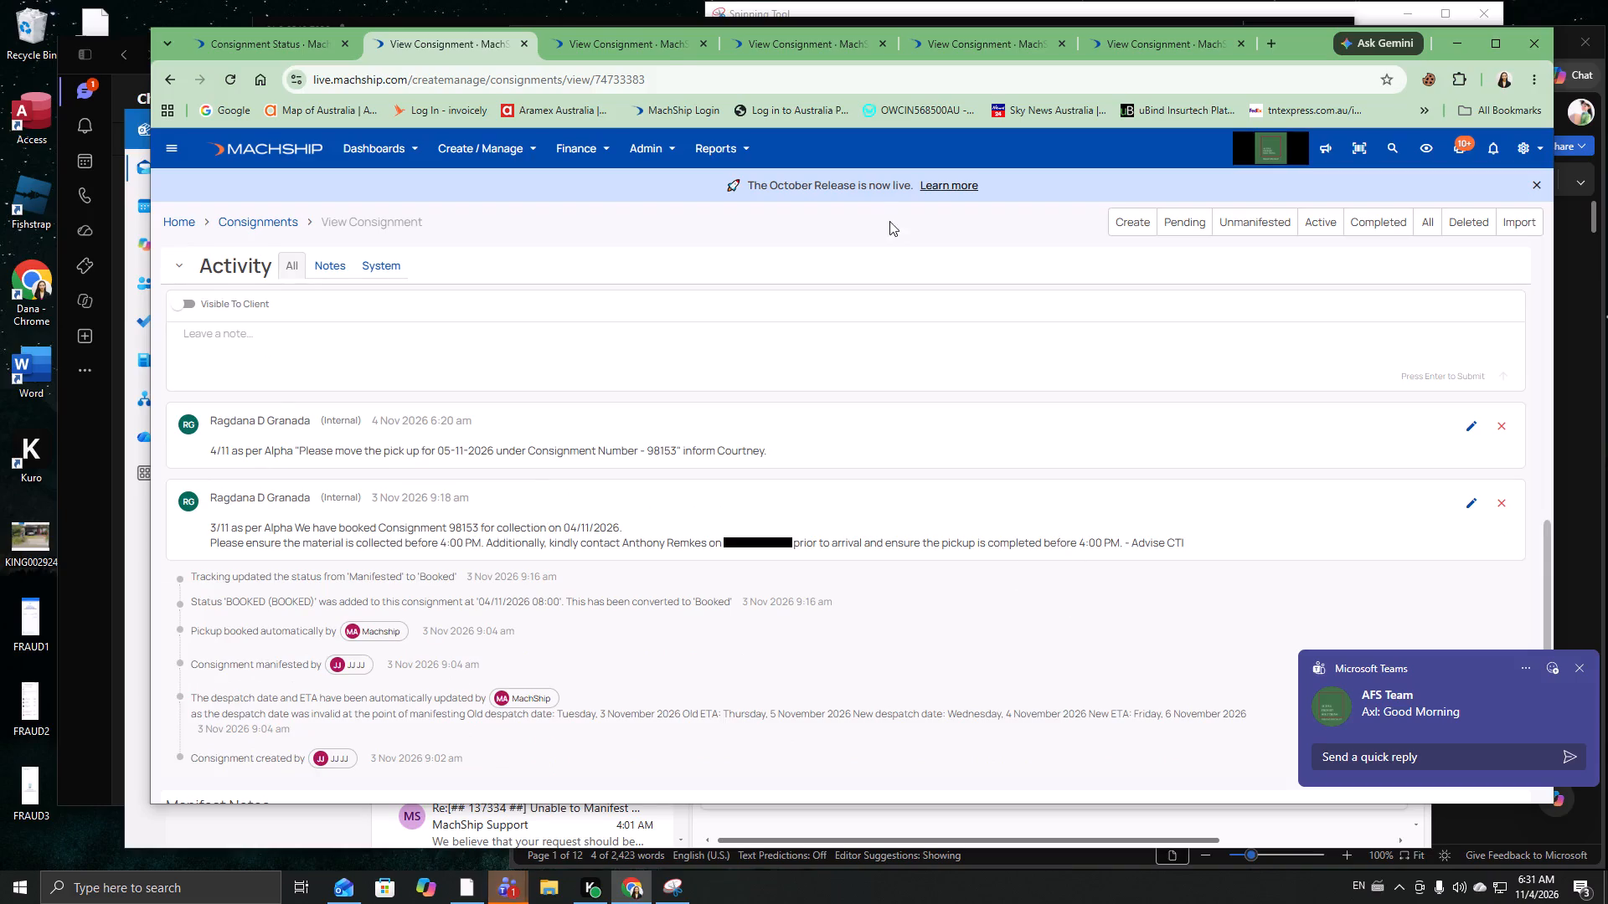
Check the details of Loewenstein Medical consignment MS74686414, and close its browser tab and that of consignment MS74738811.
{"action": "left_click", "coordinate": [648, 44]}
{"action": "scroll", "coordinate": [656, 378], "scroll_direction": "up", "scroll_amount": 11}
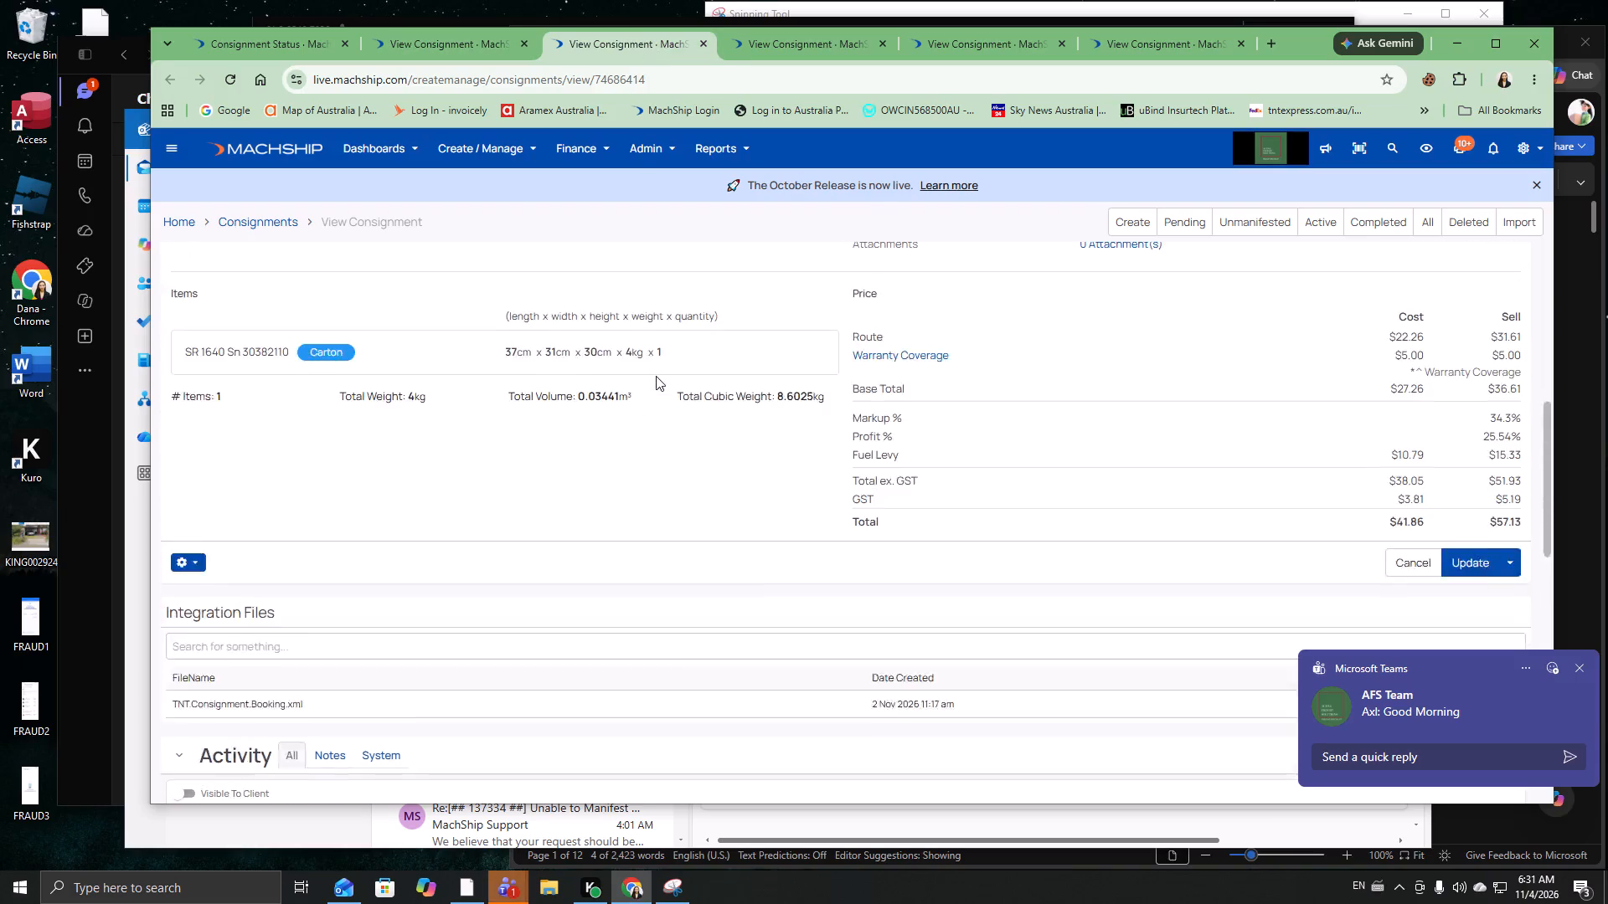
{"action": "scroll", "coordinate": [656, 376], "scroll_direction": "up", "scroll_amount": 12}
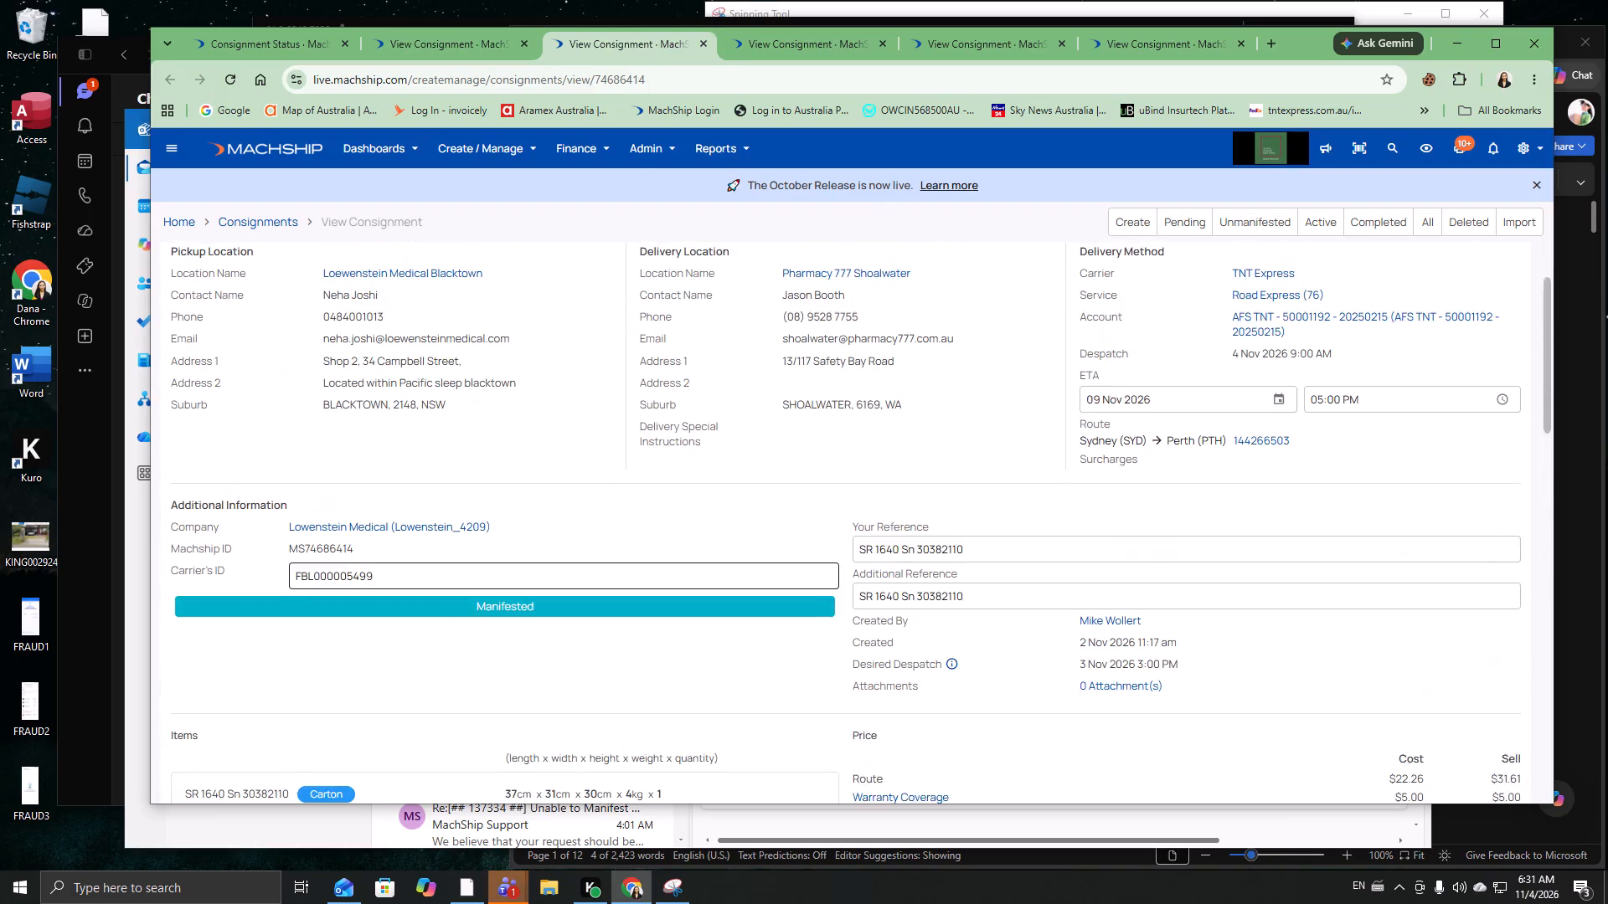
{"action": "scroll", "coordinate": [656, 376], "scroll_direction": "up", "scroll_amount": 7}
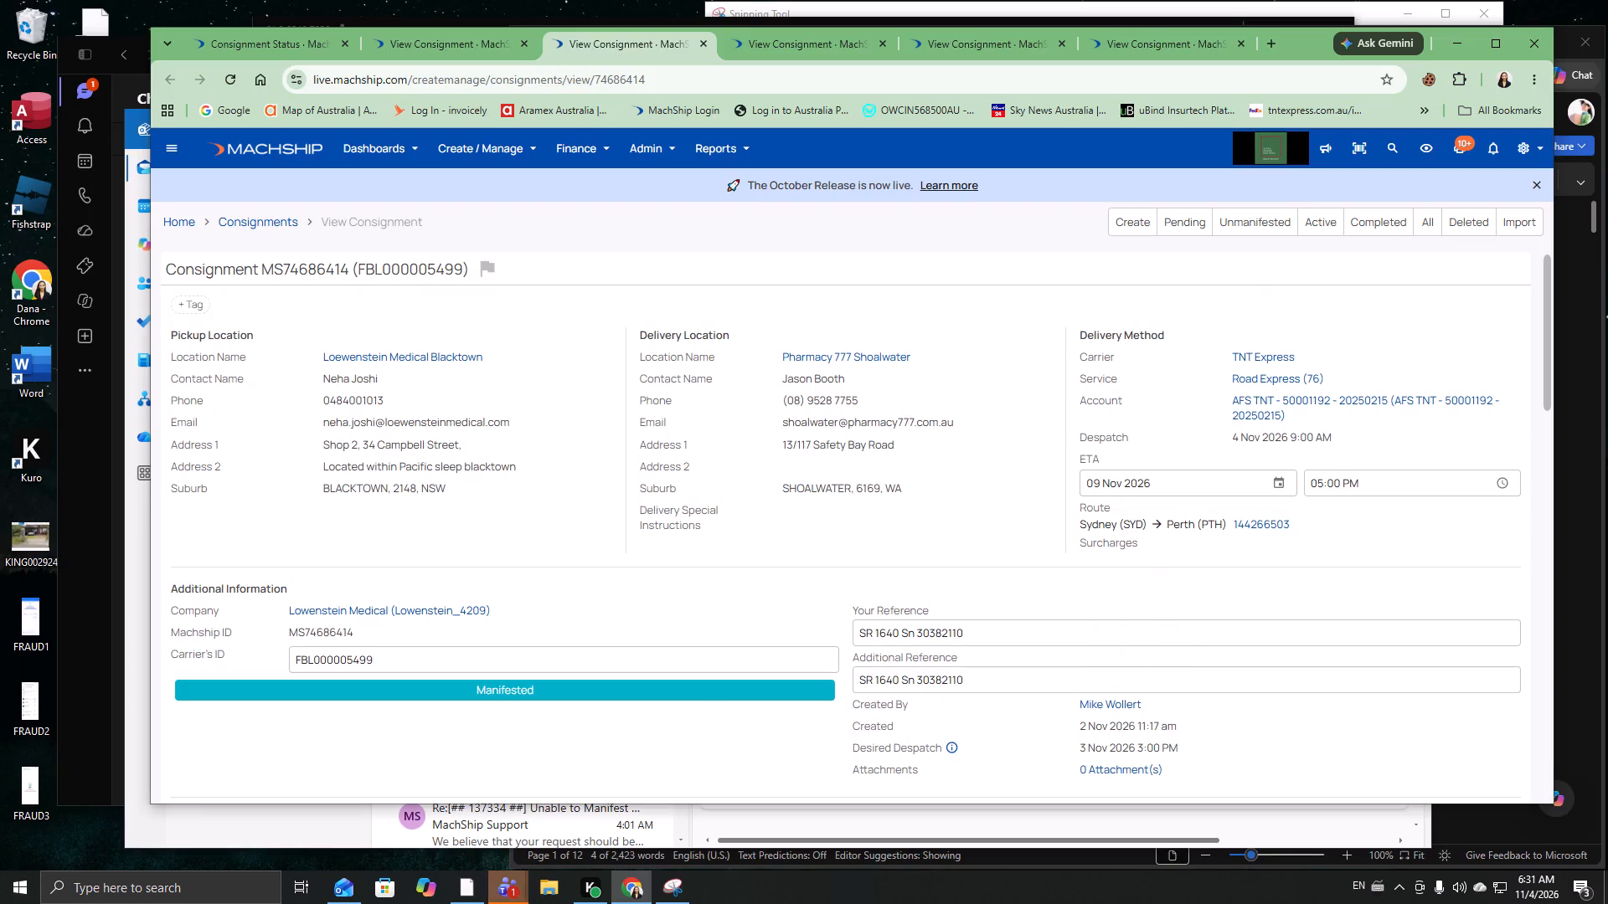
{"action": "scroll", "coordinate": [656, 376], "scroll_direction": "up", "scroll_amount": 6}
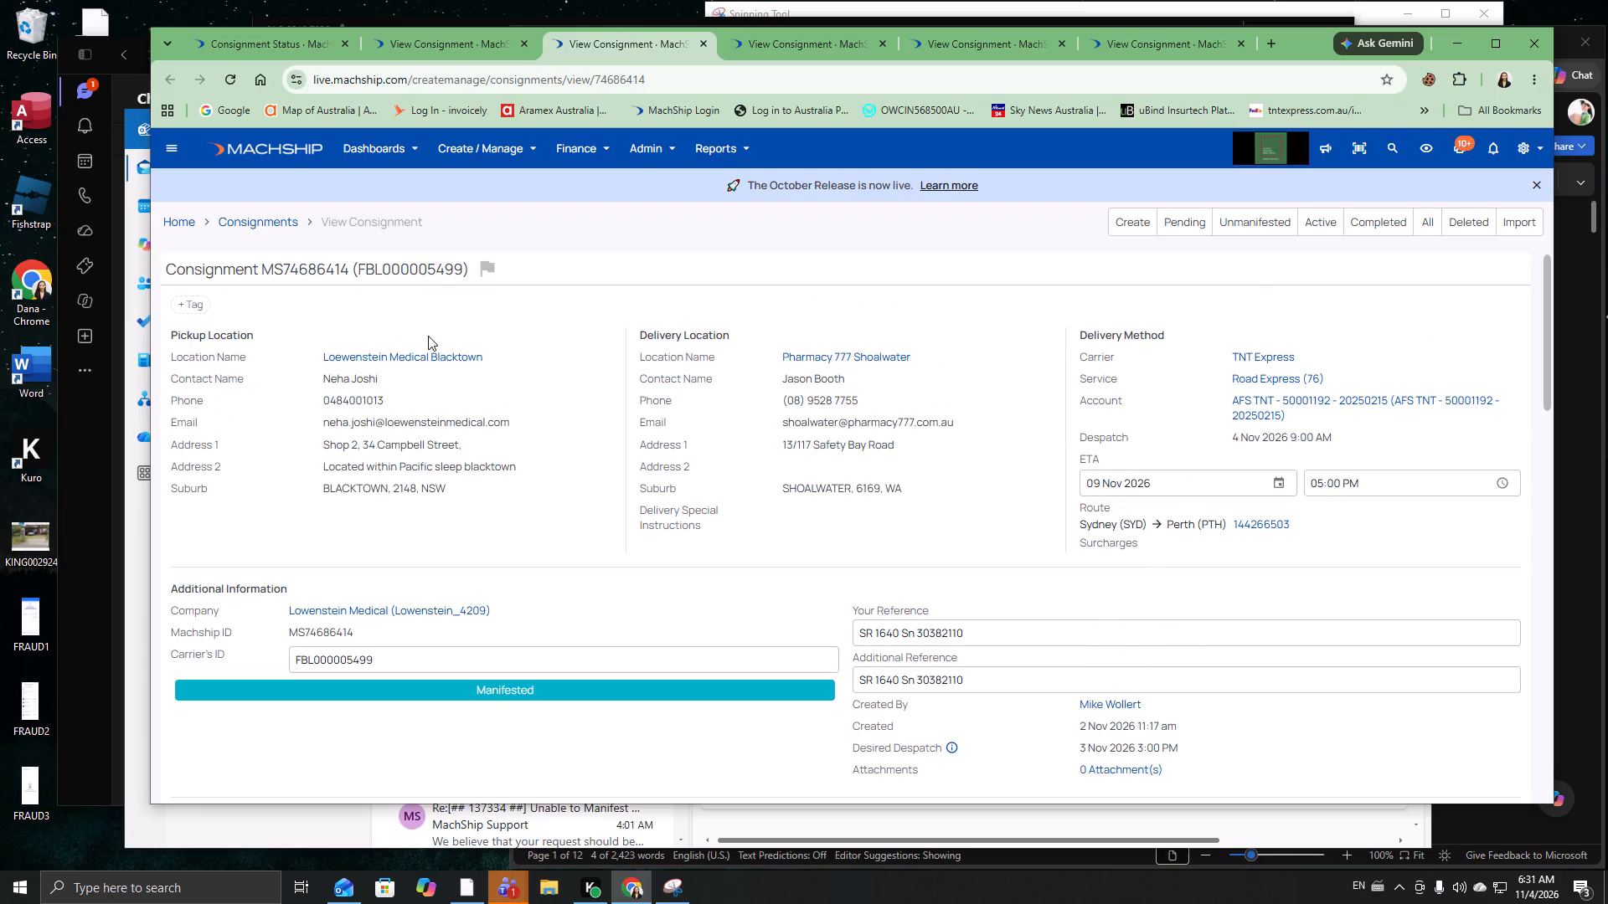
{"action": "double_click", "coordinate": [701, 43]}
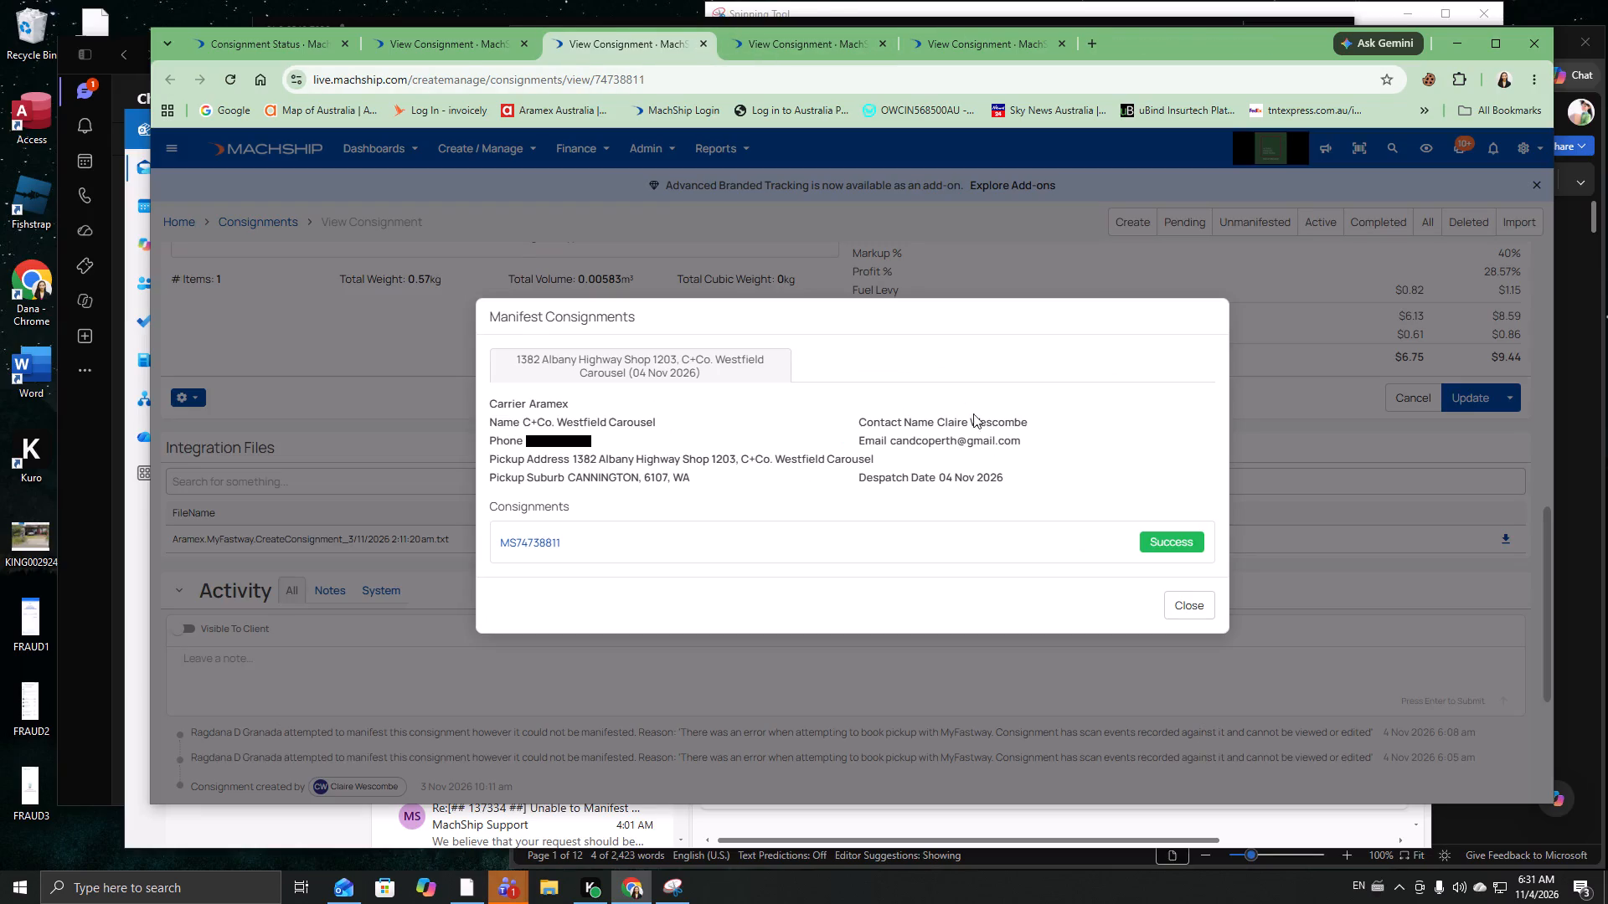
{"action": "left_click", "coordinate": [775, 44]}
{"action": "left_click", "coordinate": [761, 45]}
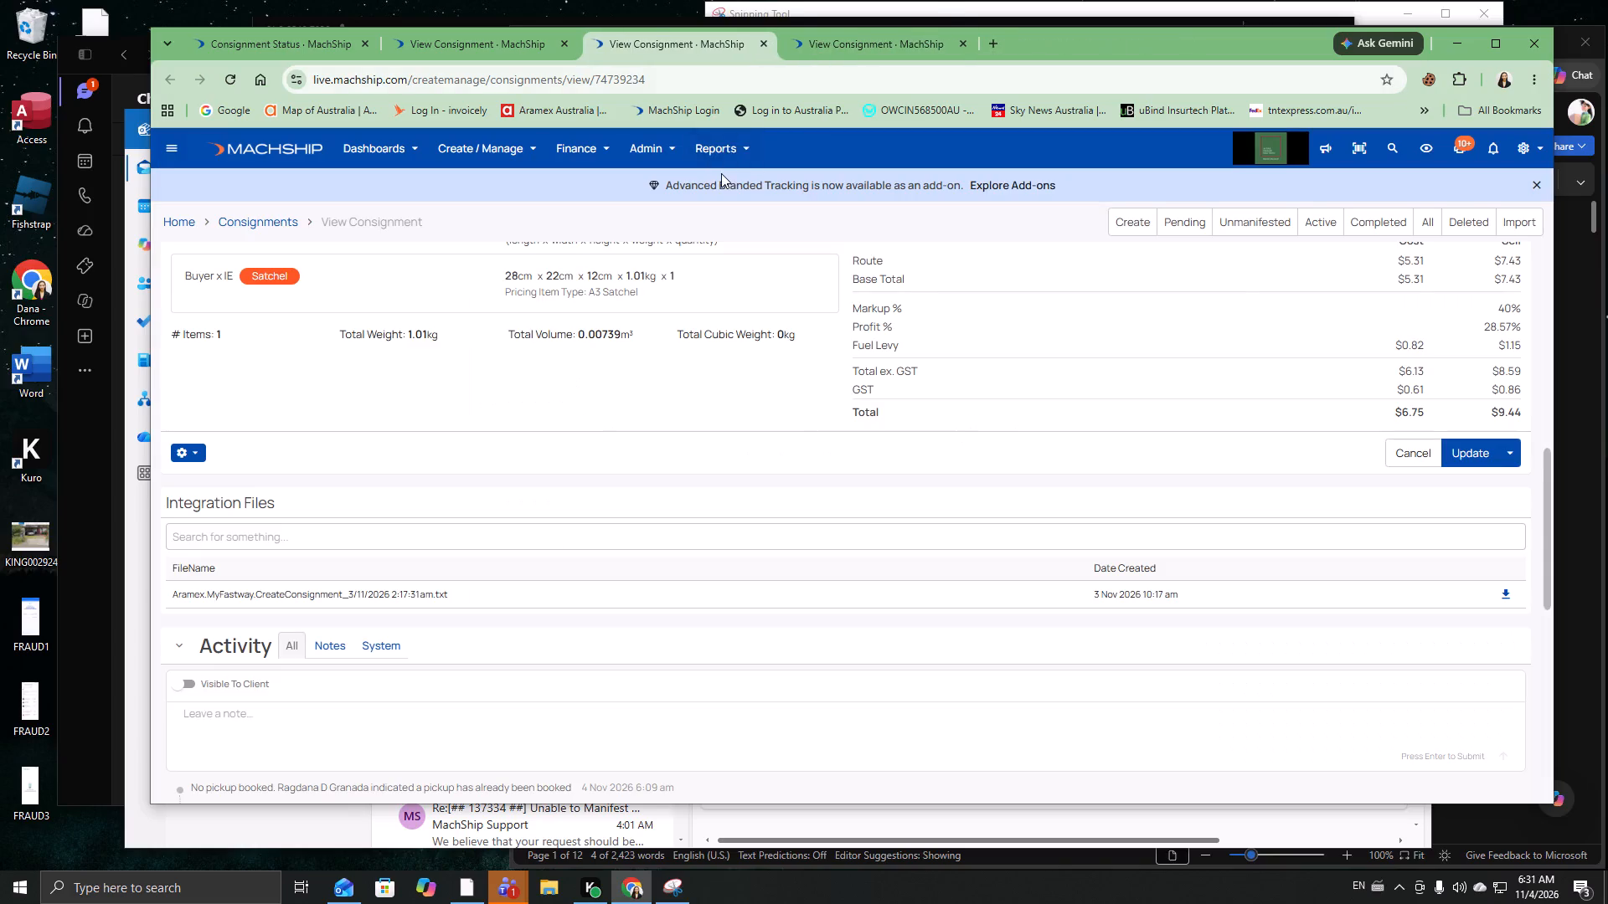
{"action": "scroll", "coordinate": [800, 414], "scroll_direction": "up", "scroll_amount": 20}
{"action": "scroll", "coordinate": [800, 414], "scroll_direction": "up", "scroll_amount": 11}
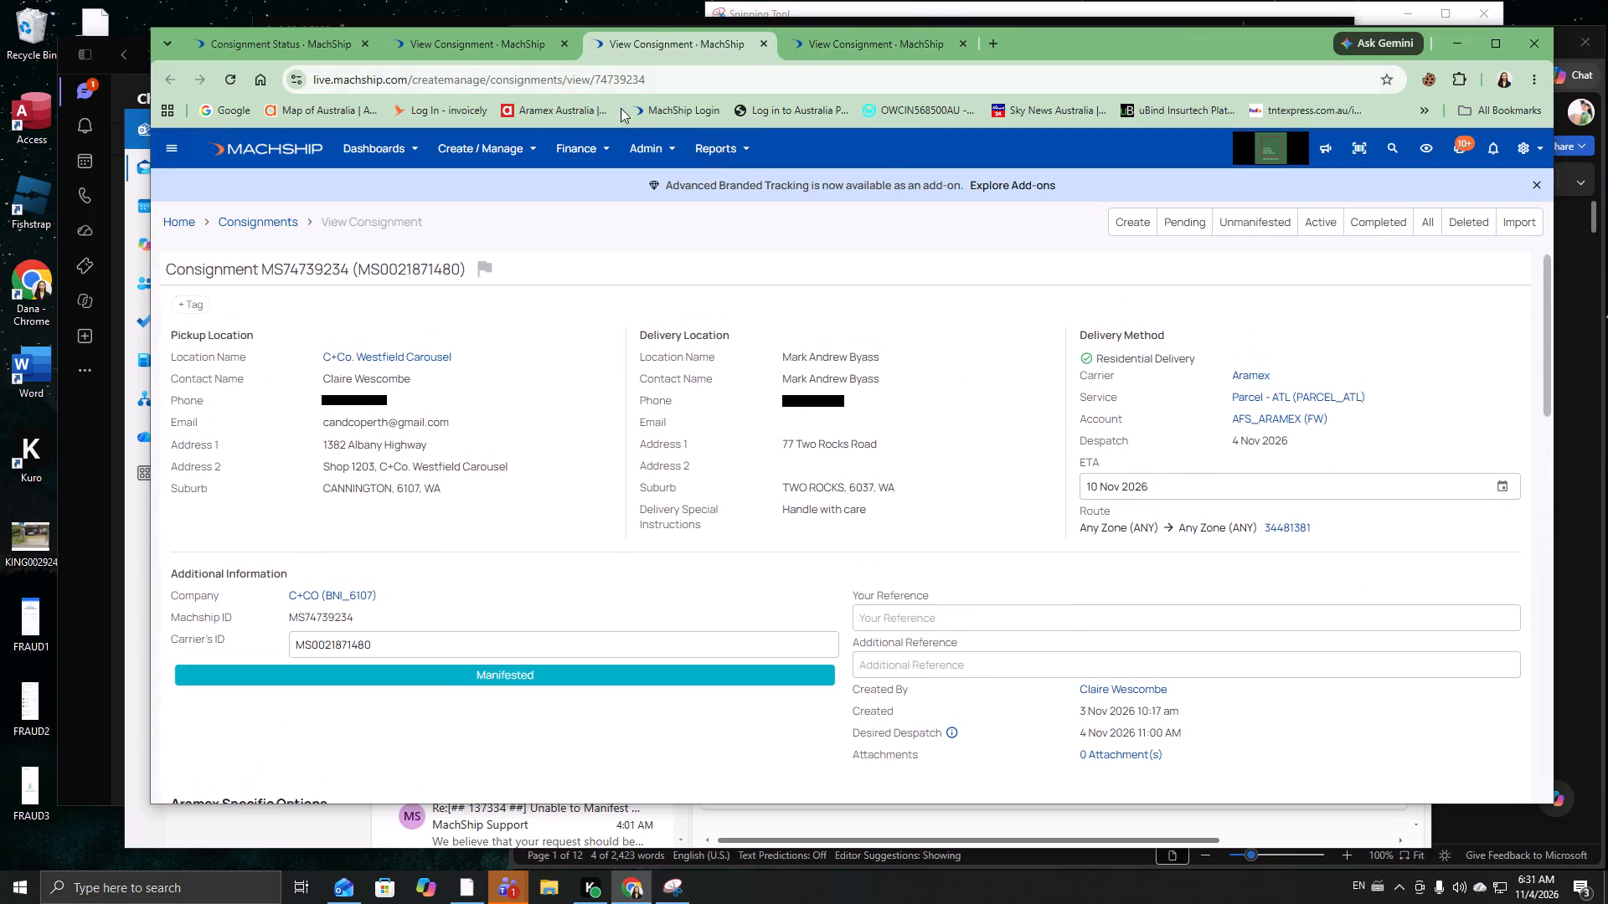
{"action": "left_click", "coordinate": [461, 49]}
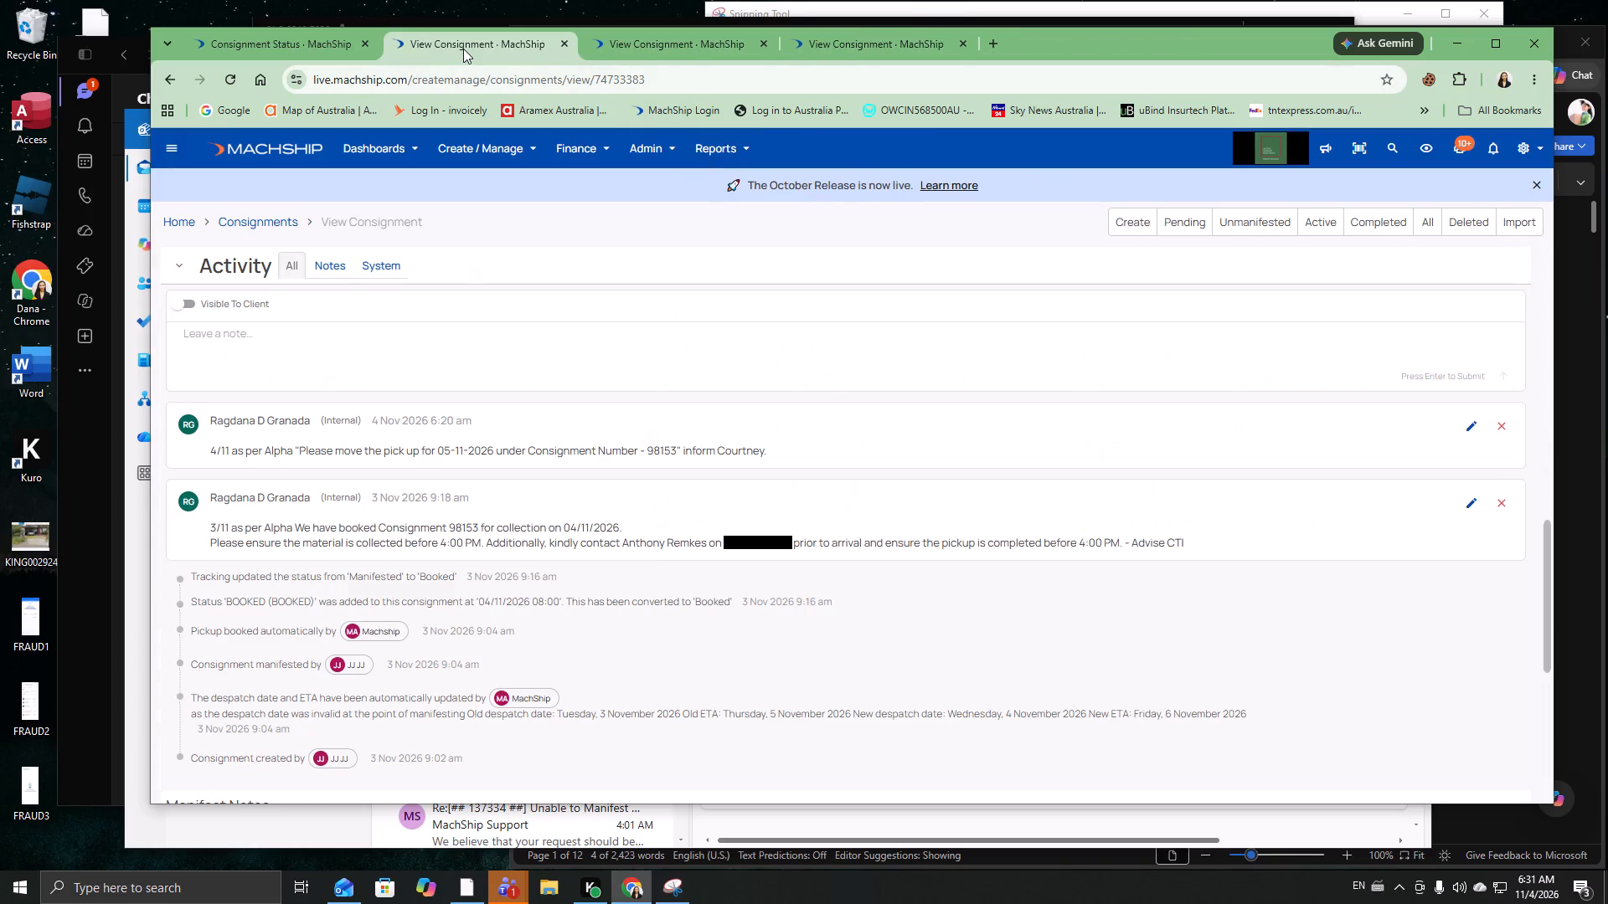
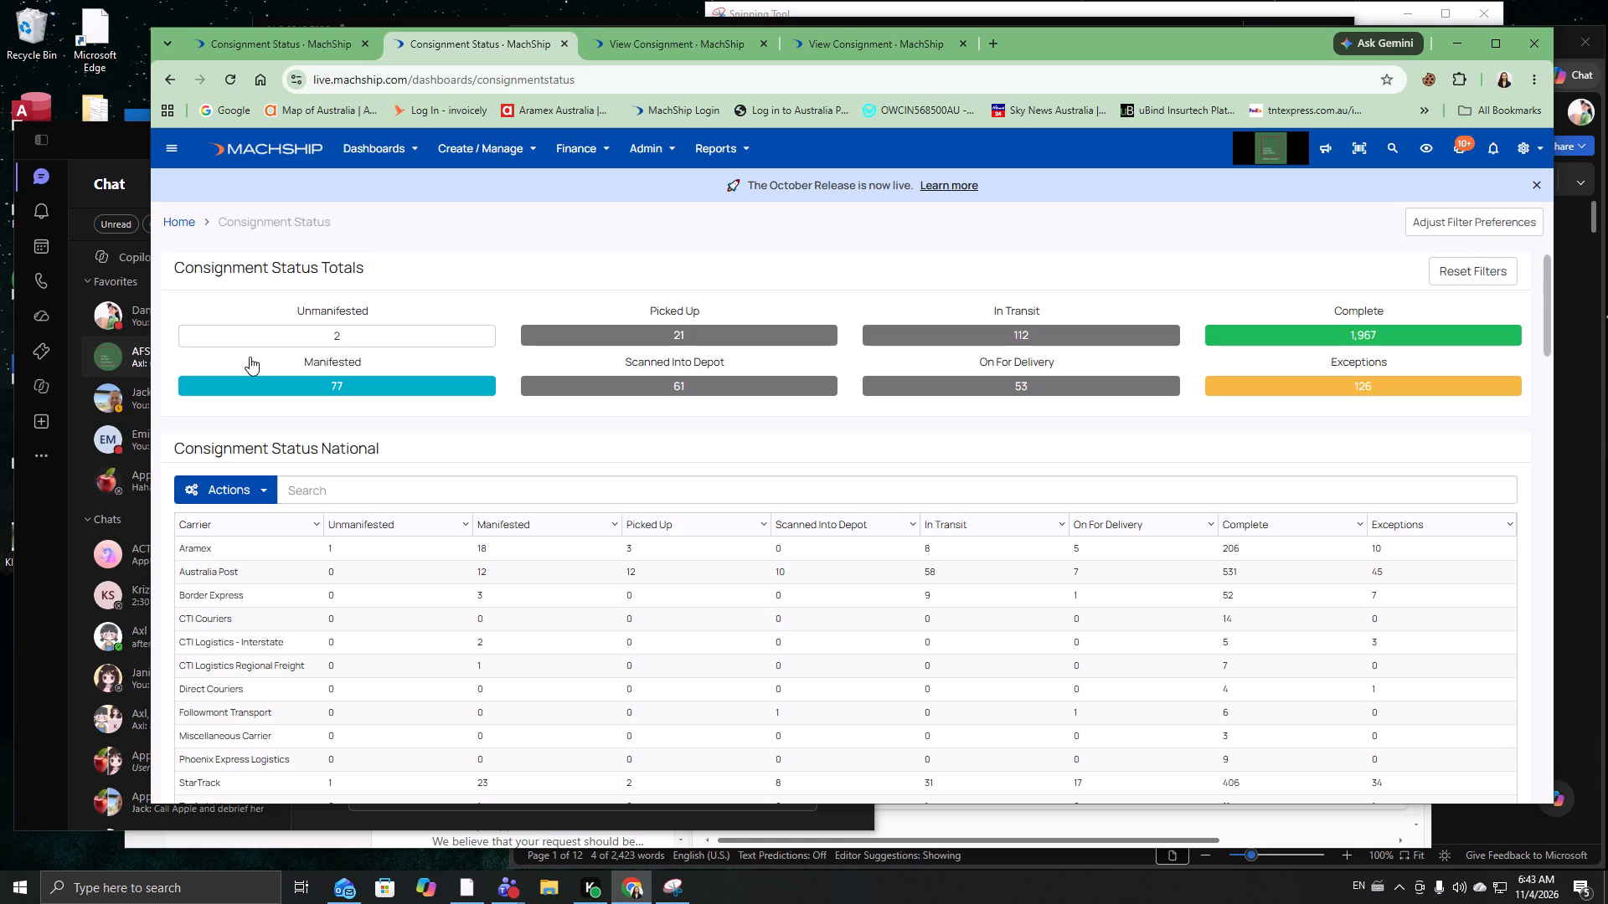
{"action": "left_click", "coordinate": [361, 336]}
{"action": "scroll", "coordinate": [618, 607], "scroll_direction": "down", "scroll_amount": 20}
{"action": "scroll", "coordinate": [618, 607], "scroll_direction": "down", "scroll_amount": 3}
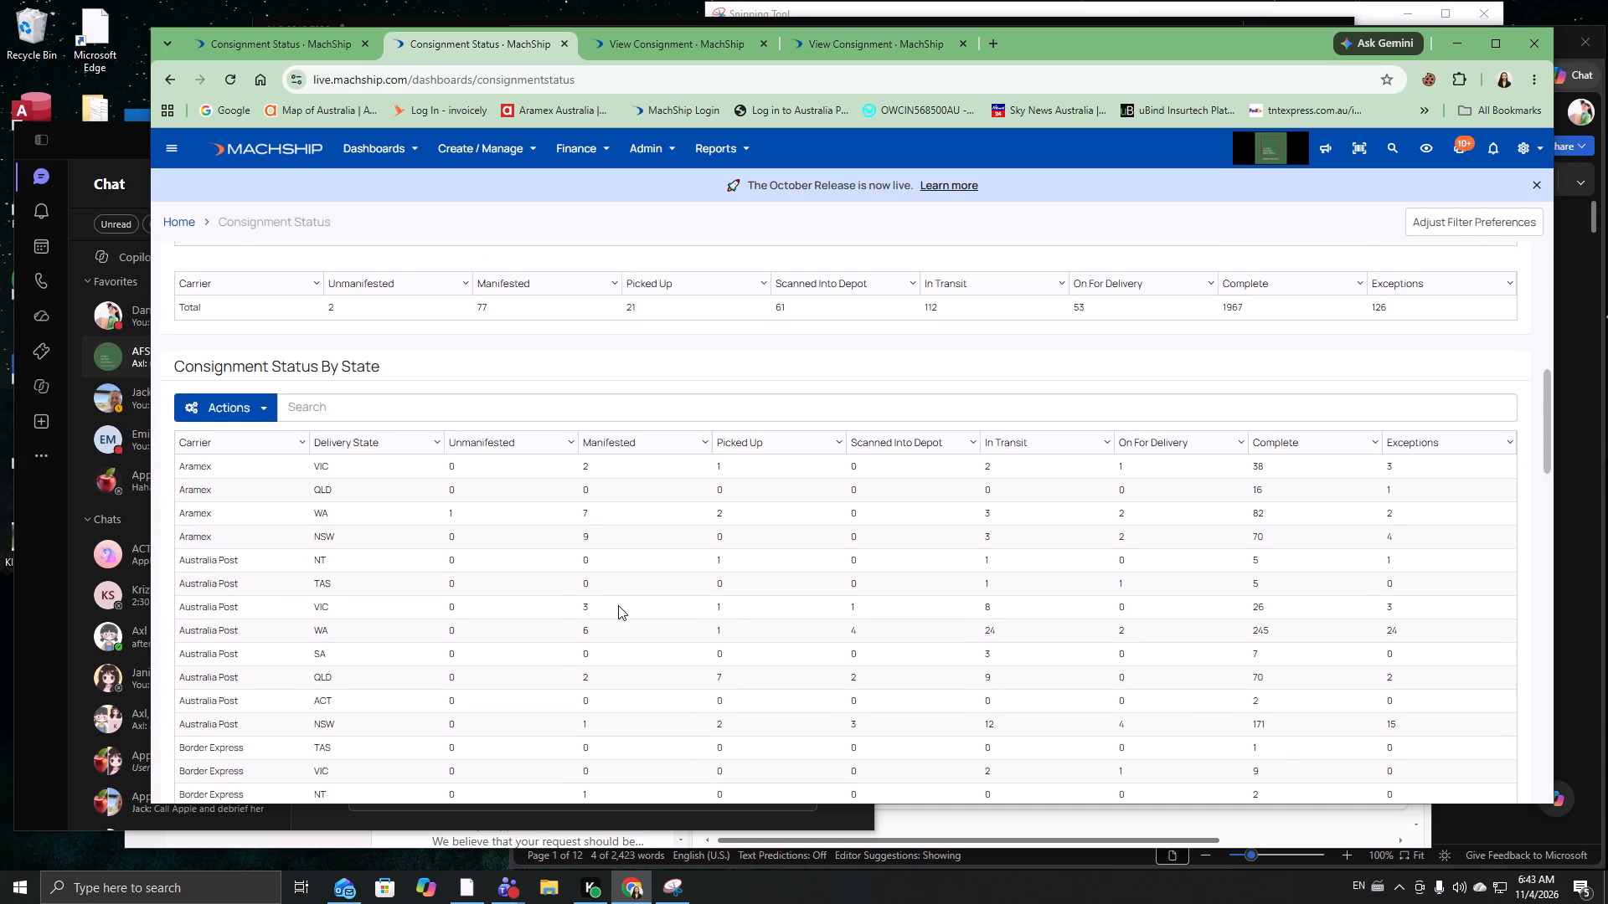
{"action": "scroll", "coordinate": [618, 605], "scroll_direction": "down", "scroll_amount": 20}
{"action": "scroll", "coordinate": [618, 605], "scroll_direction": "down", "scroll_amount": 11}
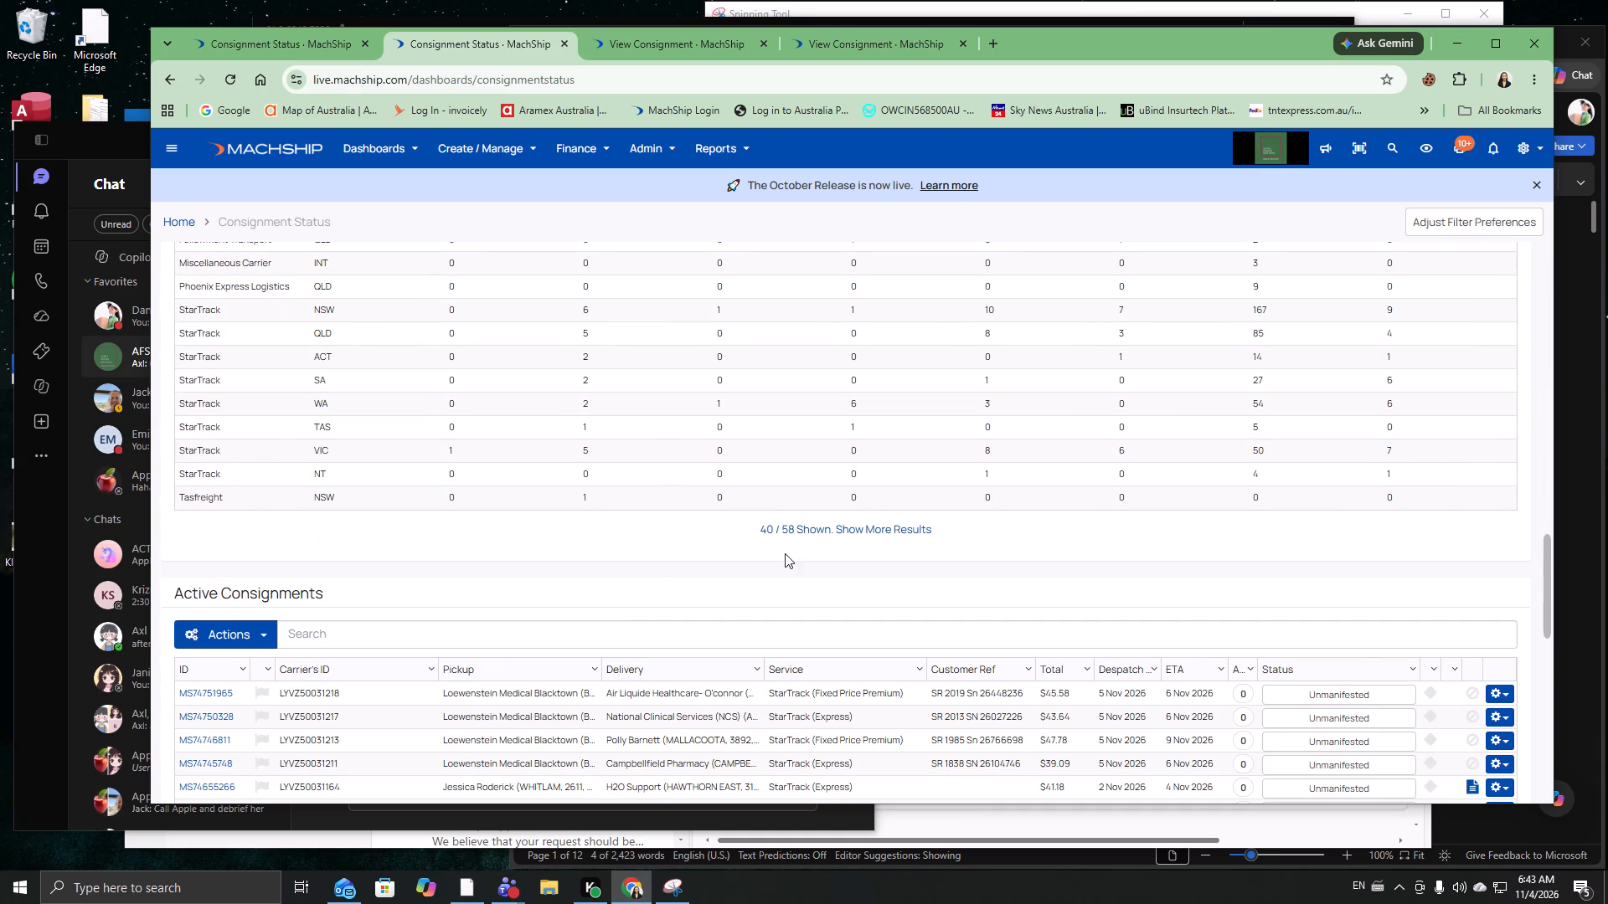
{"action": "scroll", "coordinate": [795, 542], "scroll_direction": "down", "scroll_amount": 15}
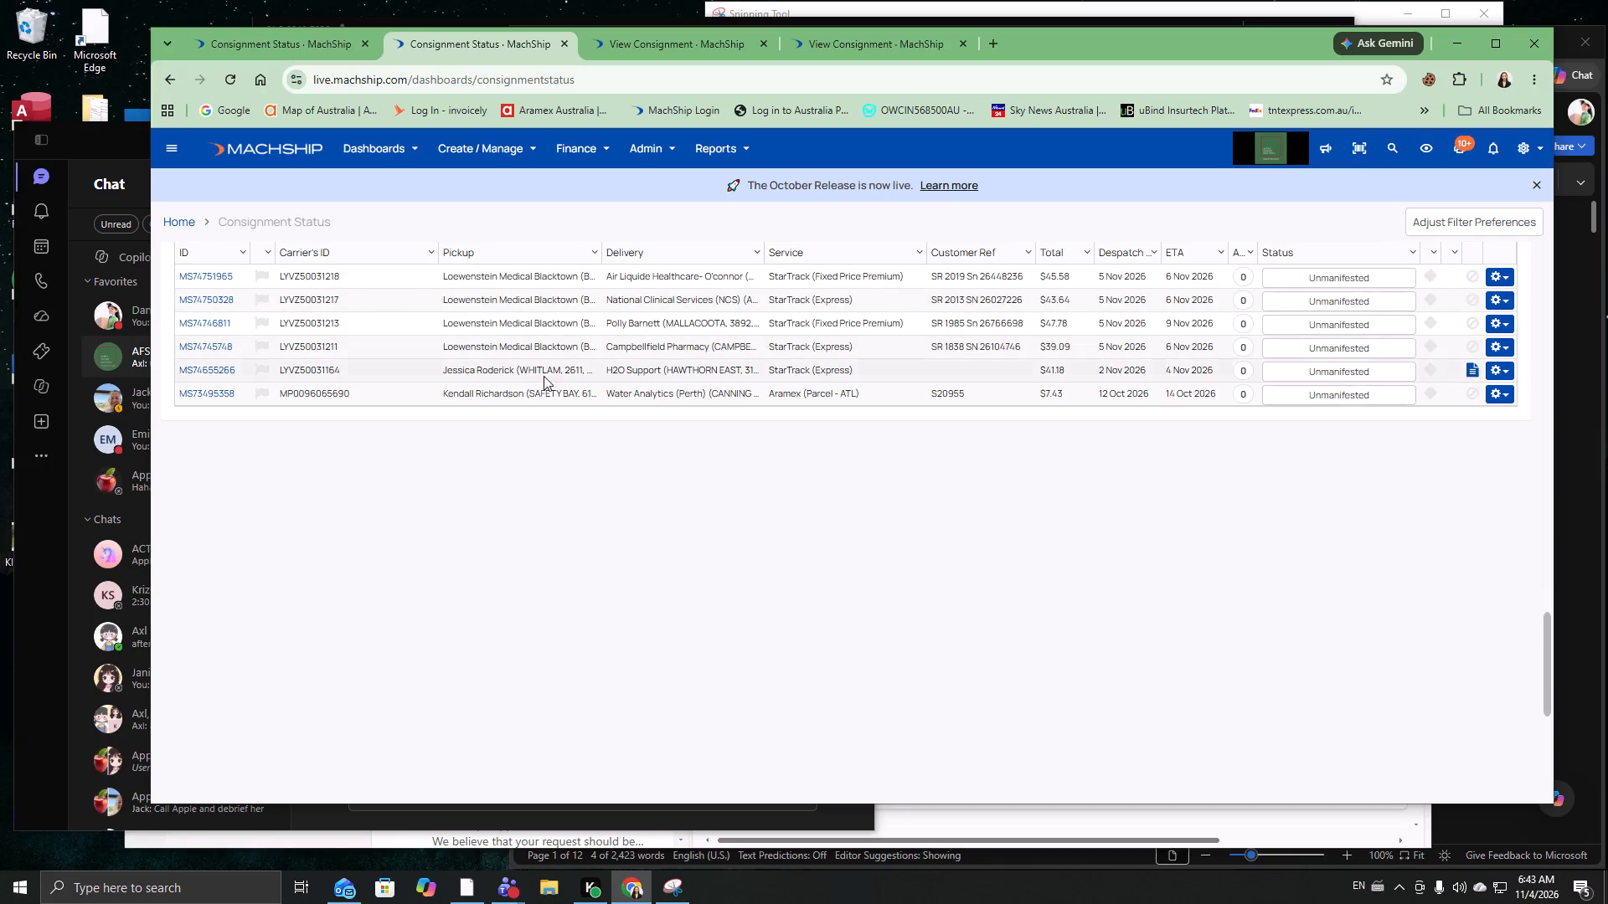
{"action": "right_click", "coordinate": [220, 370]}
{"action": "left_click", "coordinate": [355, 397]}
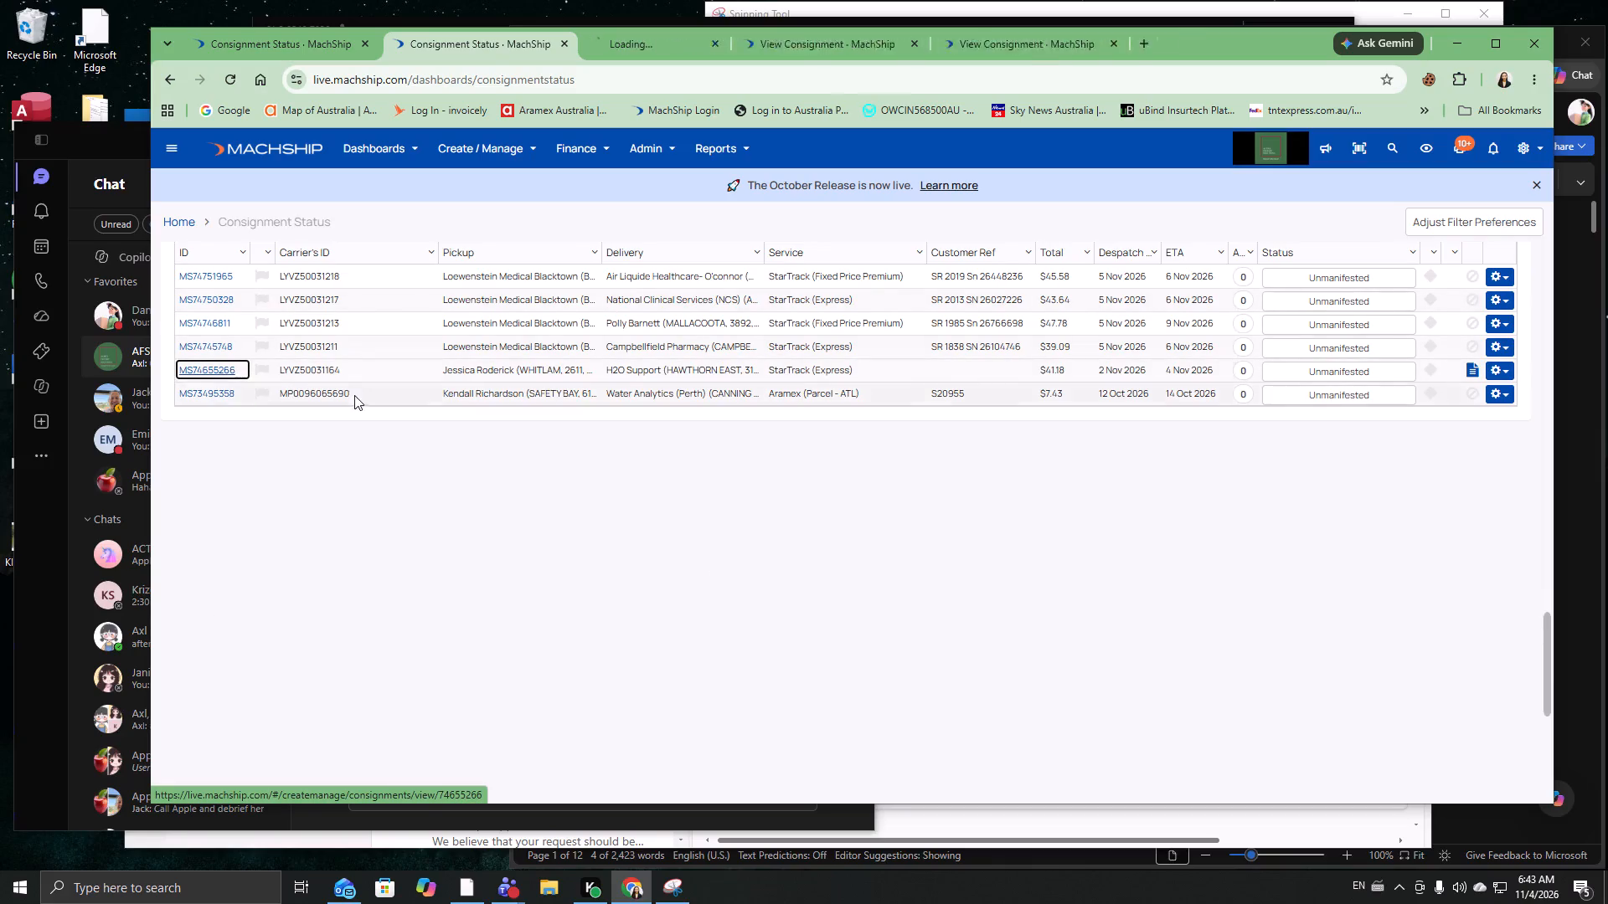
{"action": "left_click", "coordinate": [662, 52]}
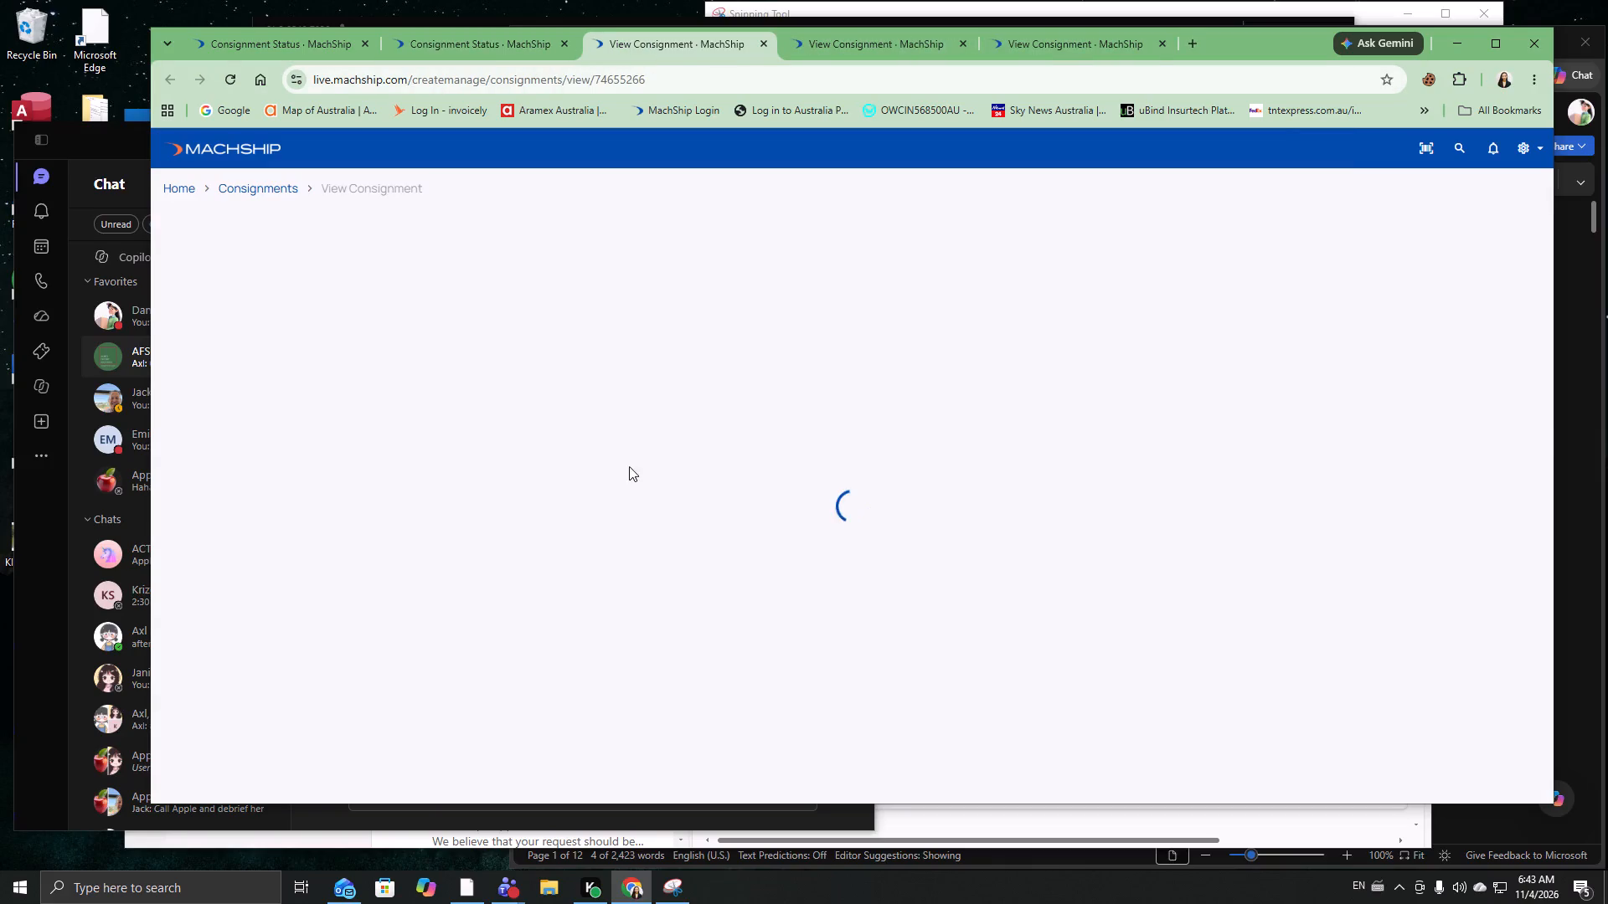
{"action": "scroll", "coordinate": [571, 583], "scroll_direction": "down", "scroll_amount": 20}
{"action": "scroll", "coordinate": [571, 583], "scroll_direction": "down", "scroll_amount": 15}
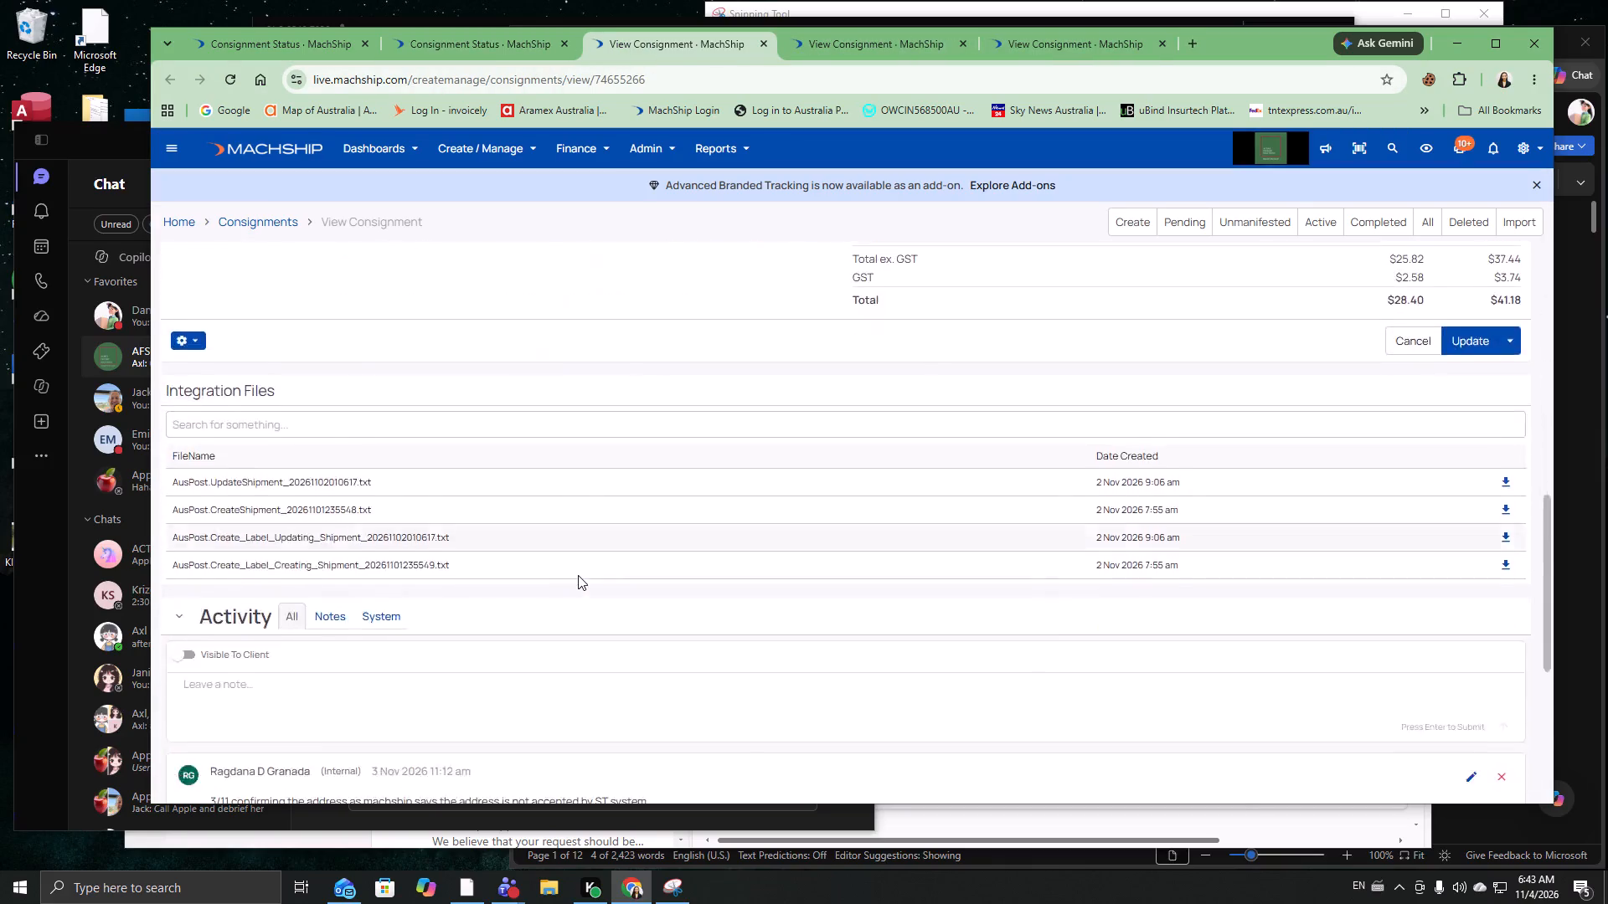
{"action": "scroll", "coordinate": [578, 575], "scroll_direction": "down", "scroll_amount": 1}
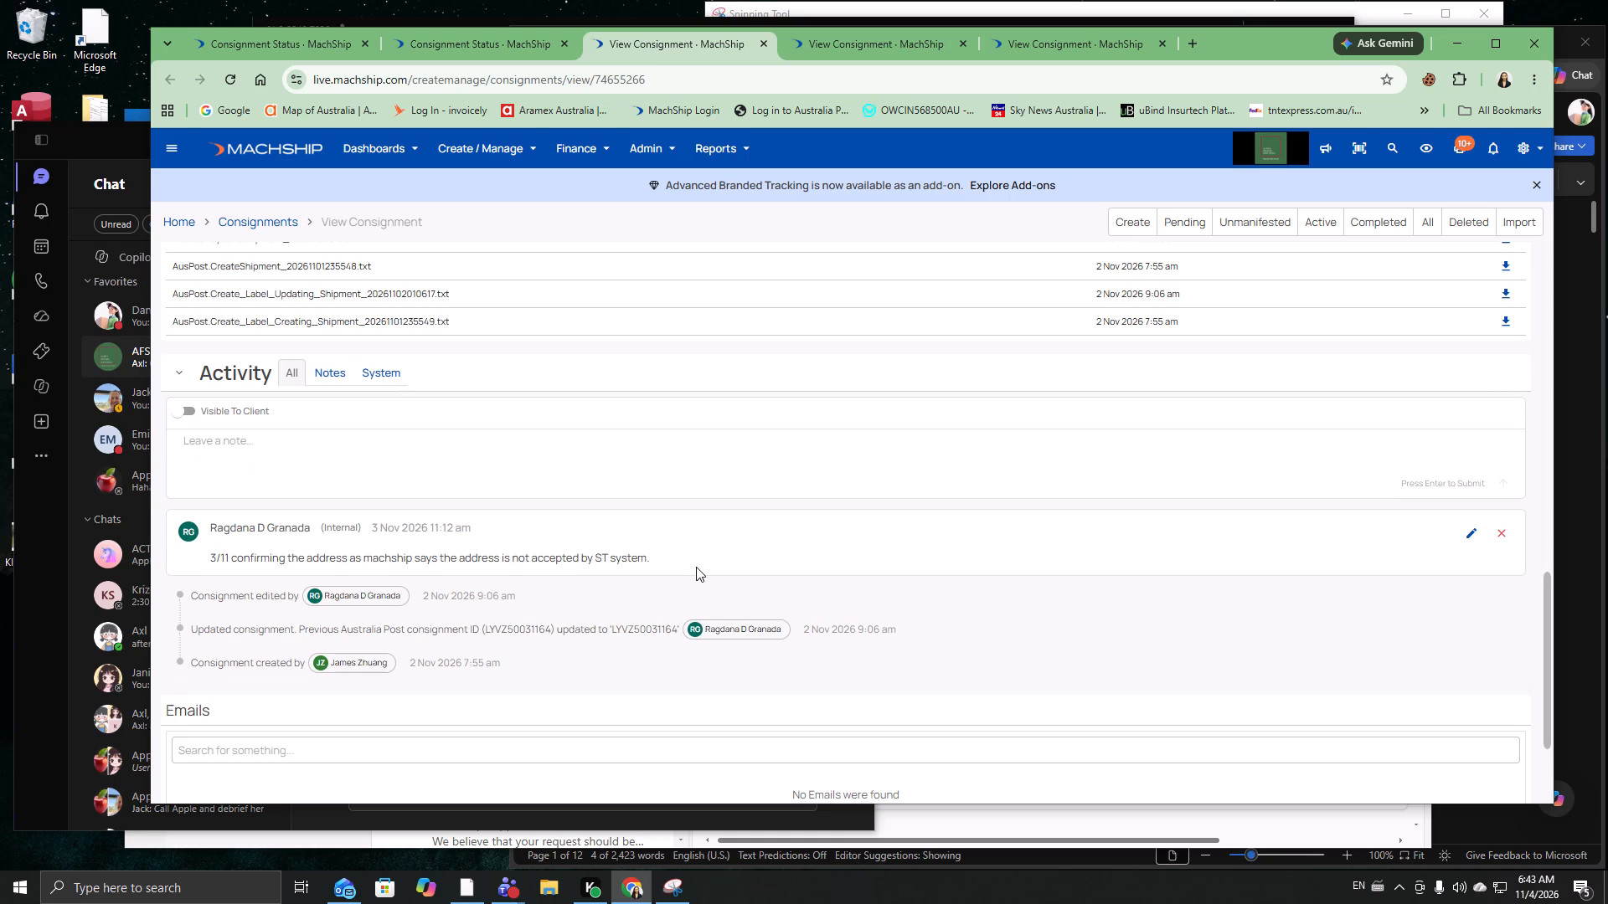
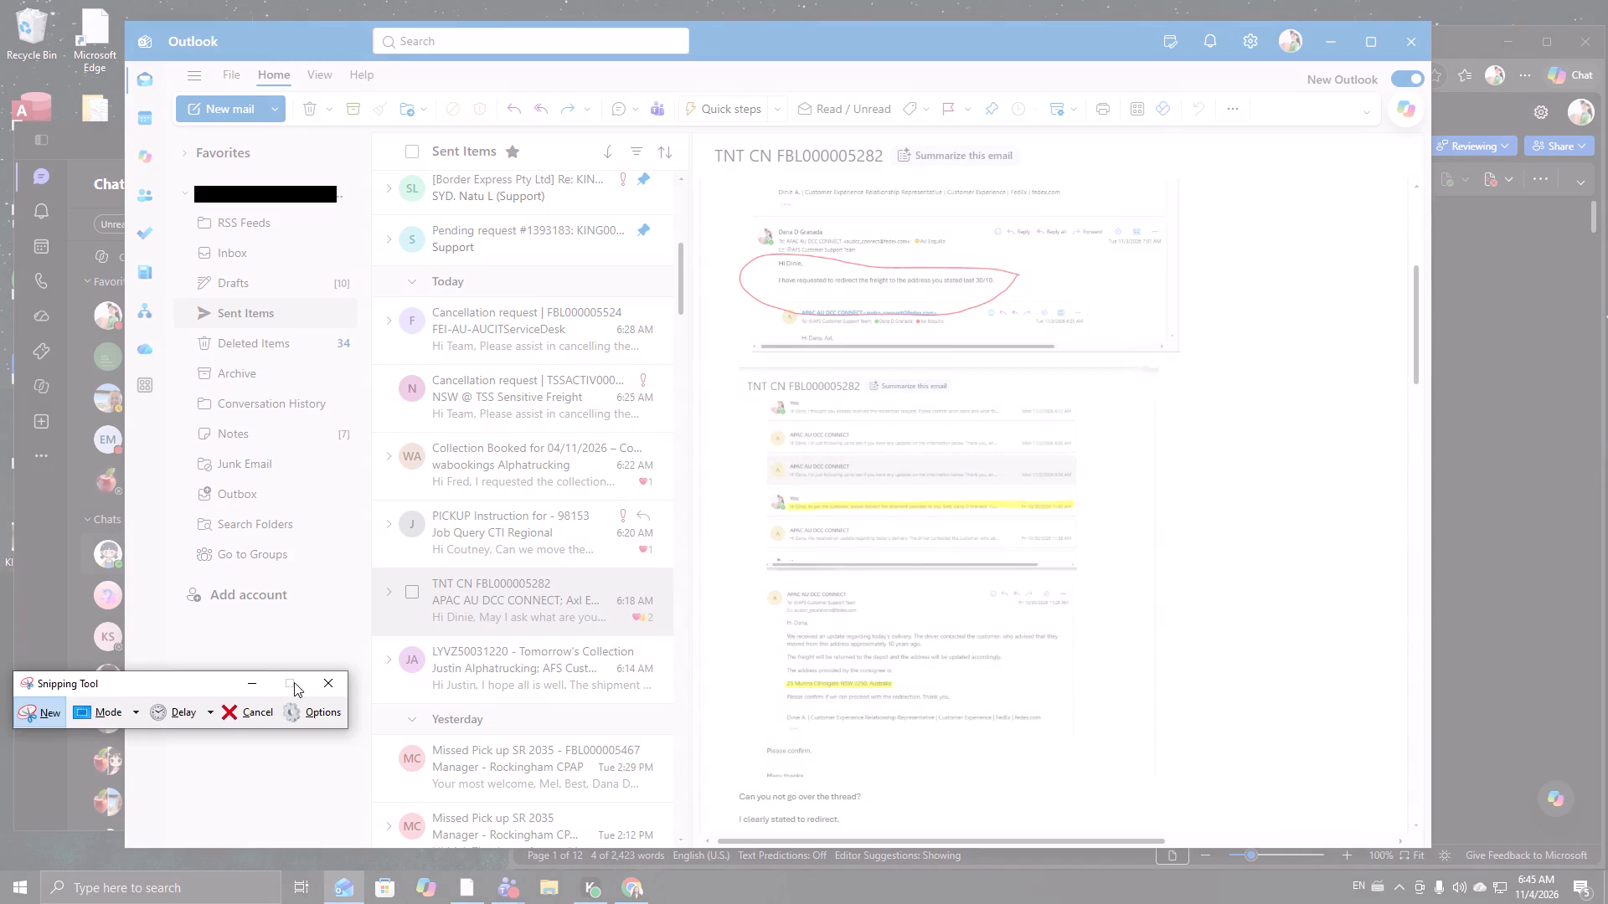
{"action": "scroll", "coordinate": [812, 639], "scroll_direction": "up", "scroll_amount": 3}
{"action": "left_click_drag", "start_coordinate": [709, 364], "coordinate": [791, 732]}
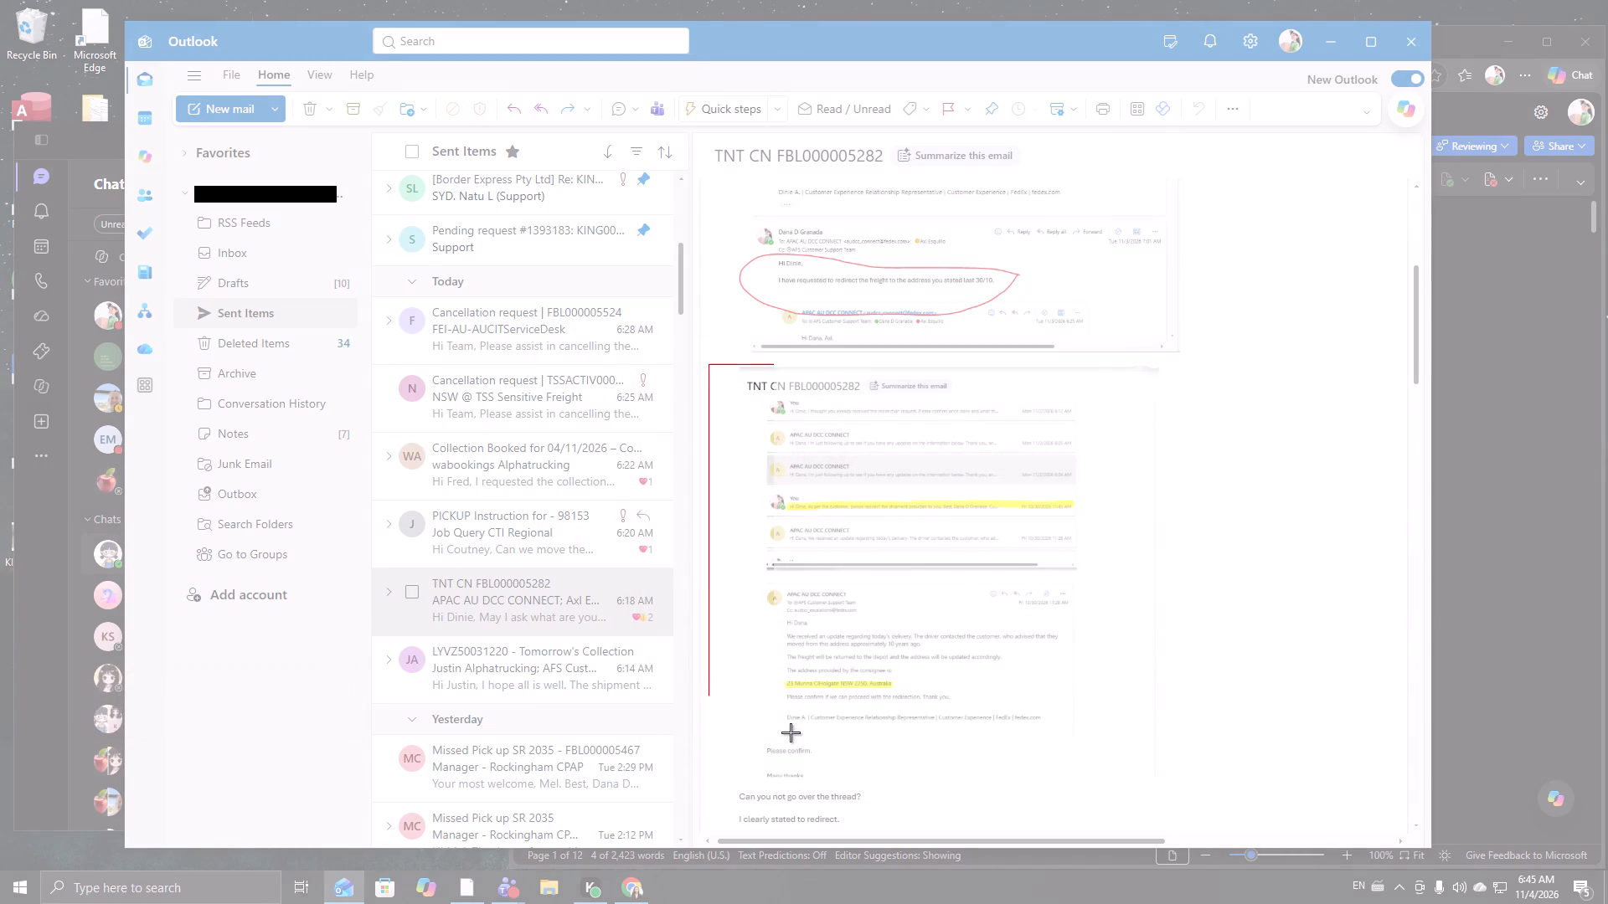
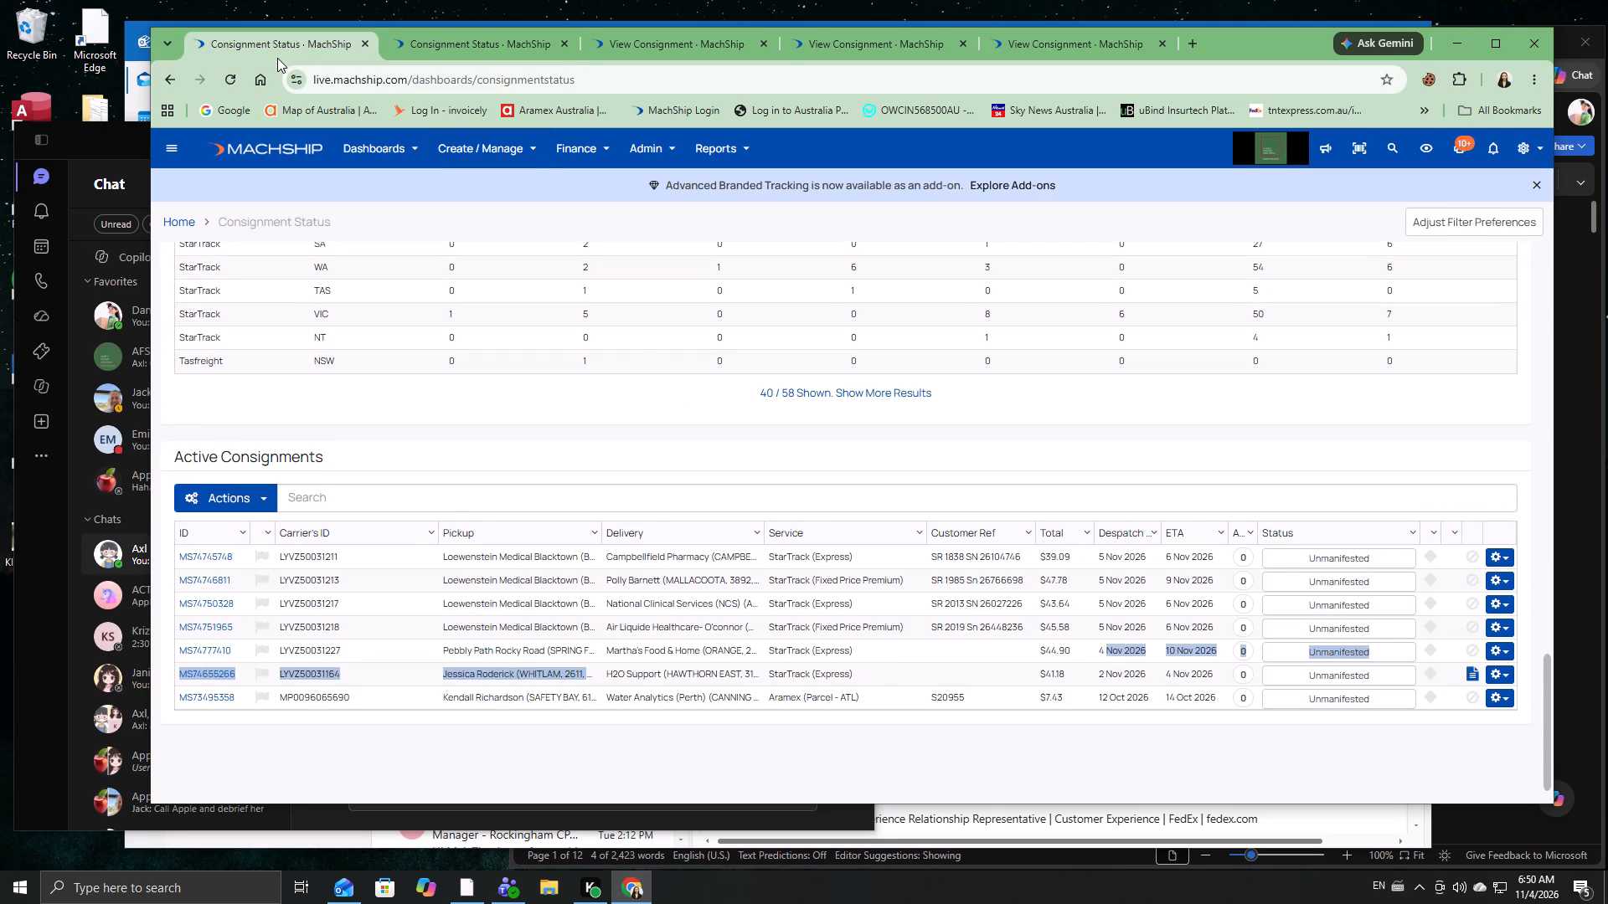
Reopen the Consignment Status dashboard from the home page and bring up the list of manifested consignments.
{"action": "left_click", "coordinate": [276, 152]}
{"action": "left_click", "coordinate": [164, 147]}
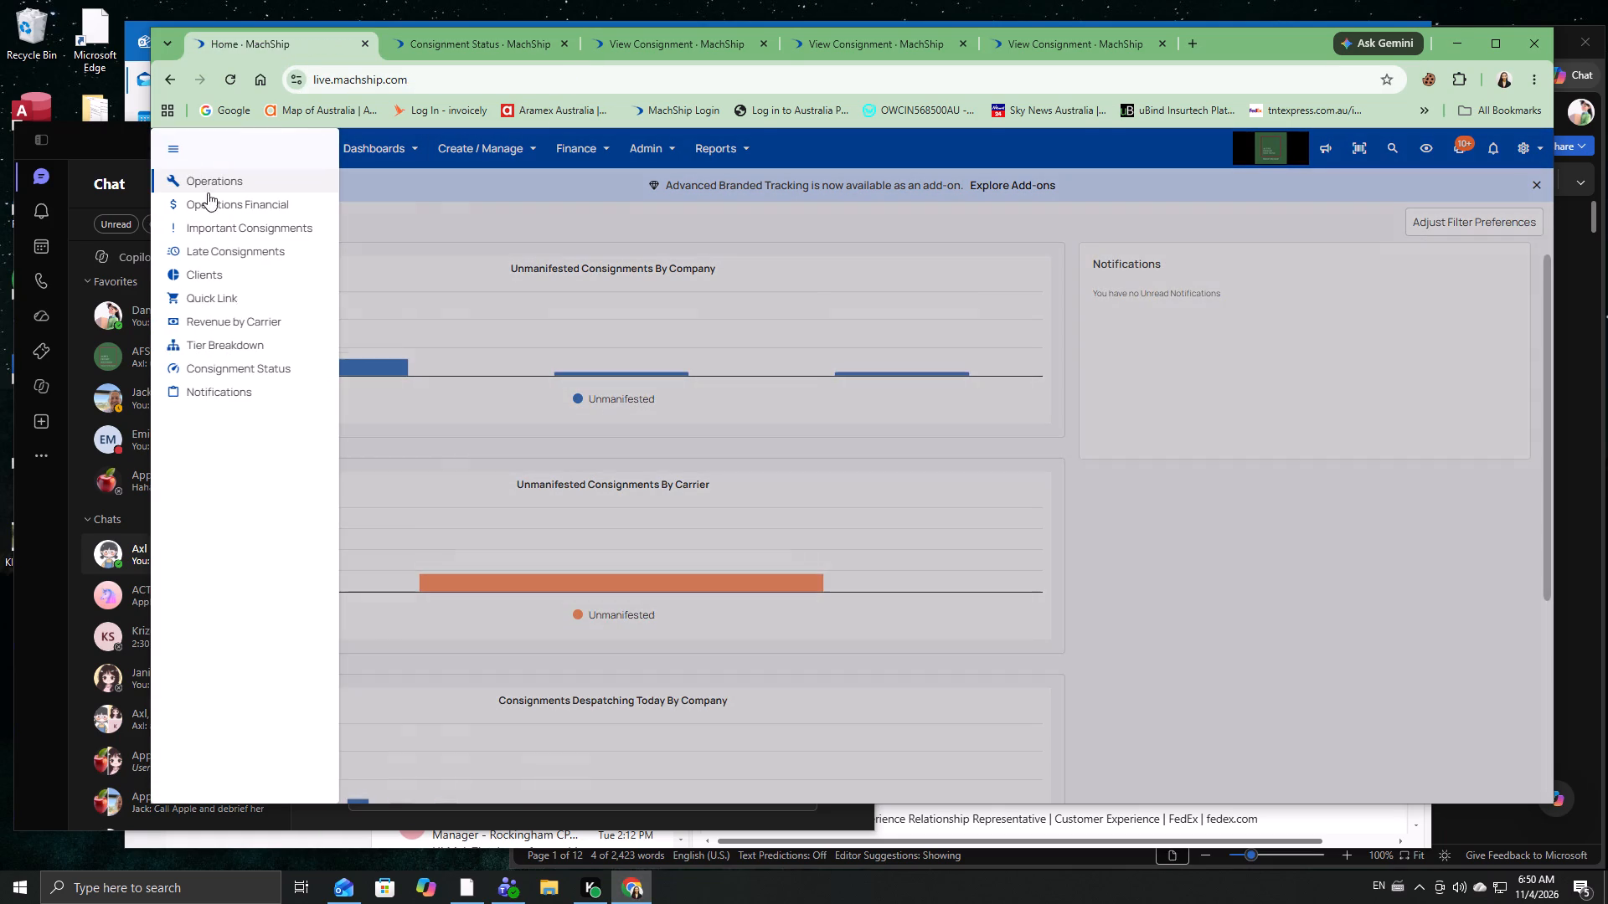
{"action": "left_click", "coordinate": [242, 365]}
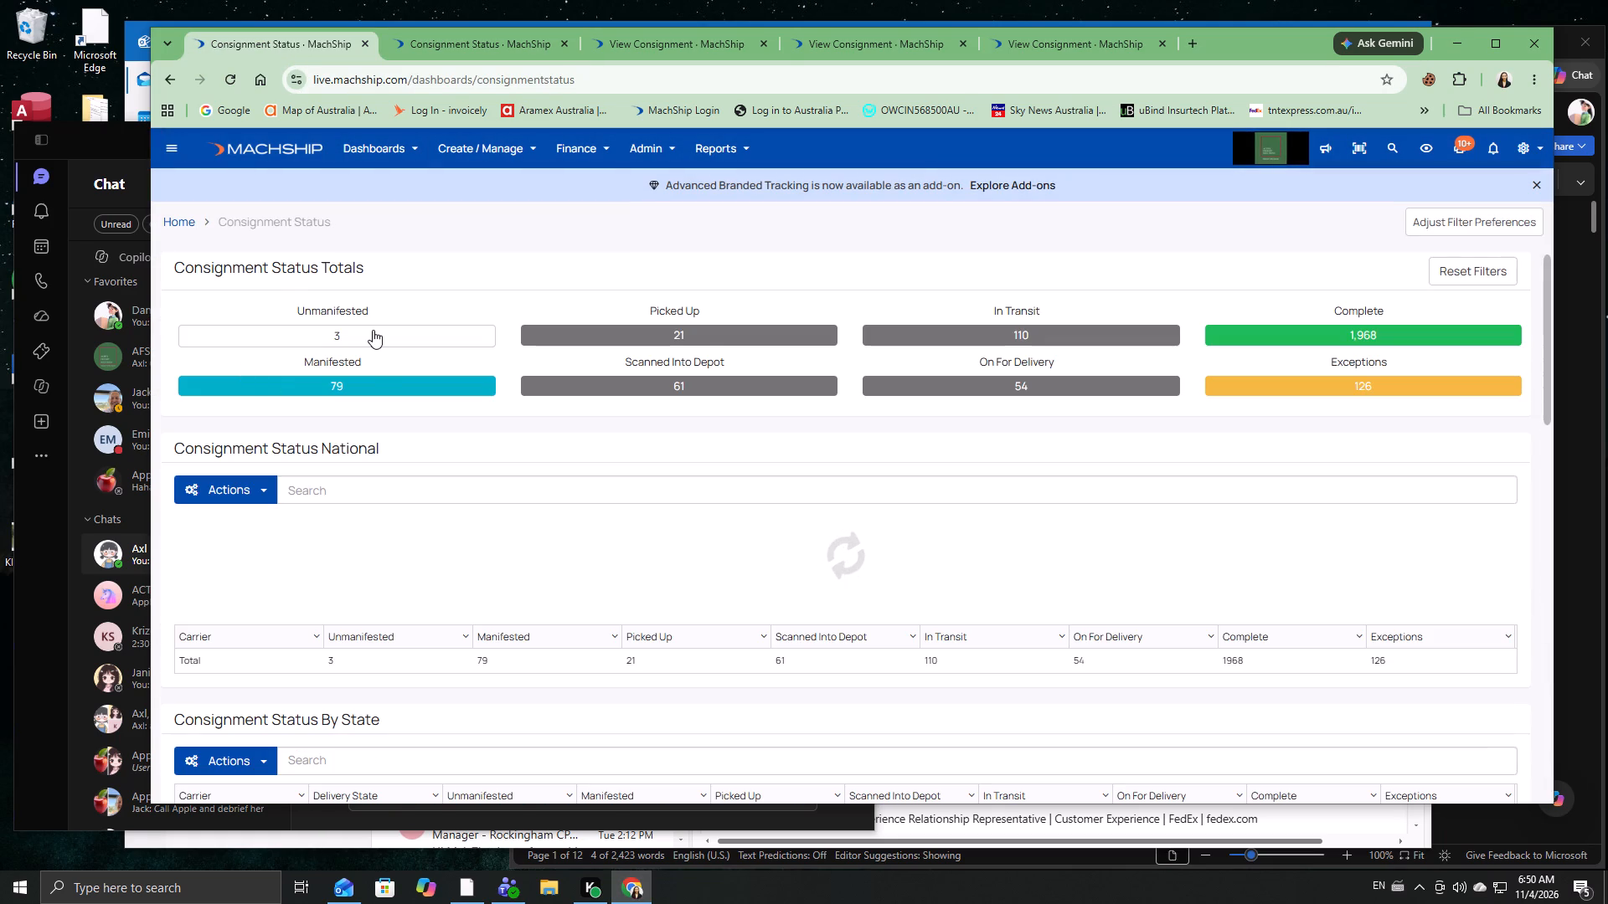
{"action": "left_click", "coordinate": [374, 388]}
{"action": "double_click", "coordinate": [374, 388]}
{"action": "left_click", "coordinate": [374, 388]}
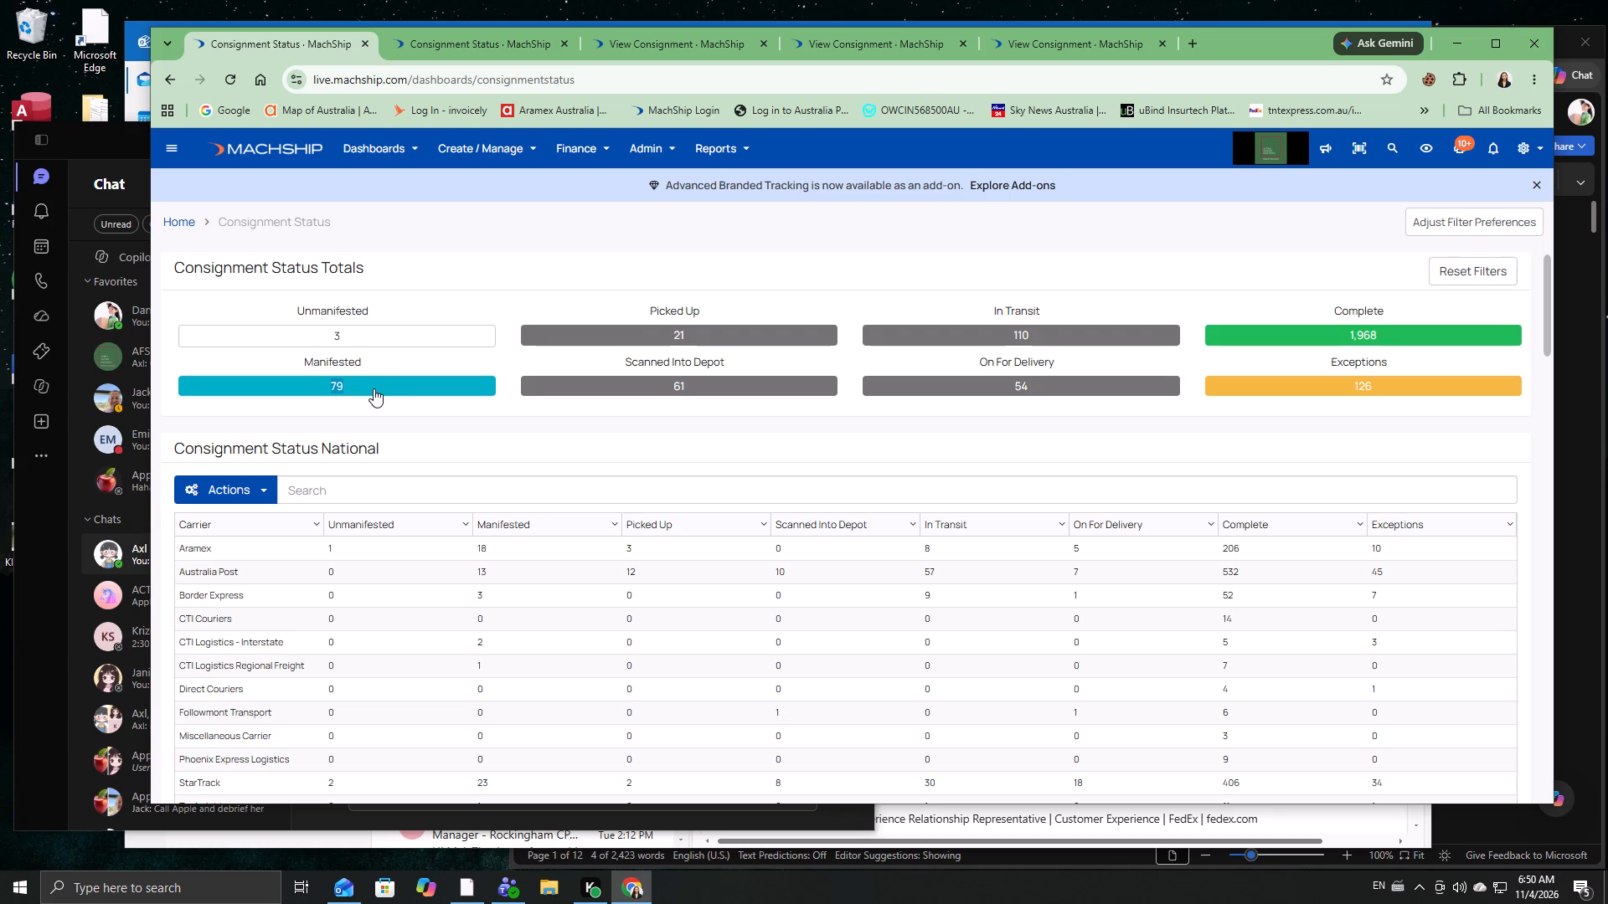
{"action": "scroll", "coordinate": [537, 387], "scroll_direction": "down", "scroll_amount": 18}
{"action": "scroll", "coordinate": [689, 288], "scroll_direction": "down", "scroll_amount": 14}
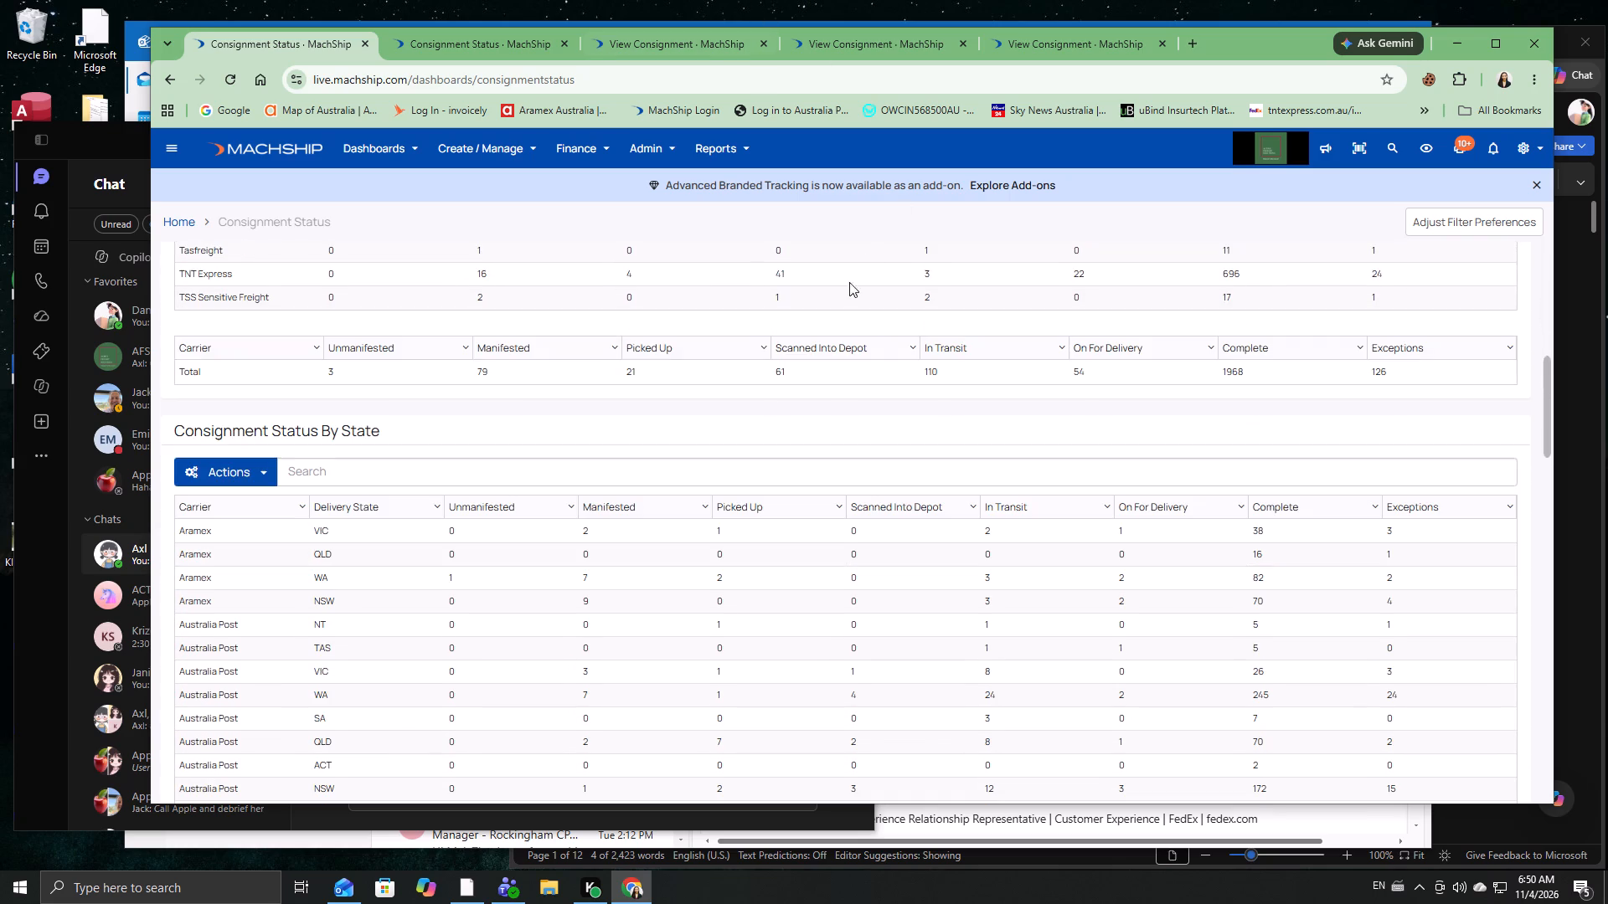
Review the consignment status dashboard from the breakdown by state through to the active consignments list.
{"action": "scroll", "coordinate": [832, 311], "scroll_direction": "down", "scroll_amount": 20}
{"action": "scroll", "coordinate": [832, 311], "scroll_direction": "down", "scroll_amount": 11}
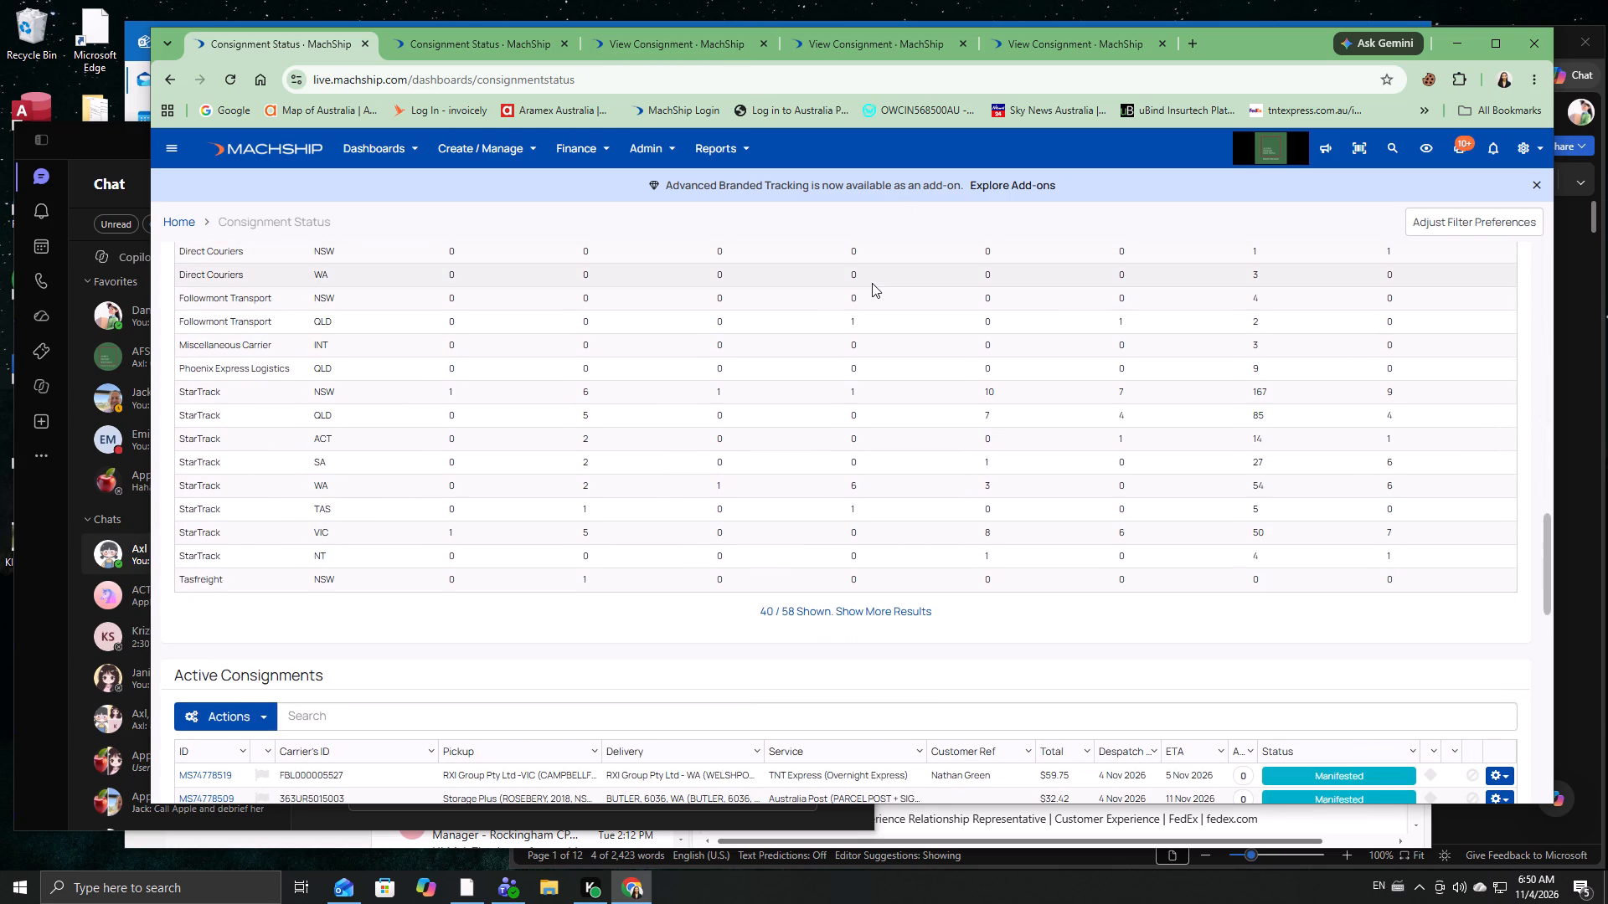
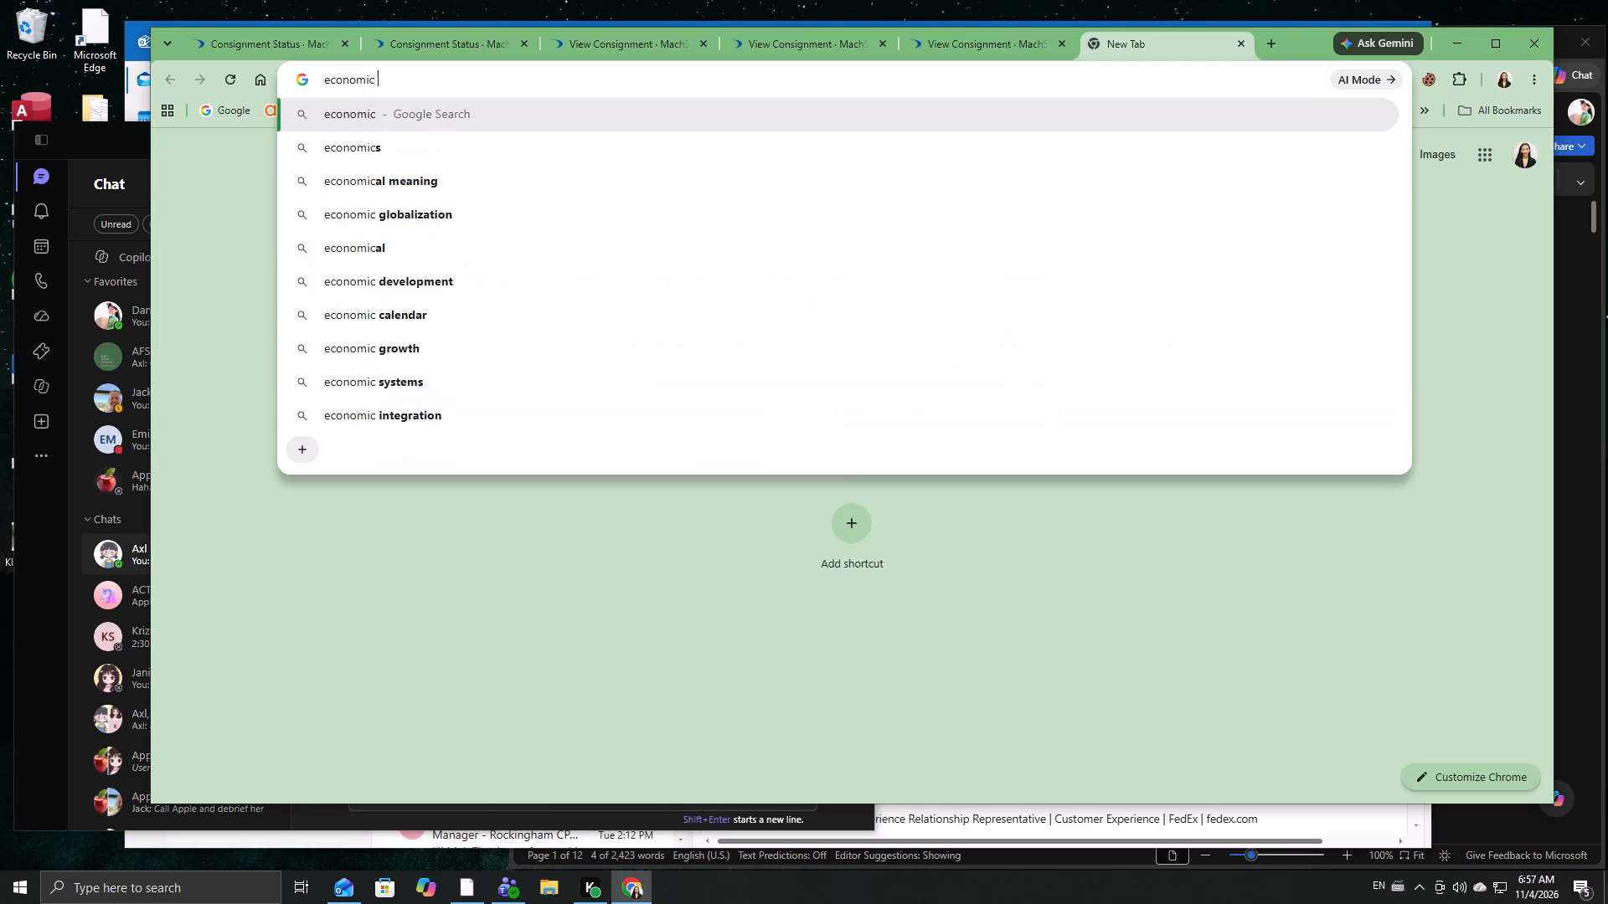
Complete the web search as "economic center in rizal" and look through the overview and places results.
{"action": "type", "text": "center in"}
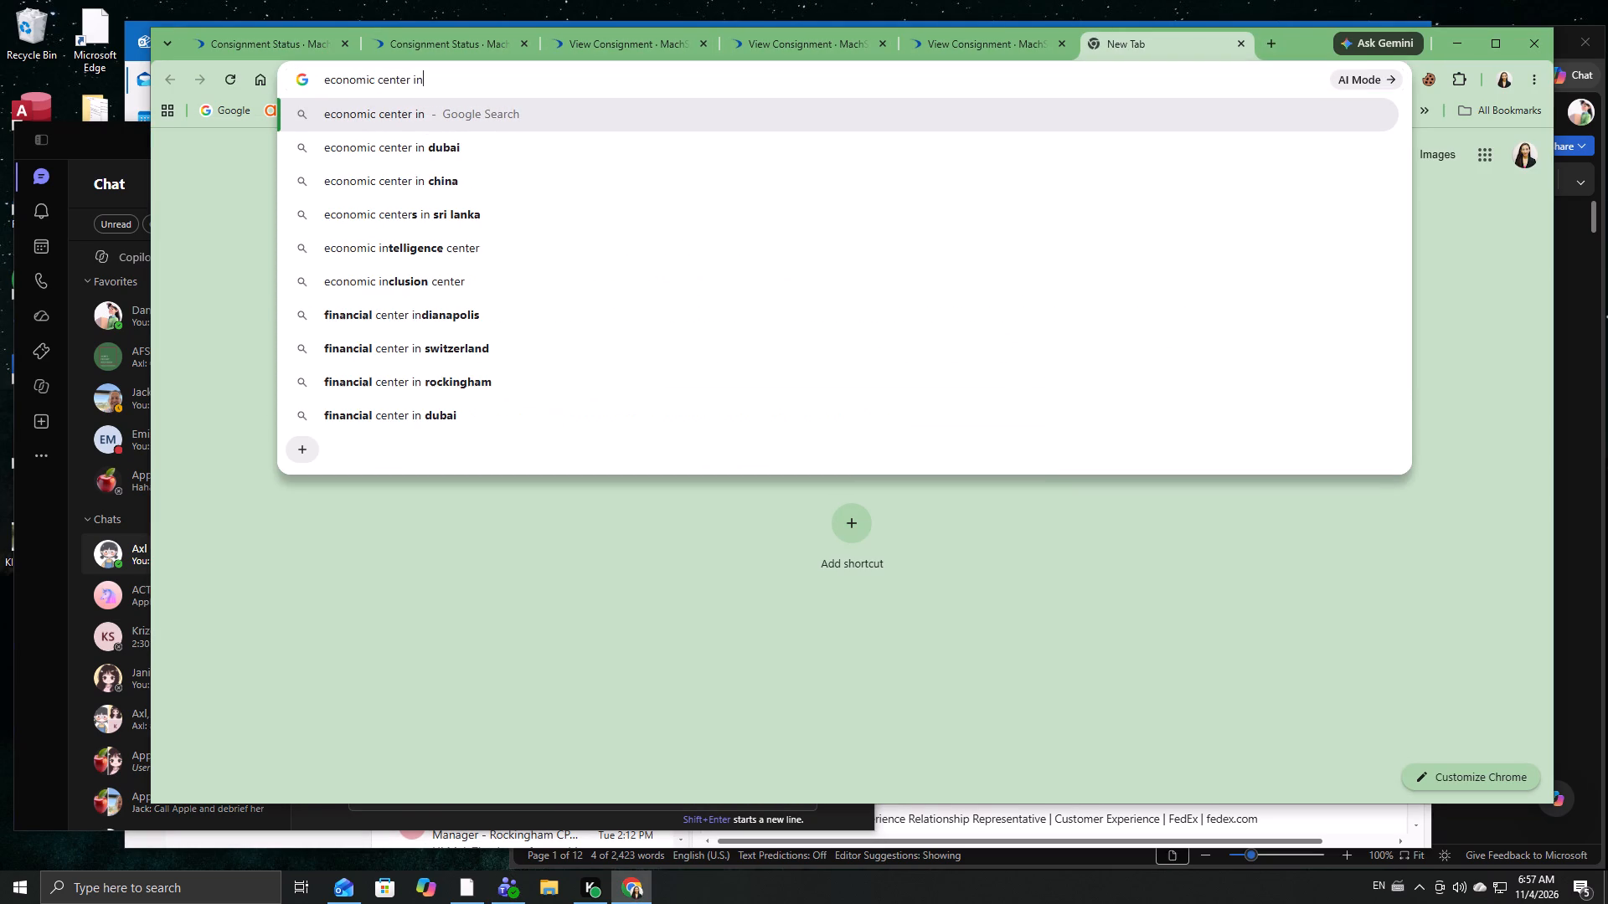
{"action": "key", "text": "space"}
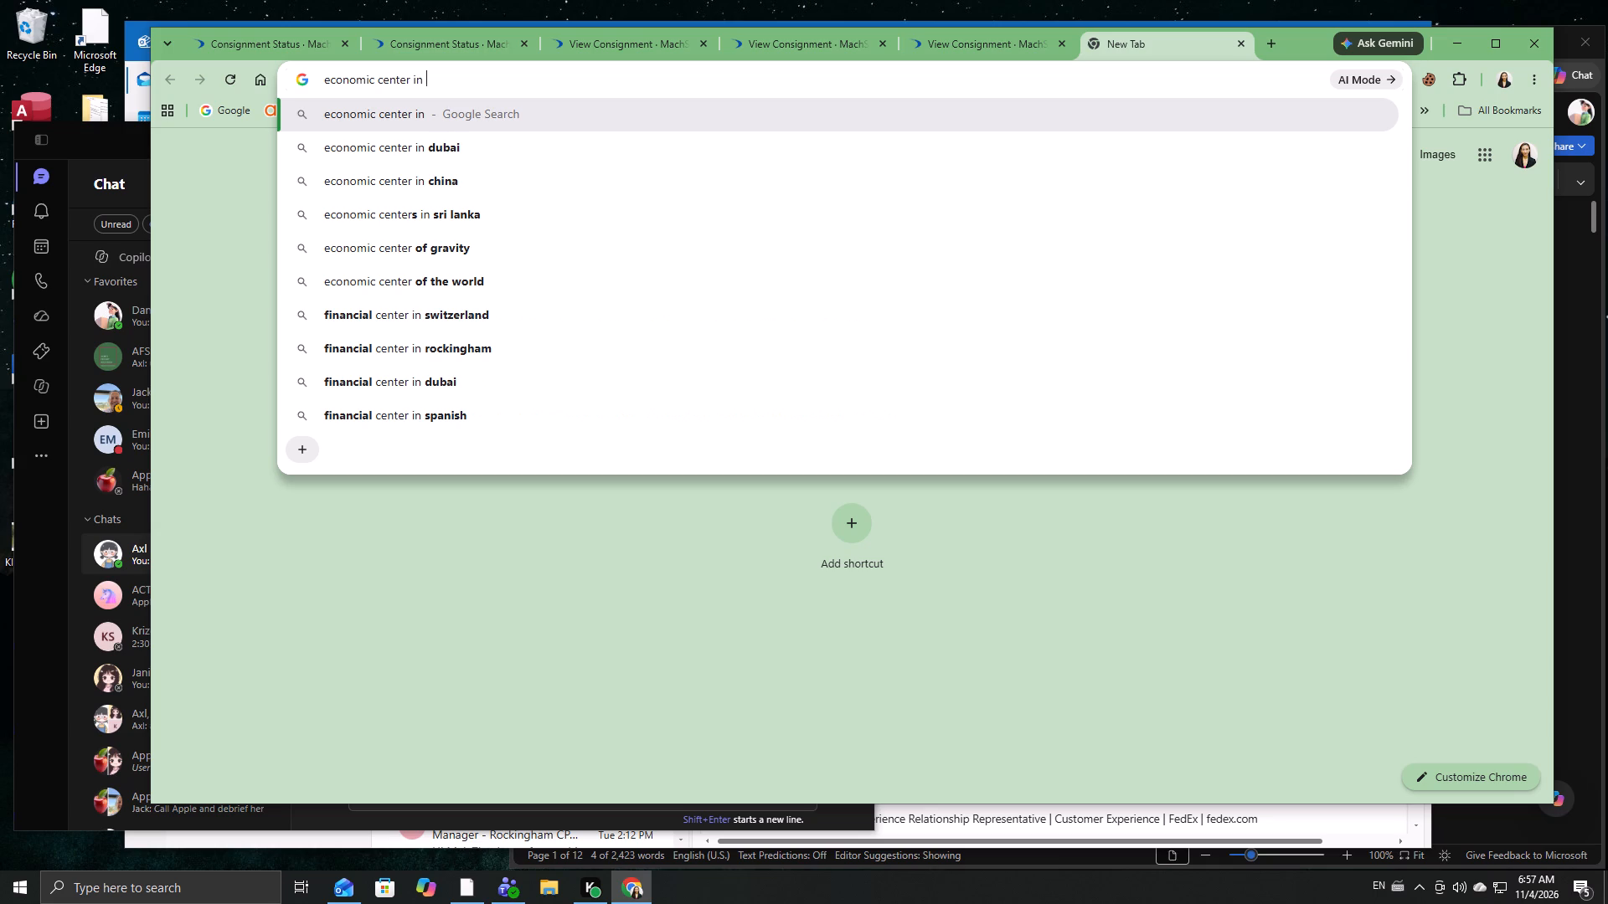
{"action": "type", "text": "rizal"}
{"action": "key", "text": "Return"}
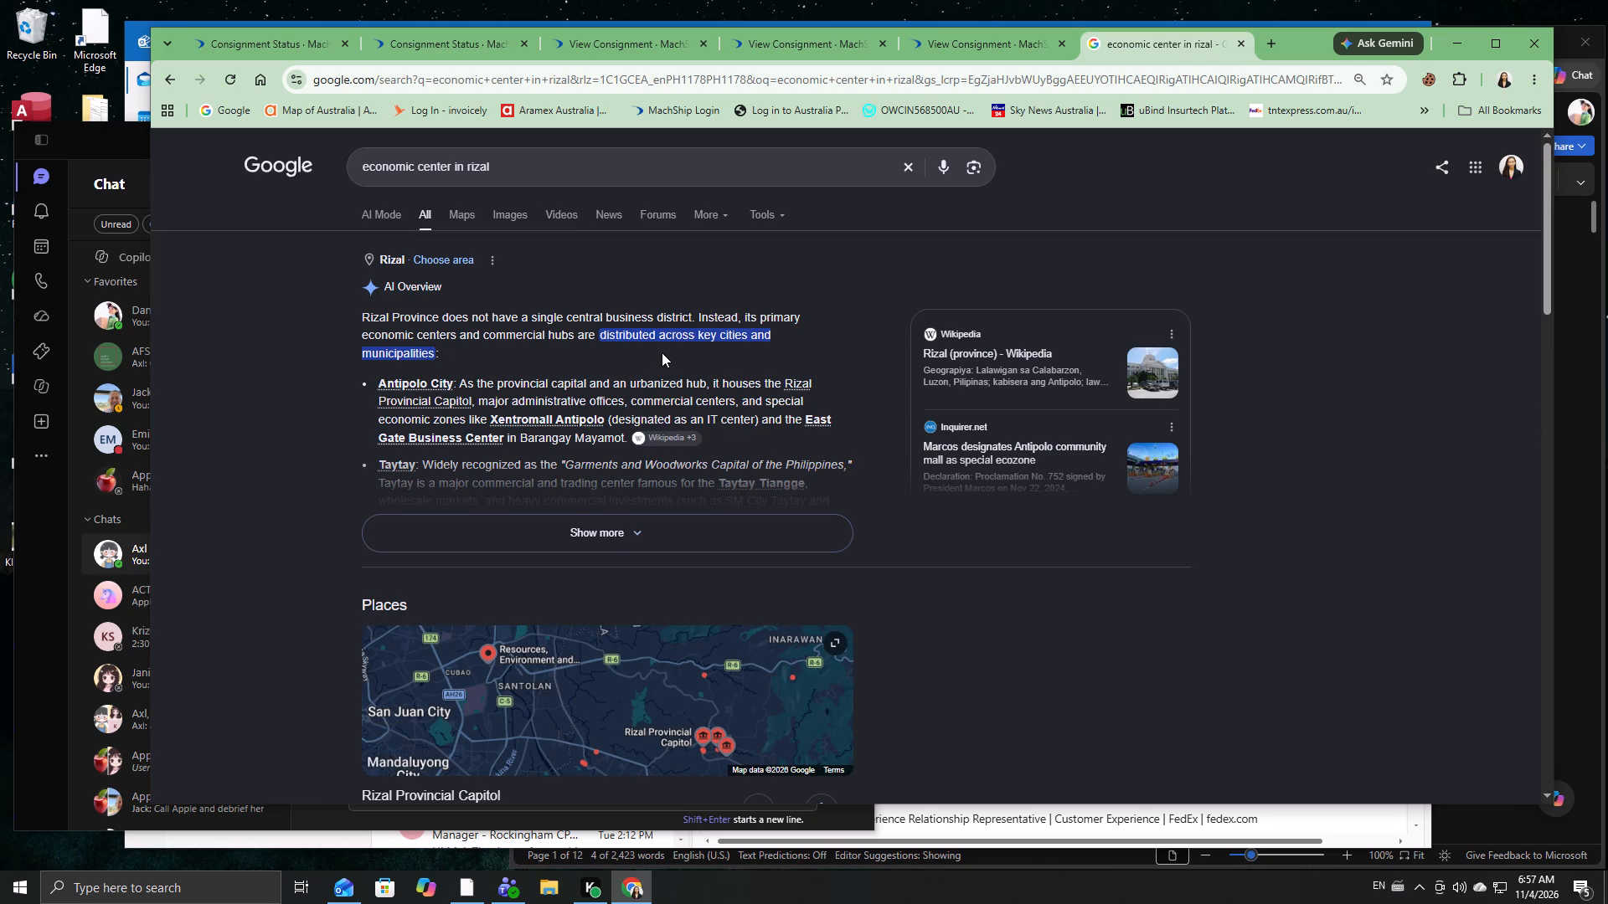
{"action": "scroll", "coordinate": [668, 385], "scroll_direction": "down", "scroll_amount": 7}
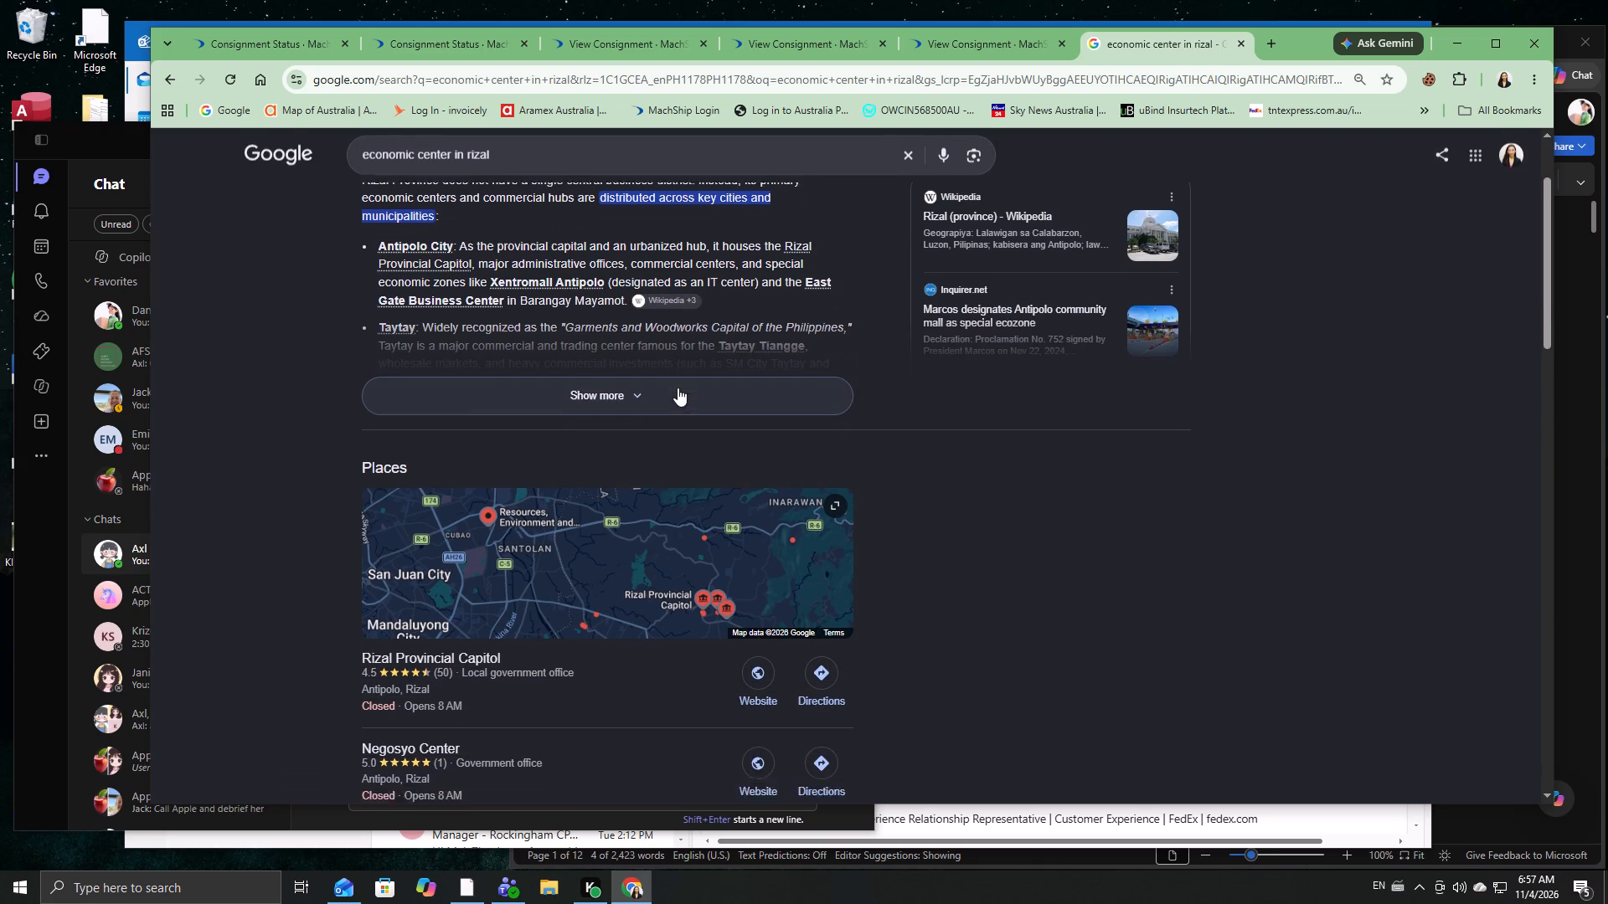
{"action": "scroll", "coordinate": [679, 392], "scroll_direction": "down", "scroll_amount": 1}
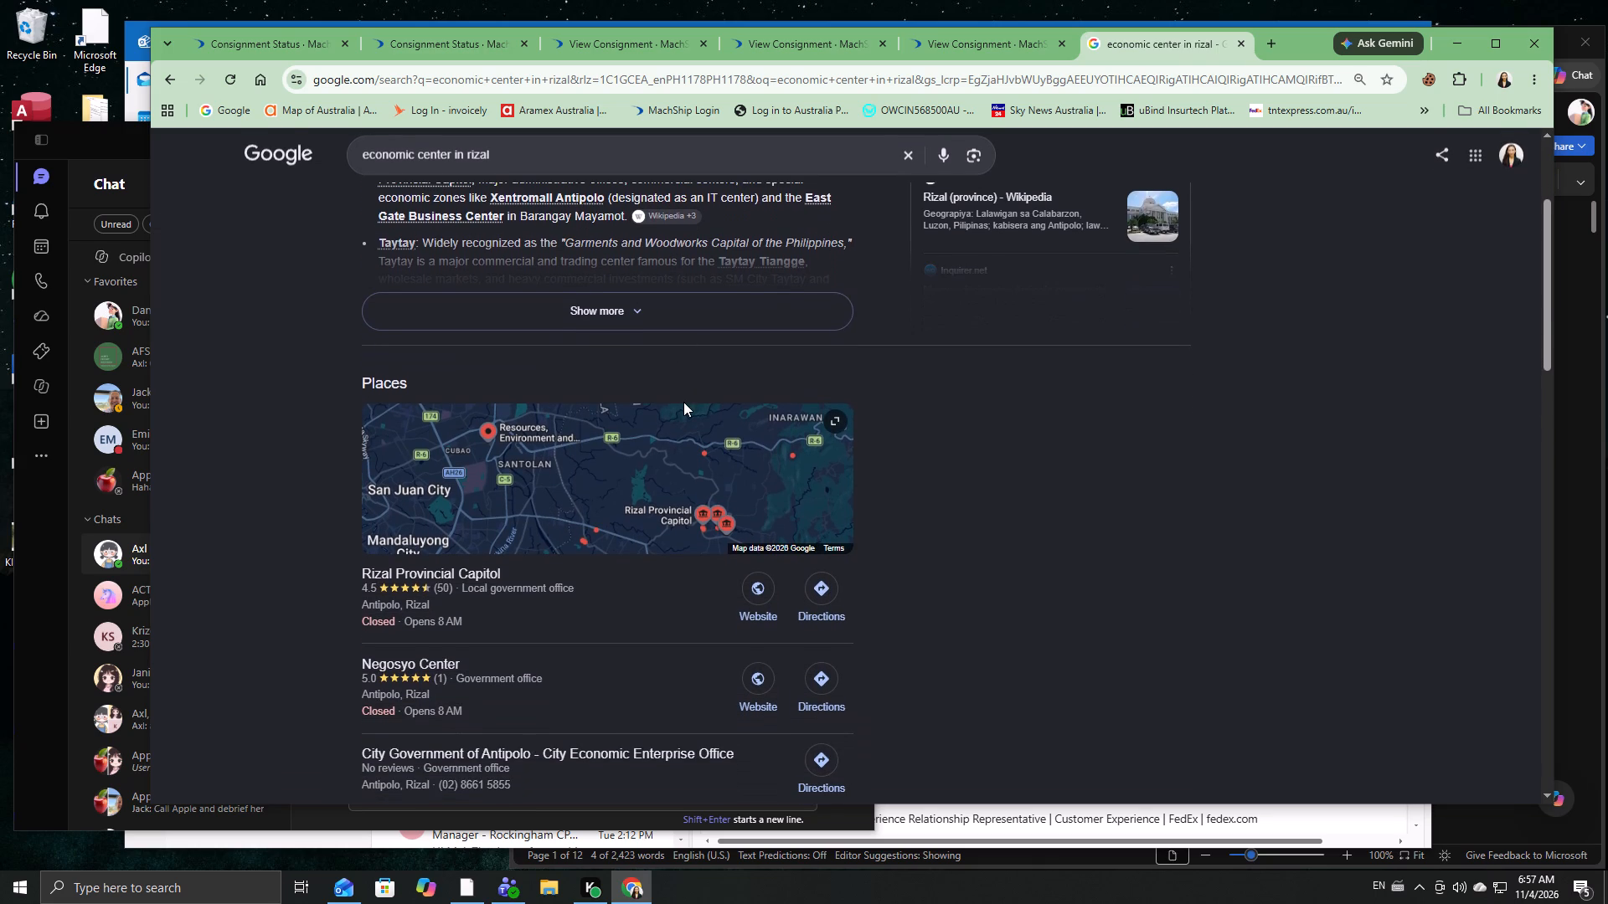
{"action": "scroll", "coordinate": [683, 402], "scroll_direction": "down", "scroll_amount": 5}
{"action": "scroll", "coordinate": [624, 331], "scroll_direction": "up", "scroll_amount": 3}
Change the search to "economic center in binangonan rizal" and run it.
{"action": "left_click", "coordinate": [543, 150]}
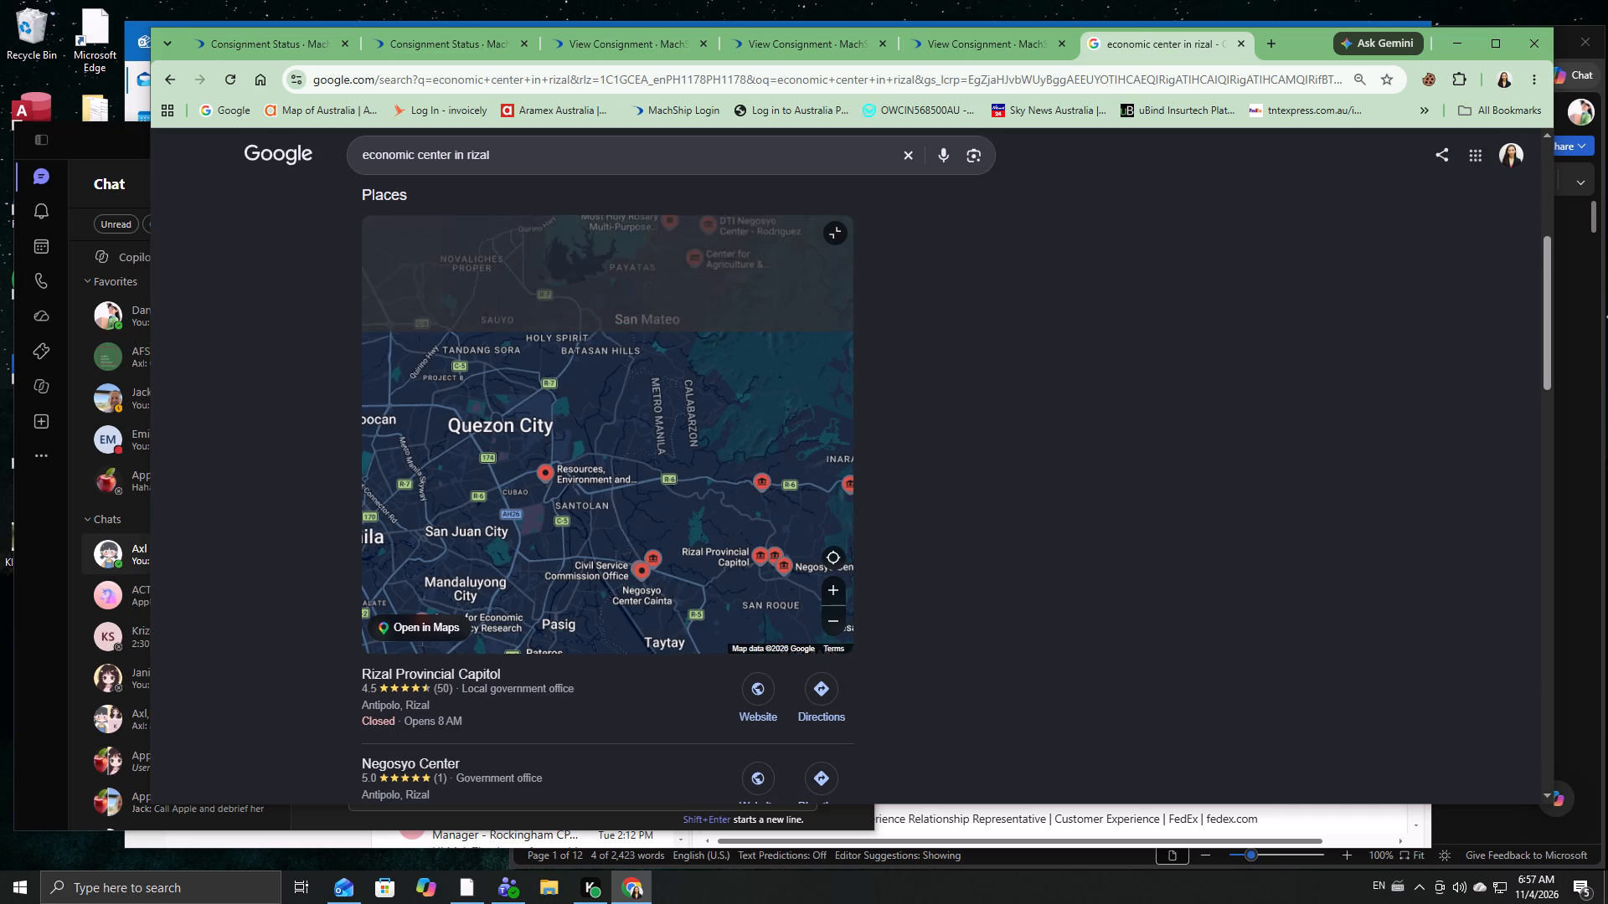
{"action": "key", "text": "space"}
{"action": "key", "text": "p"}
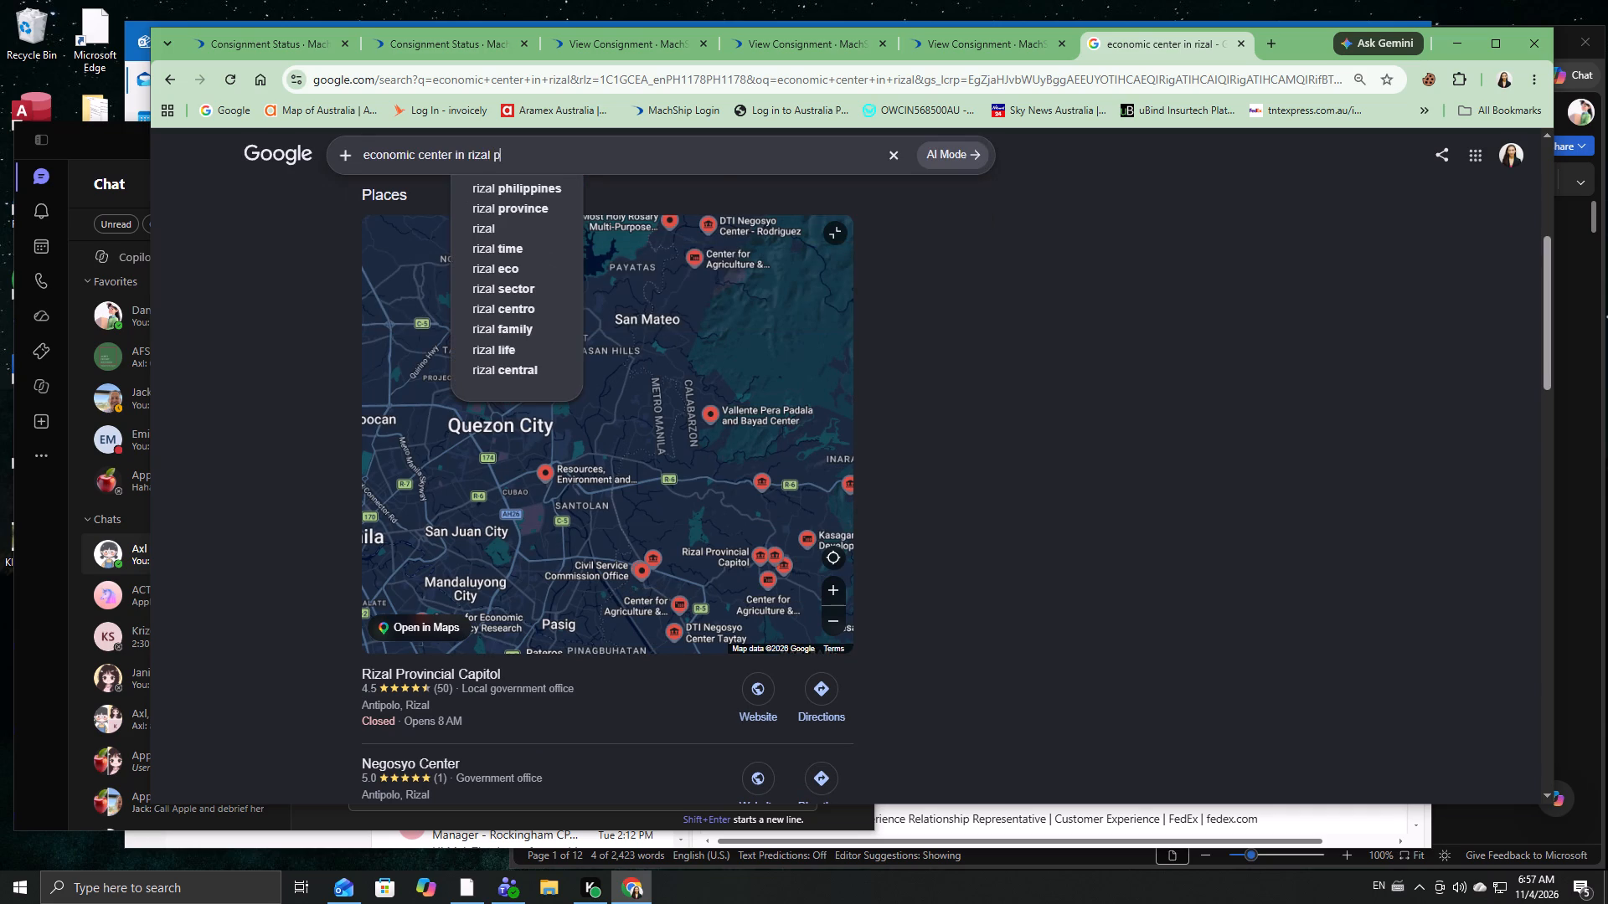
{"action": "key", "text": "BackSpace"}
{"action": "key", "text": "BackSpace"}
{"action": "key", "text": "BackSpace"}
{"action": "key", "text": "BackSpace"}
{"action": "key", "text": "BackSpace"}
{"action": "key", "text": "BackSpace"}
{"action": "key", "text": "BackSpace"}
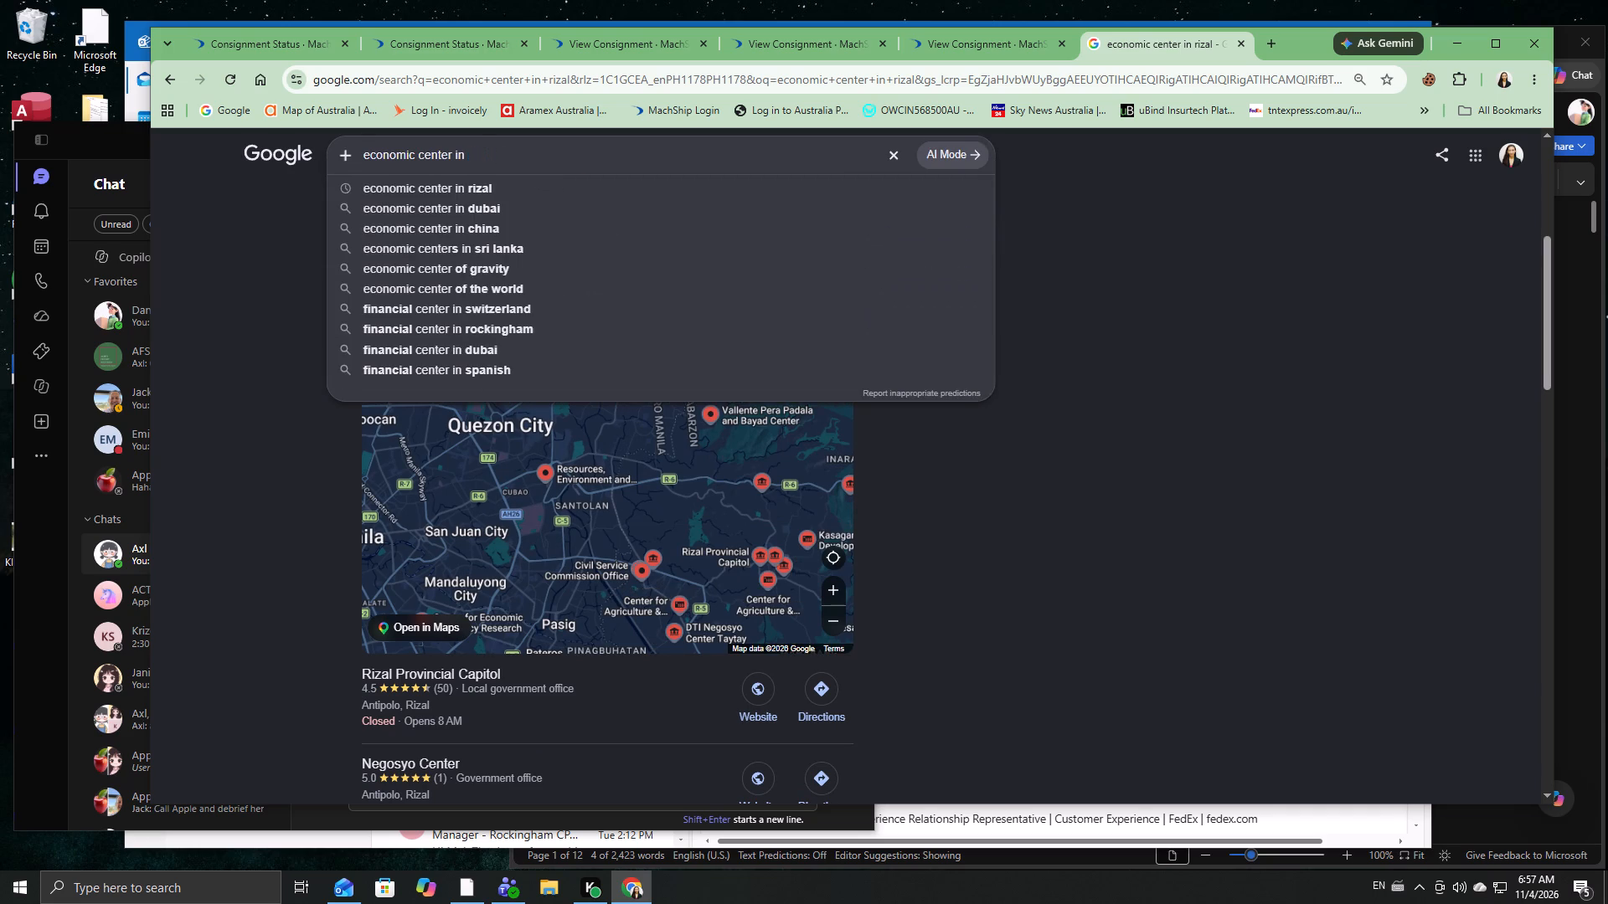
{"action": "key", "text": "BackSpace"}
{"action": "key", "text": "space"}
{"action": "type", "text": "n"}
{"action": "key", "text": "BackSpace"}
{"action": "type", "text": "binangio"}
{"action": "key", "text": "BackSpace"}
{"action": "key", "text": "BackSpace"}
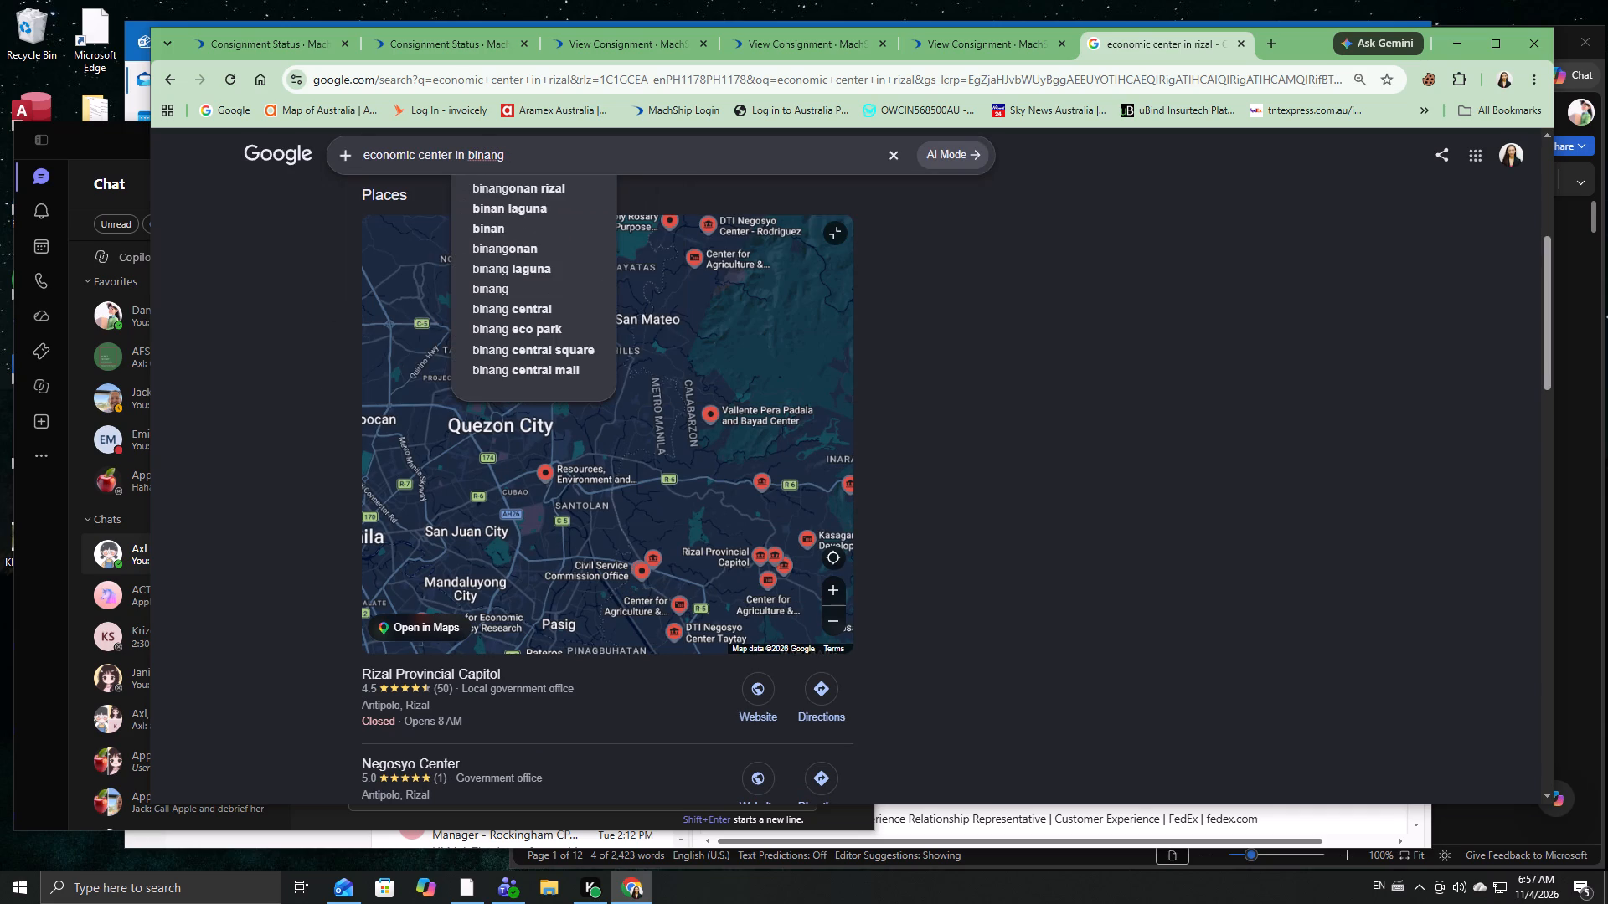
{"action": "type", "text": "onan"}
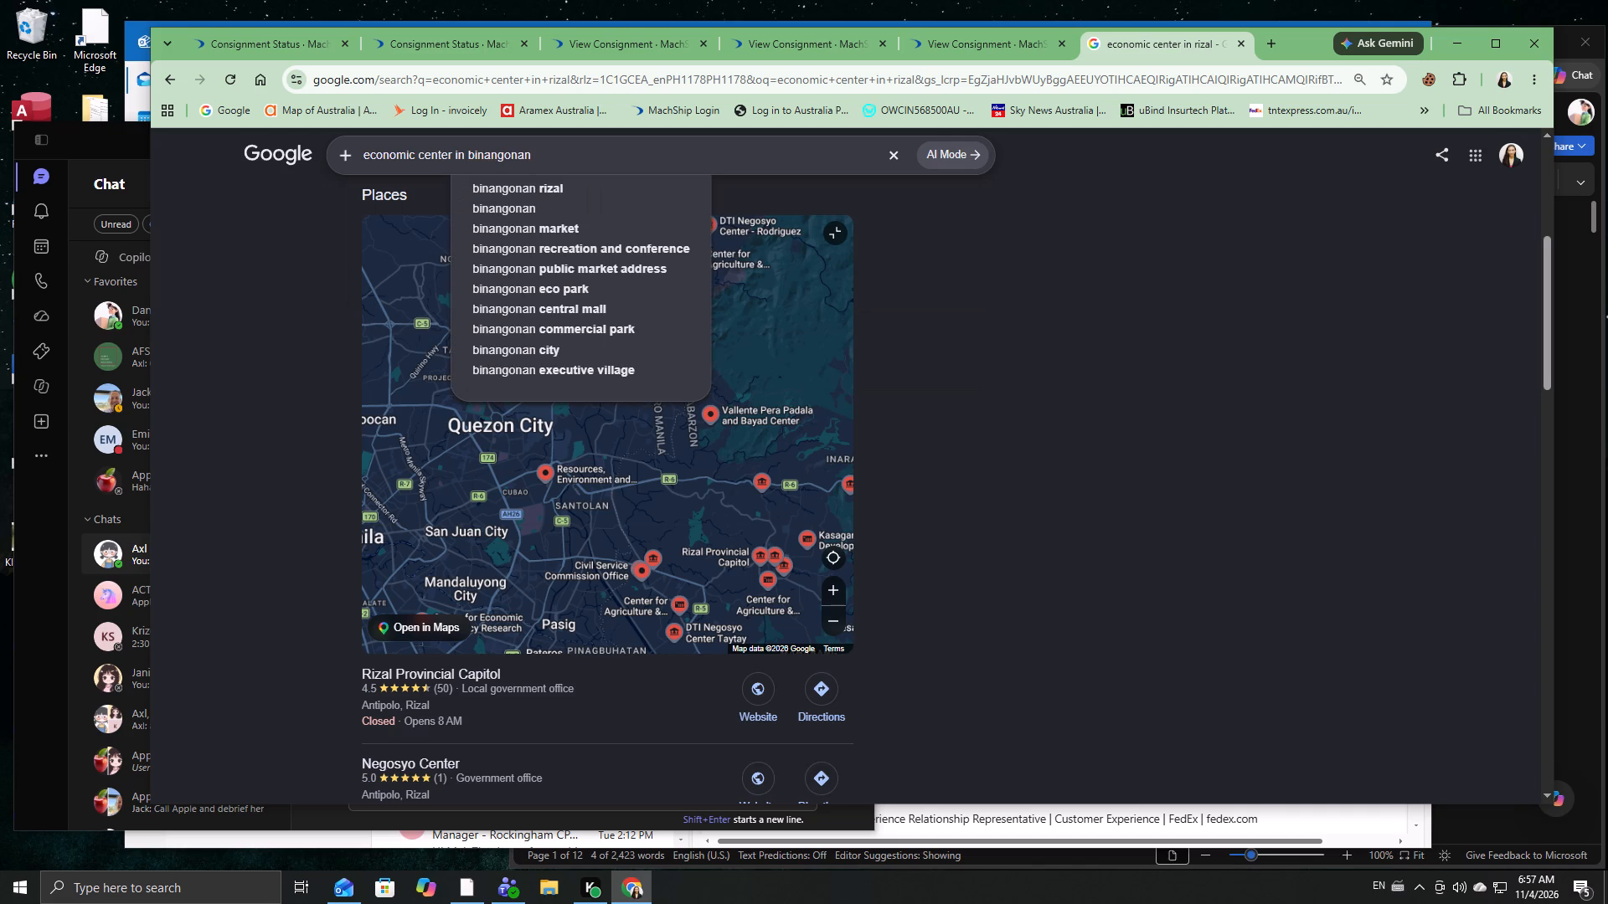
{"action": "left_click", "coordinate": [543, 191]}
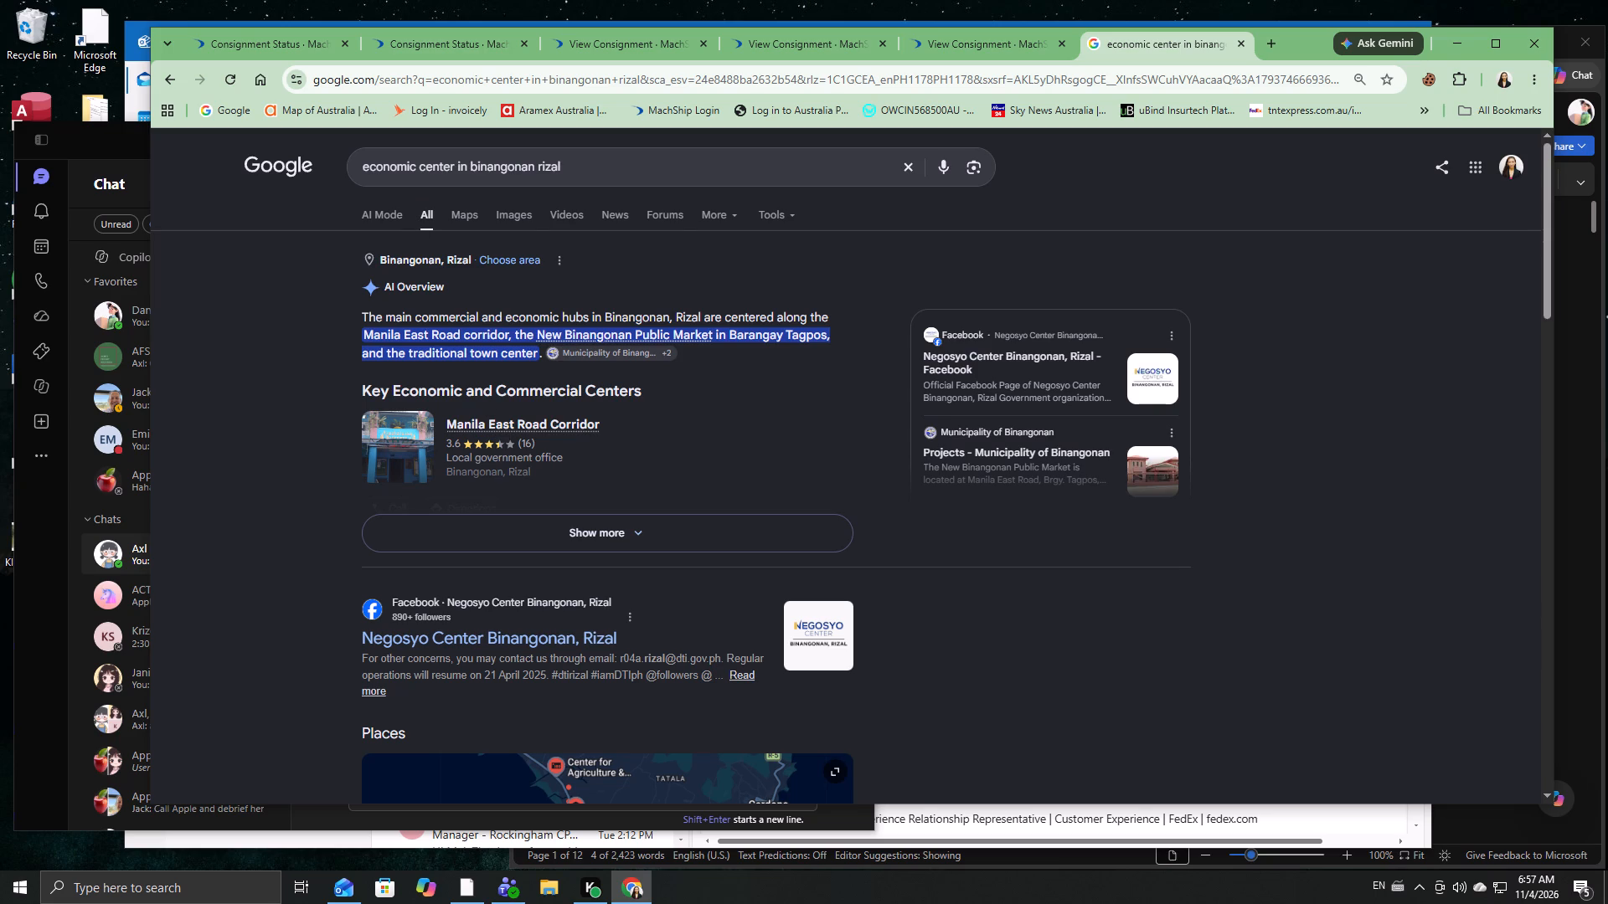
Change the search to "economic zone in binangonan rizal" and look through the results.
{"action": "left_click_drag", "start_coordinate": [456, 166], "coordinate": [420, 163]}
{"action": "key", "text": "BackSpace"}
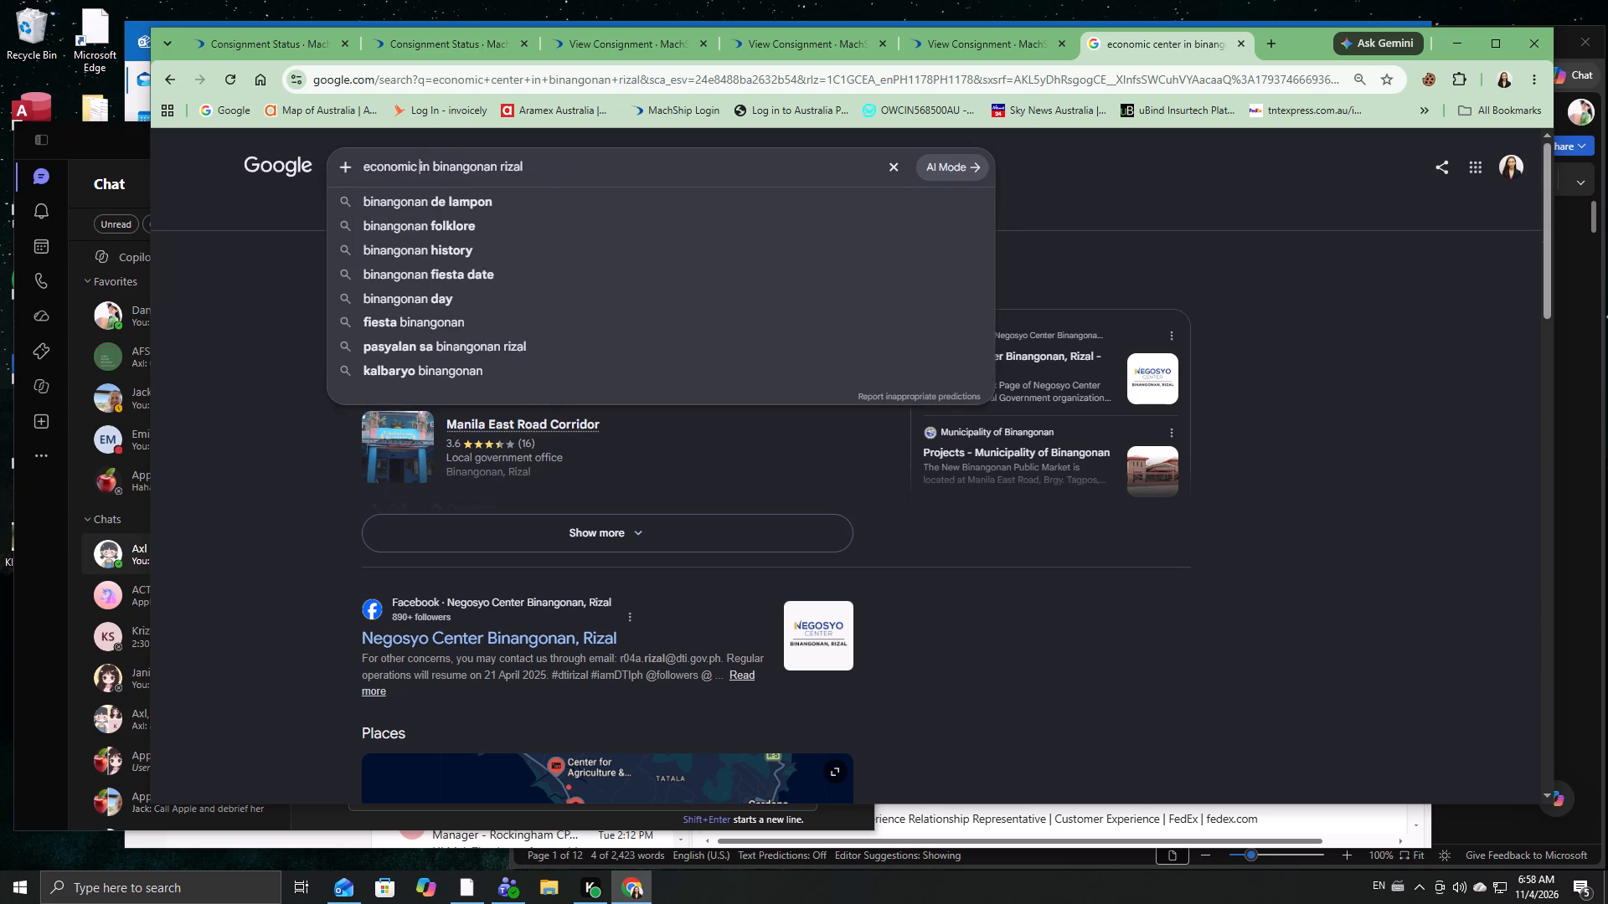
{"action": "type", "text": "zone"}
{"action": "key", "text": "space"}
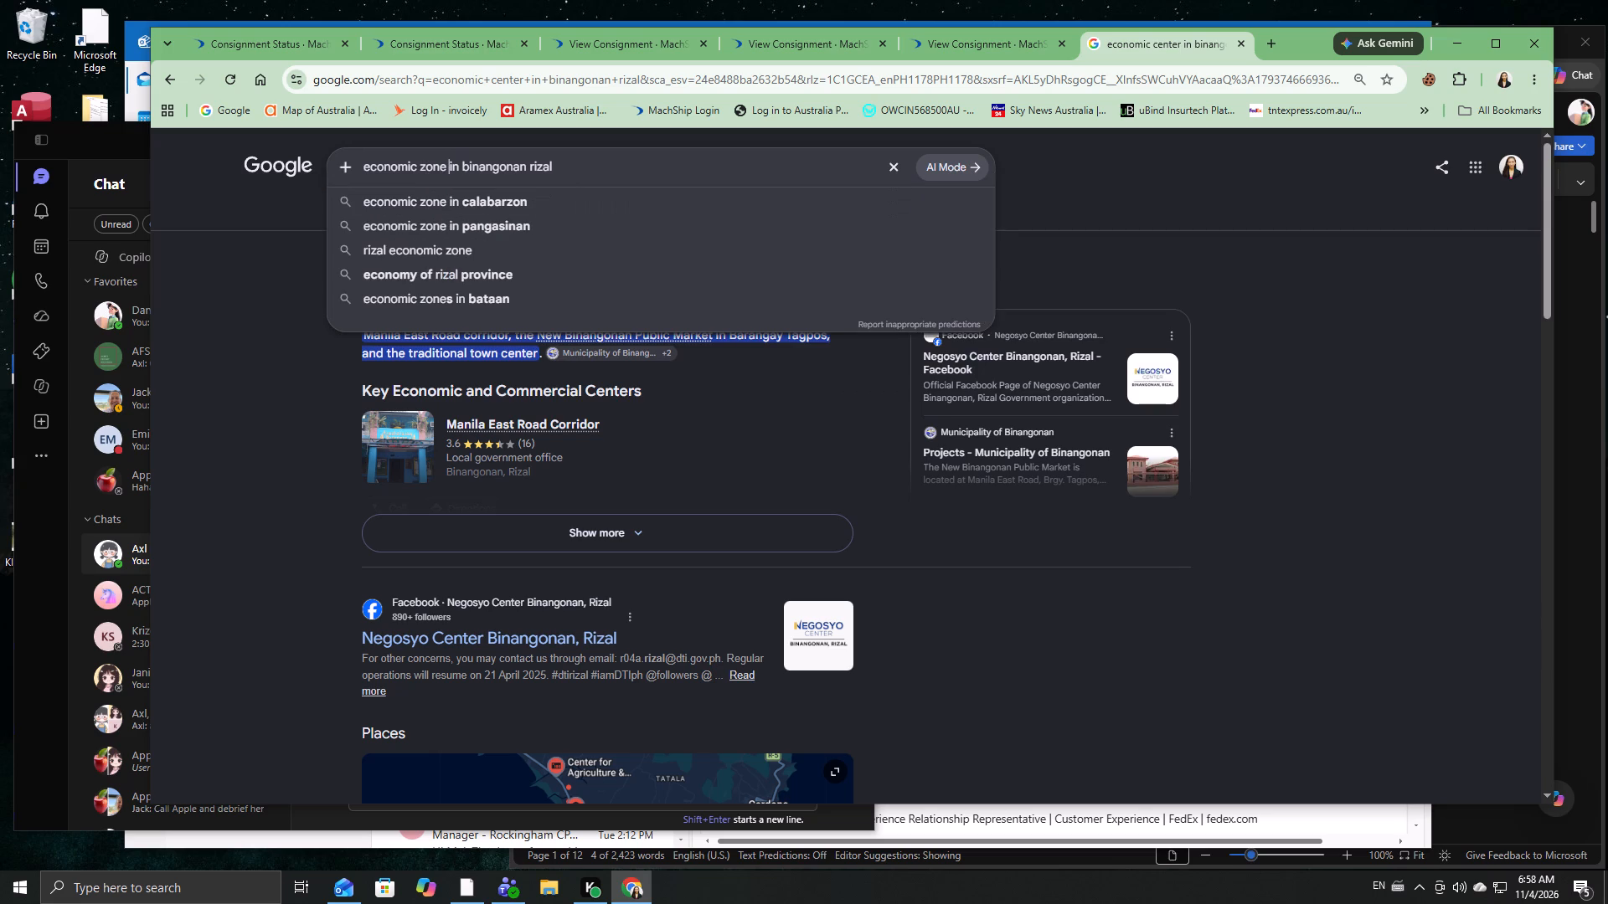
{"action": "key", "text": "Return"}
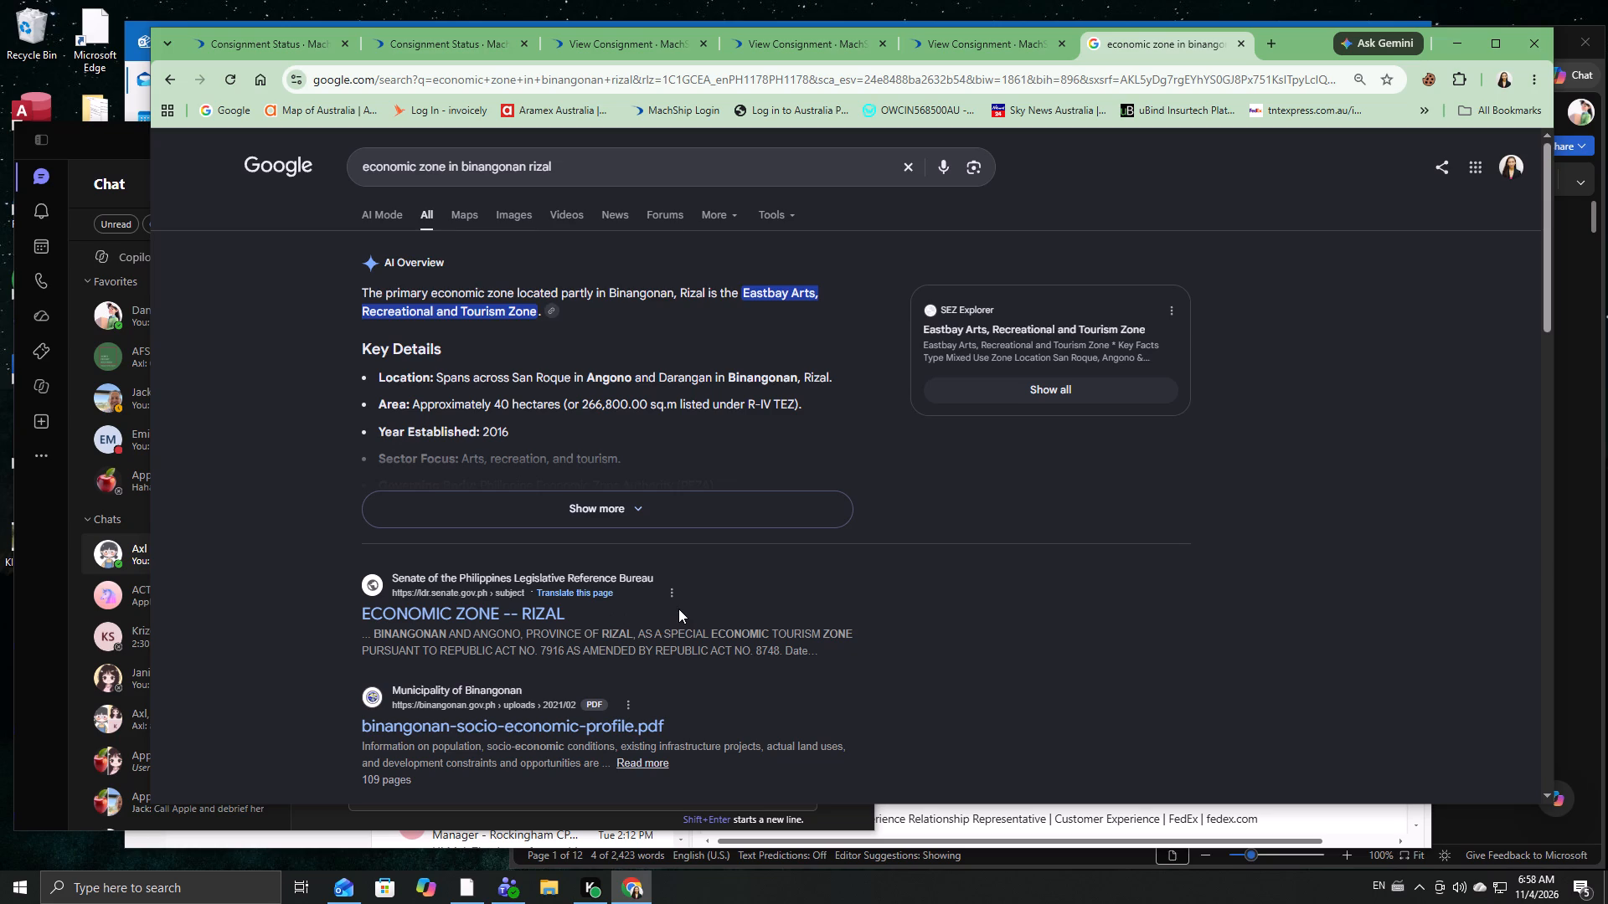
{"action": "scroll", "coordinate": [678, 609], "scroll_direction": "down", "scroll_amount": 7}
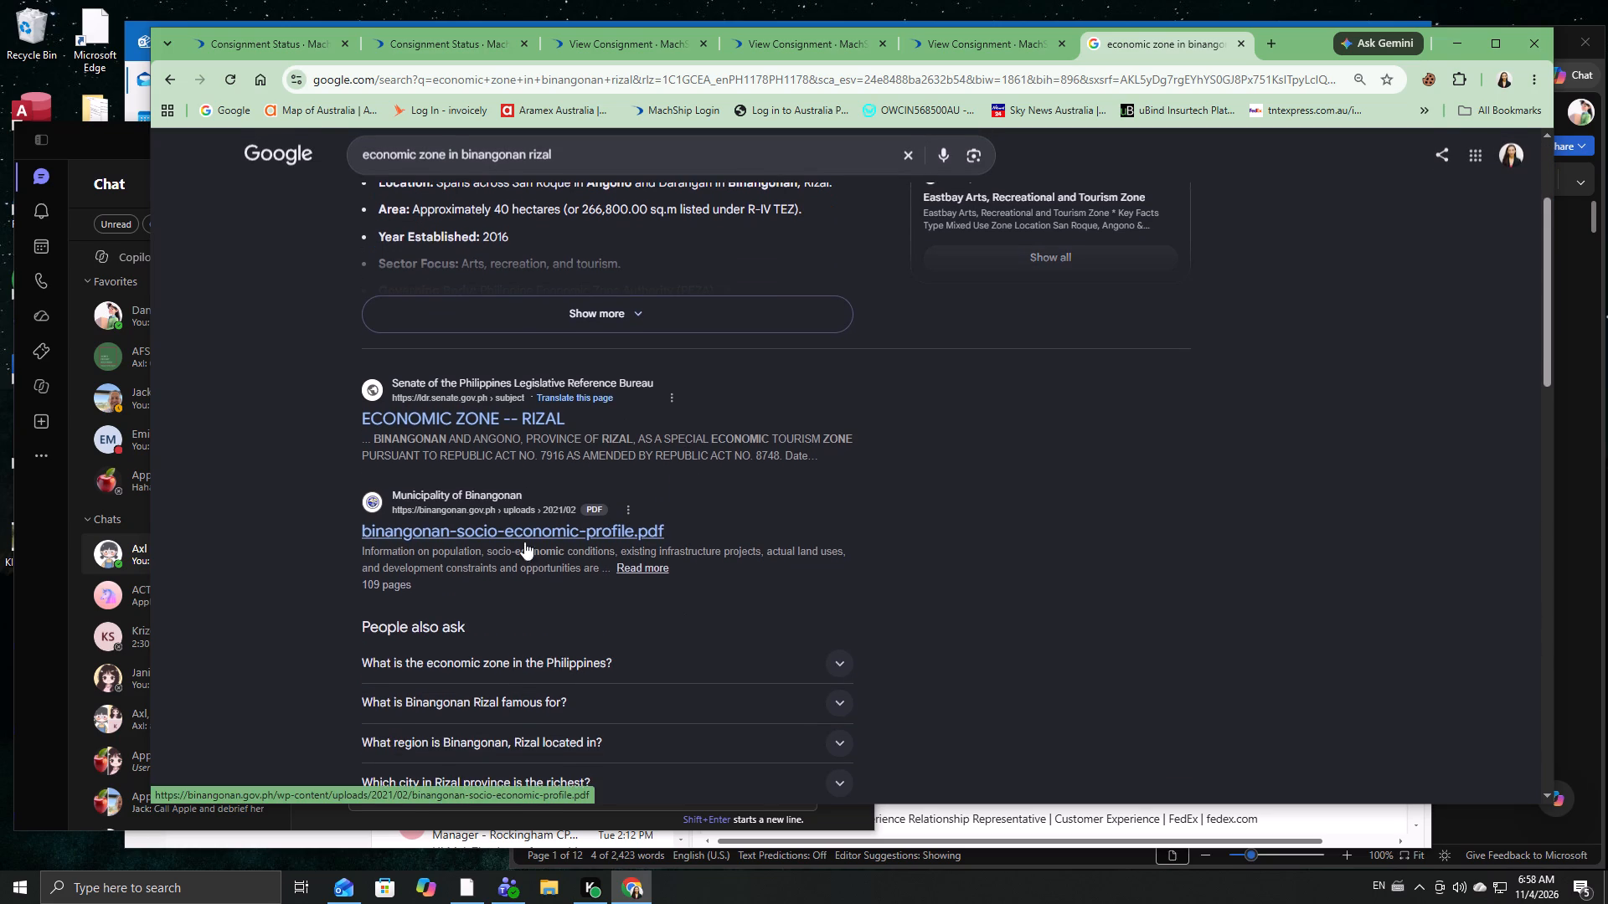
{"action": "scroll", "coordinate": [819, 542], "scroll_direction": "down", "scroll_amount": 4}
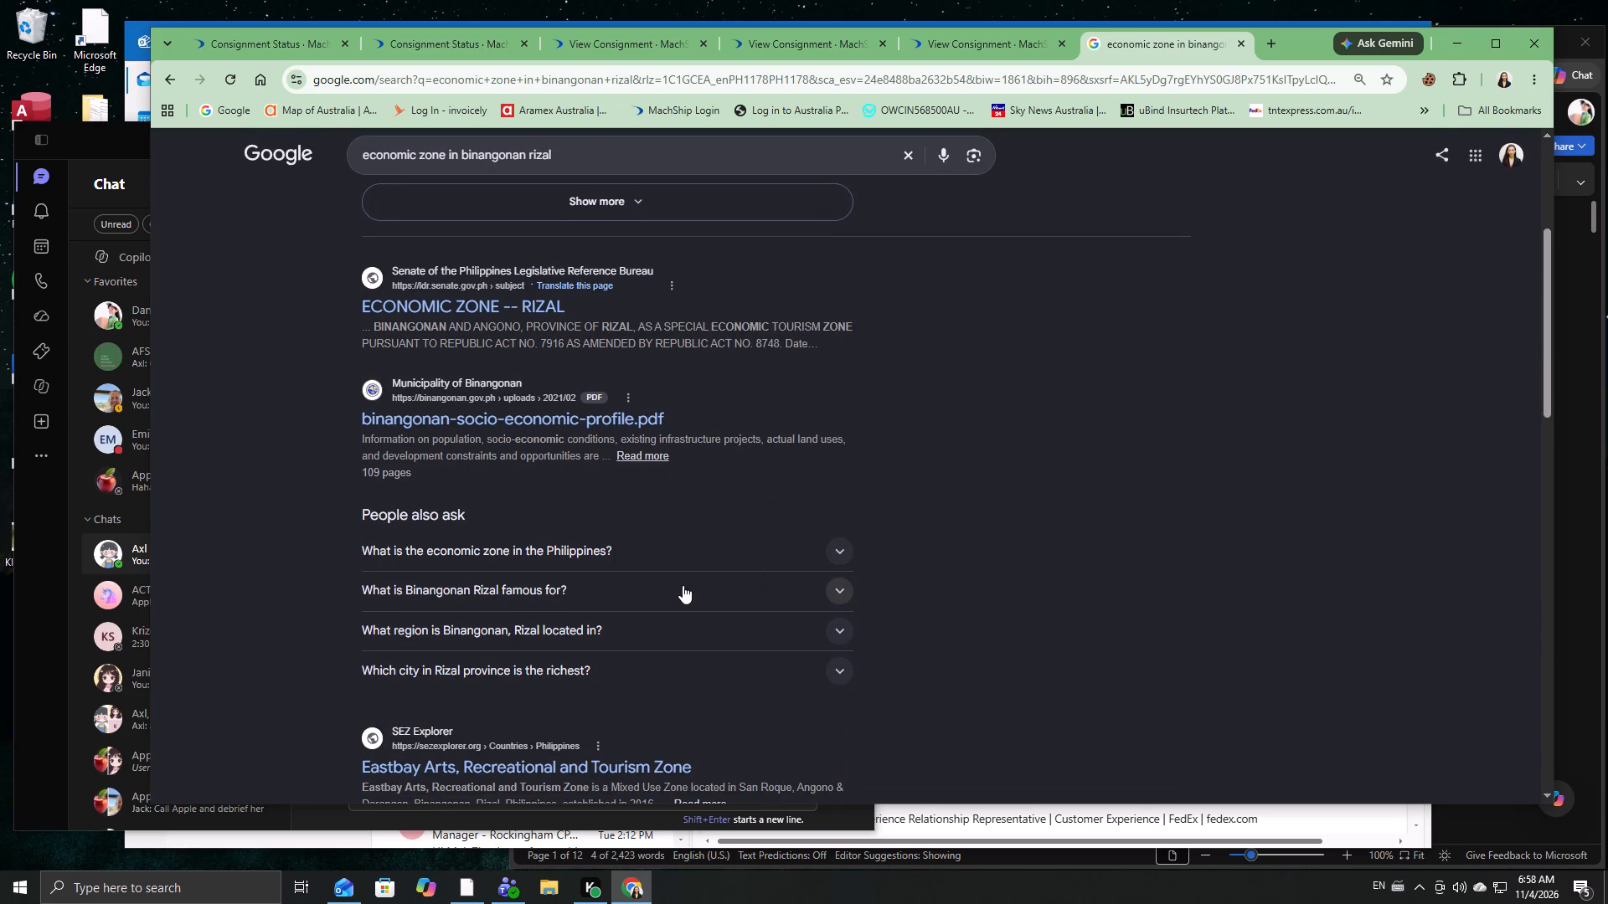
{"action": "scroll", "coordinate": [707, 578], "scroll_direction": "down", "scroll_amount": 6}
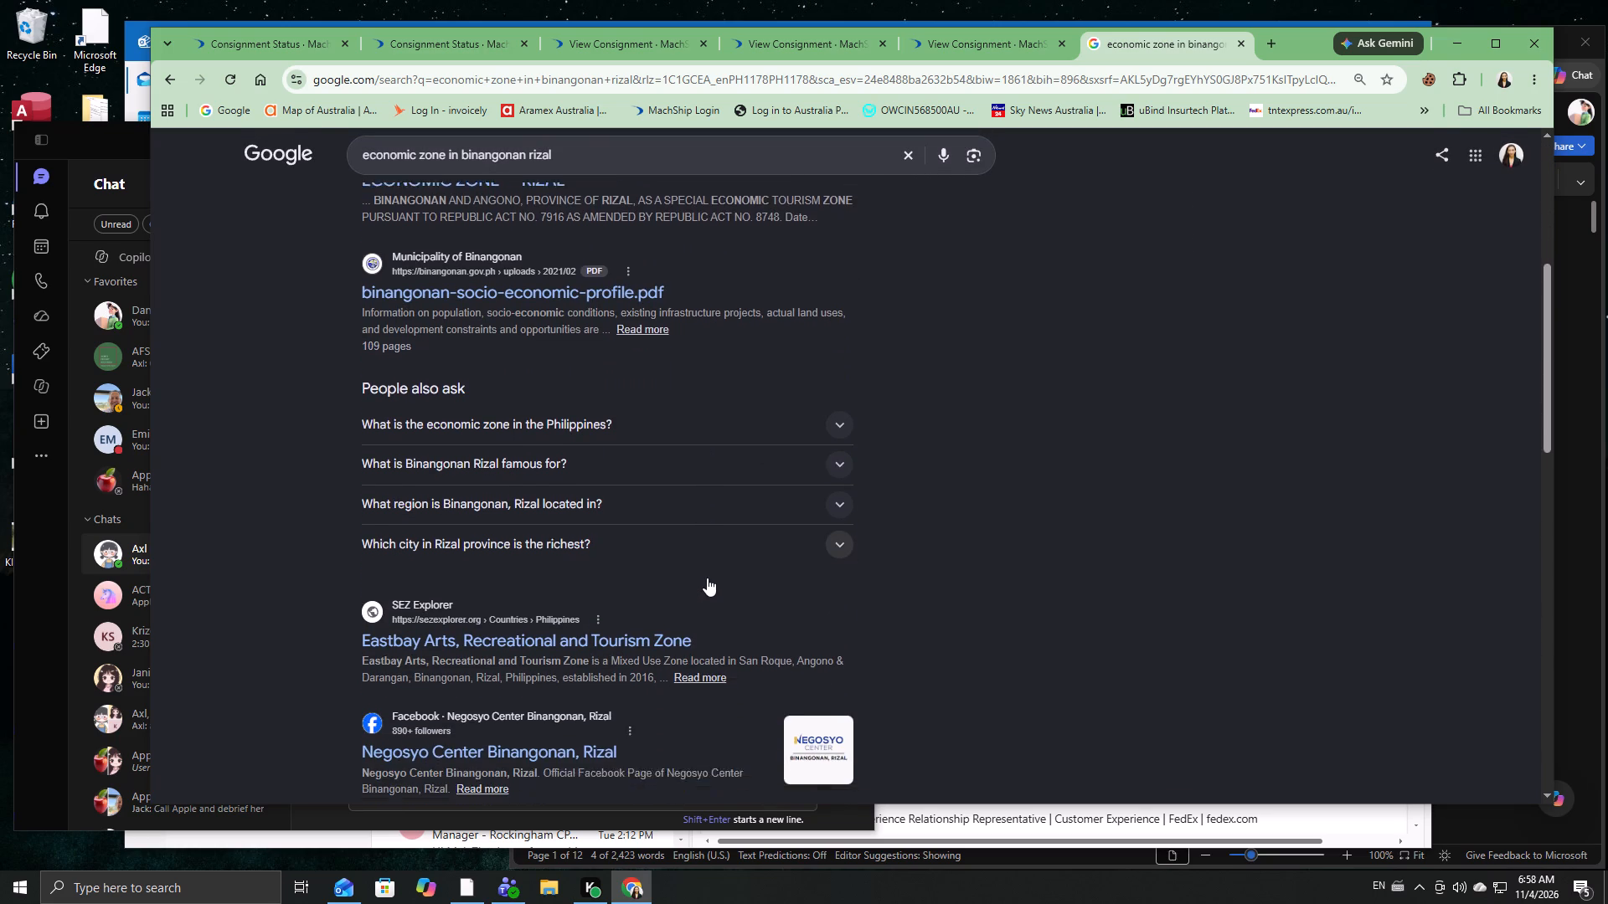
{"action": "scroll", "coordinate": [707, 578], "scroll_direction": "down", "scroll_amount": 6}
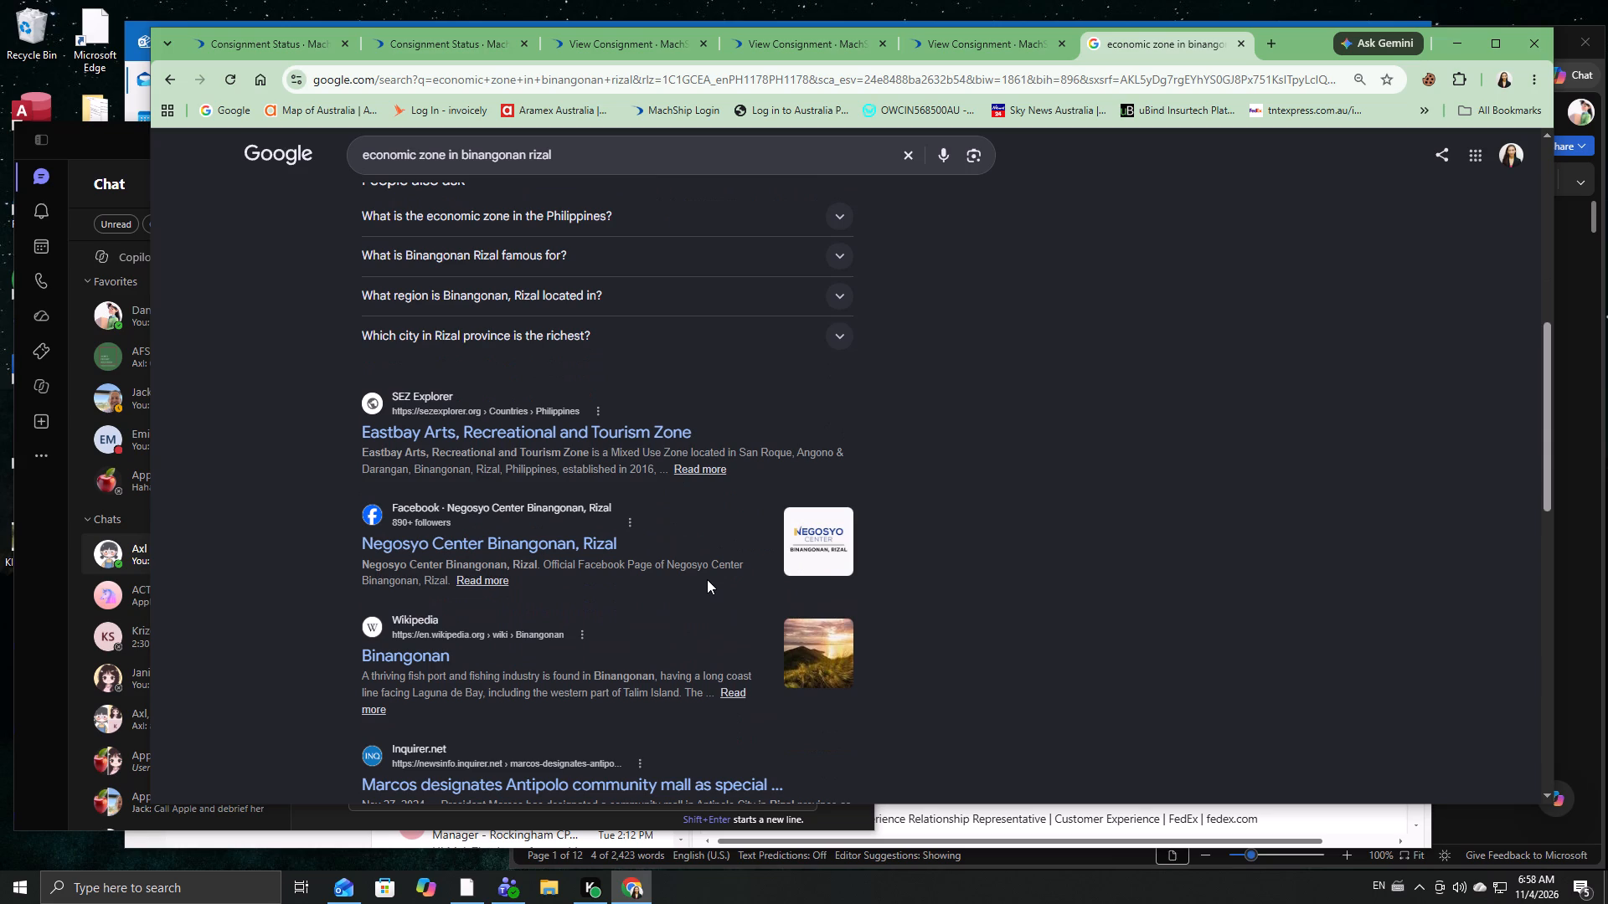
Change the search to "economic zone near in binangonan rizal" and run it.
{"action": "left_click", "coordinate": [460, 153]}
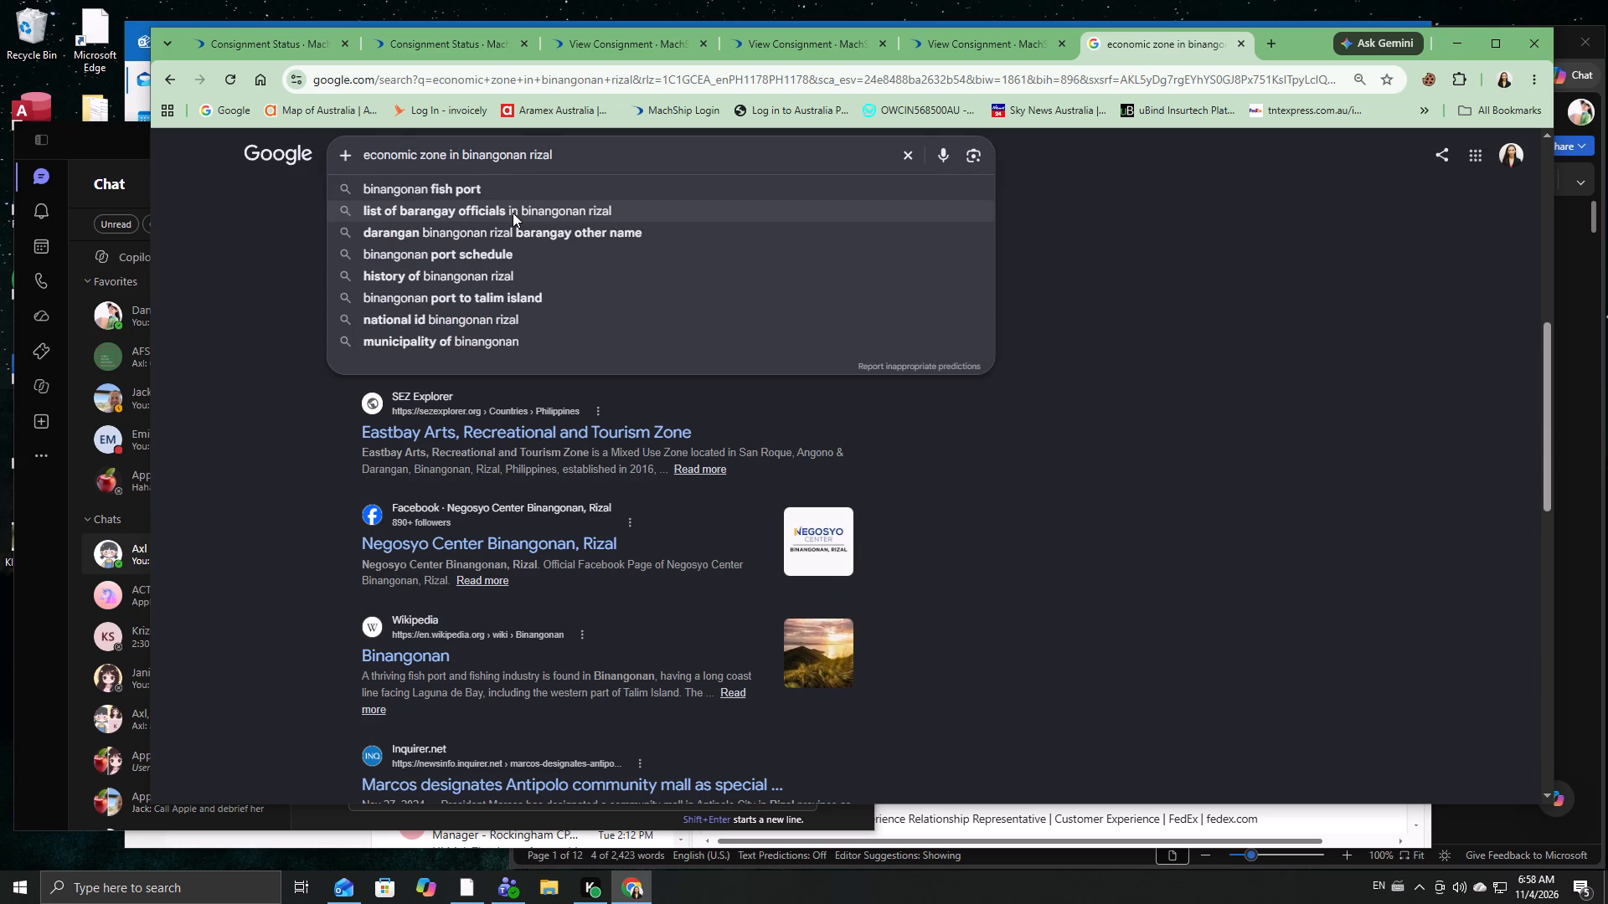
{"action": "key", "text": "BackSpace"}
{"action": "key", "text": "BackSpace"}
{"action": "type", "text": "near in"}
{"action": "key", "text": "Return"}
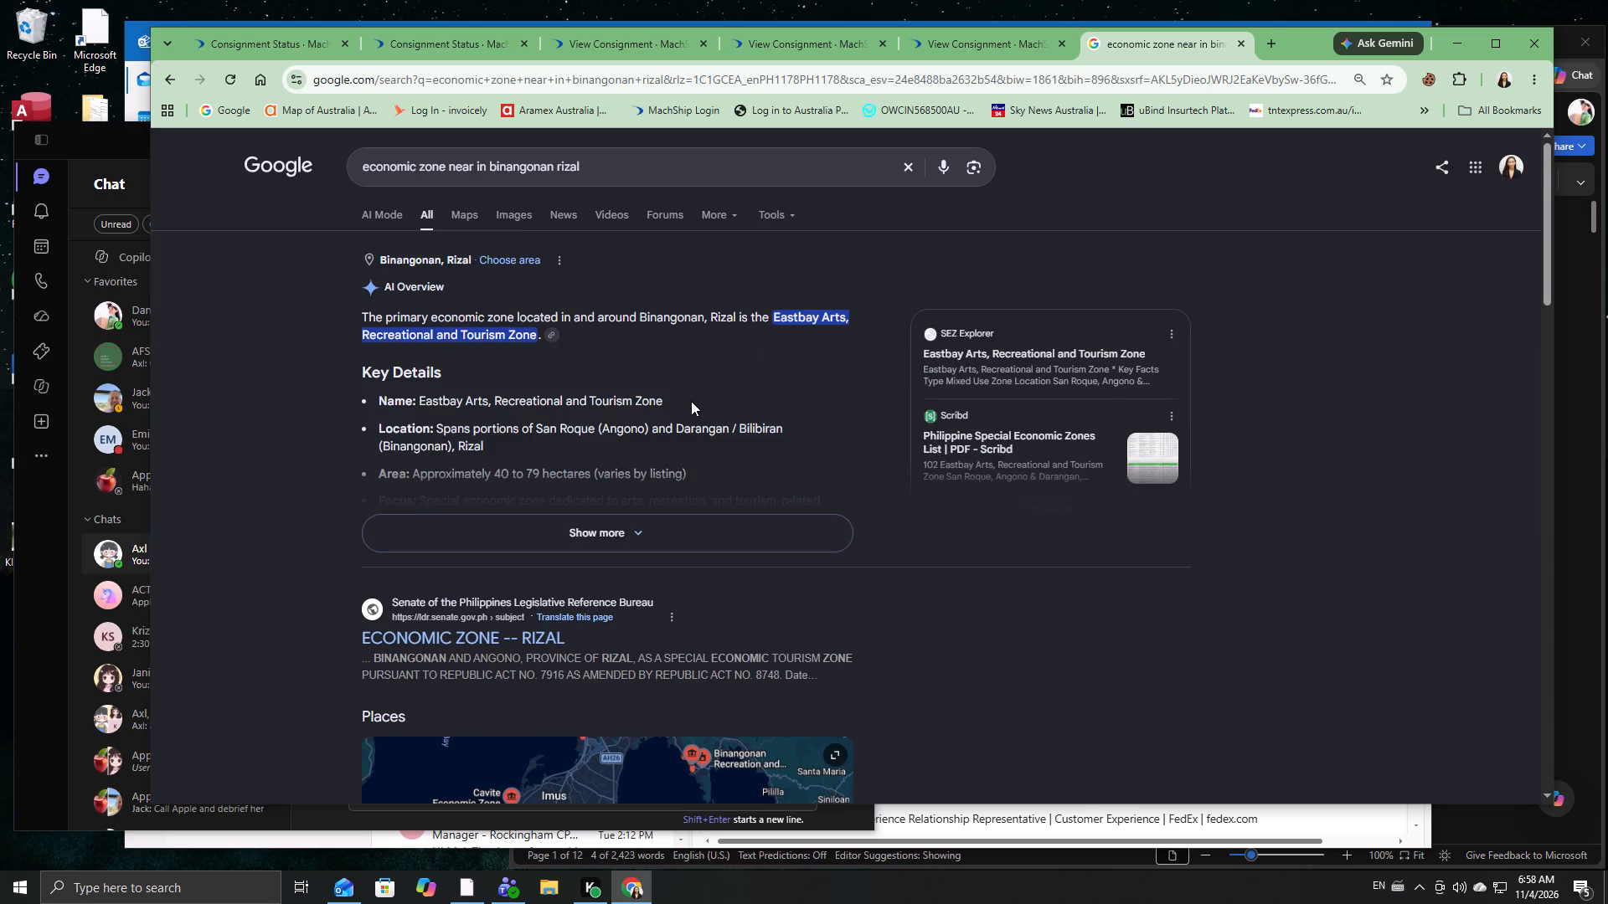
Copy the zone name "Eastbay Arts, Recreational and Tourism Zone" from the overview's key details.
{"action": "left_click_drag", "start_coordinate": [670, 404], "coordinate": [455, 399]}
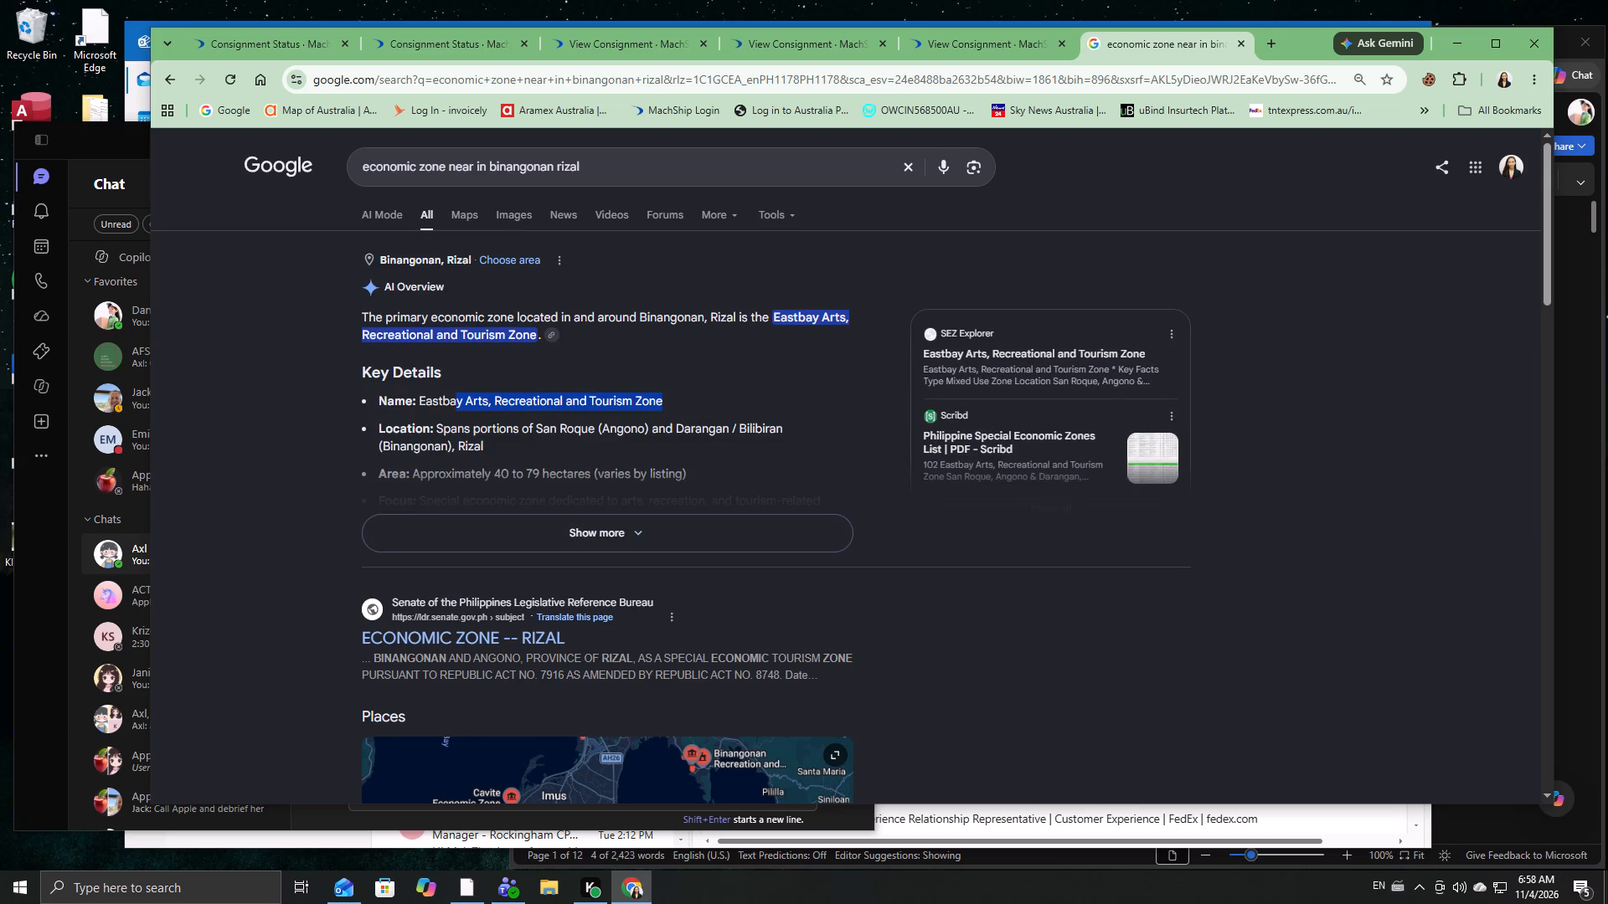
{"action": "left_click_drag", "start_coordinate": [455, 399], "coordinate": [420, 401]}
{"action": "key", "text": "ctrl+c"}
Expand the places map, open the Philippine Economic Zone Authority listing in Calamba, and view its entrance sign photo.
{"action": "scroll", "coordinate": [713, 703], "scroll_direction": "down", "scroll_amount": 4}
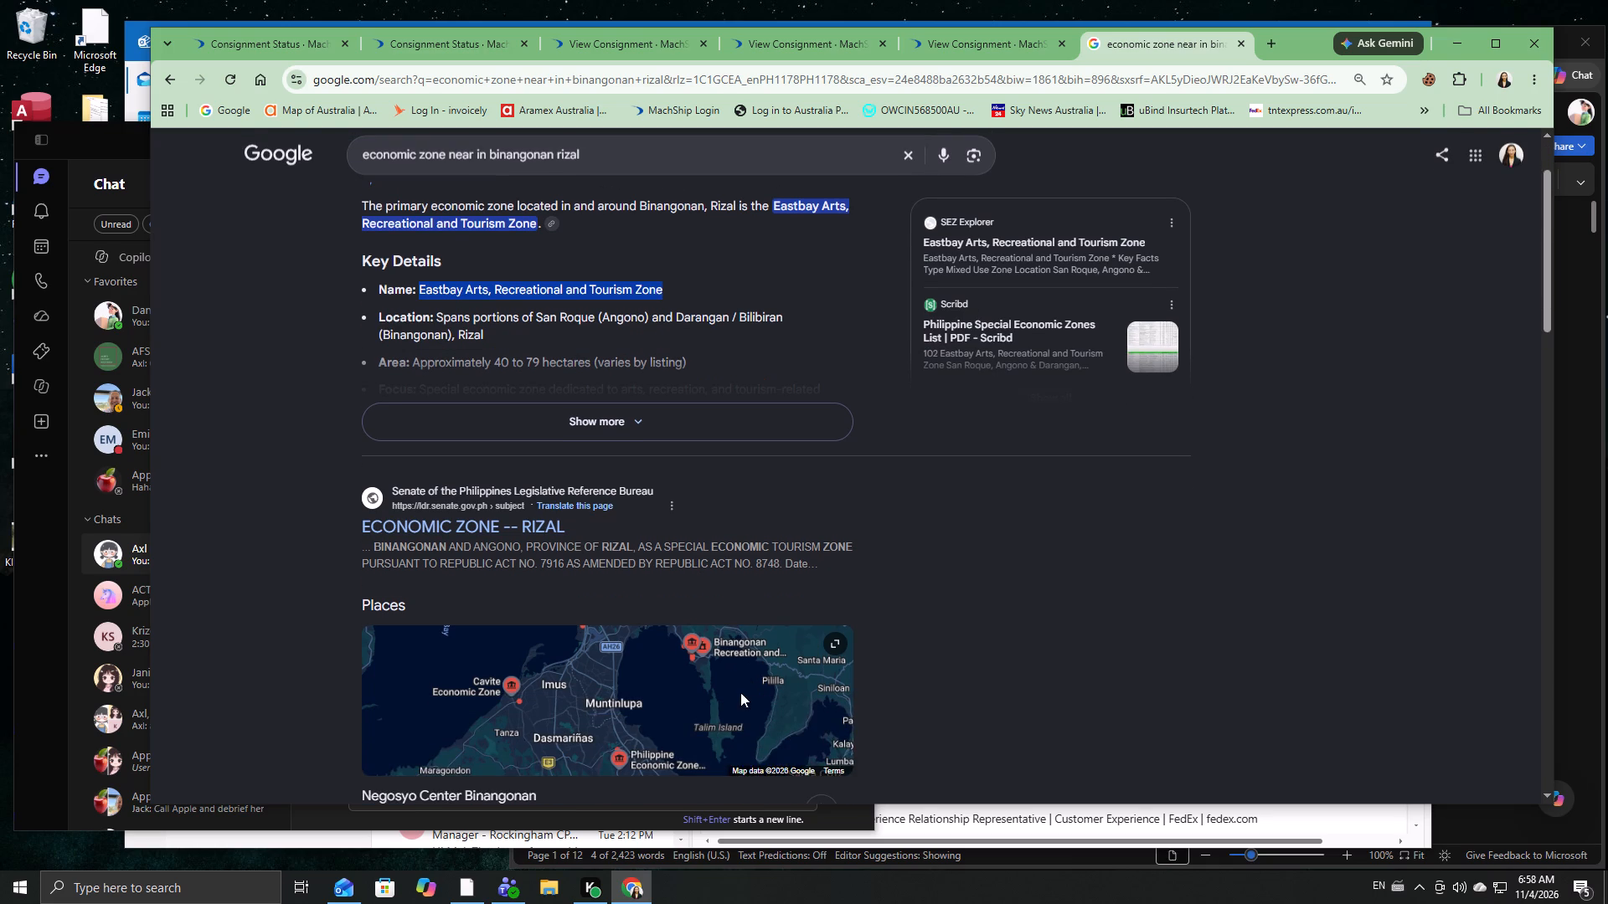
{"action": "scroll", "coordinate": [745, 707], "scroll_direction": "down", "scroll_amount": 3}
{"action": "scroll", "coordinate": [731, 497], "scroll_direction": "up", "scroll_amount": 3}
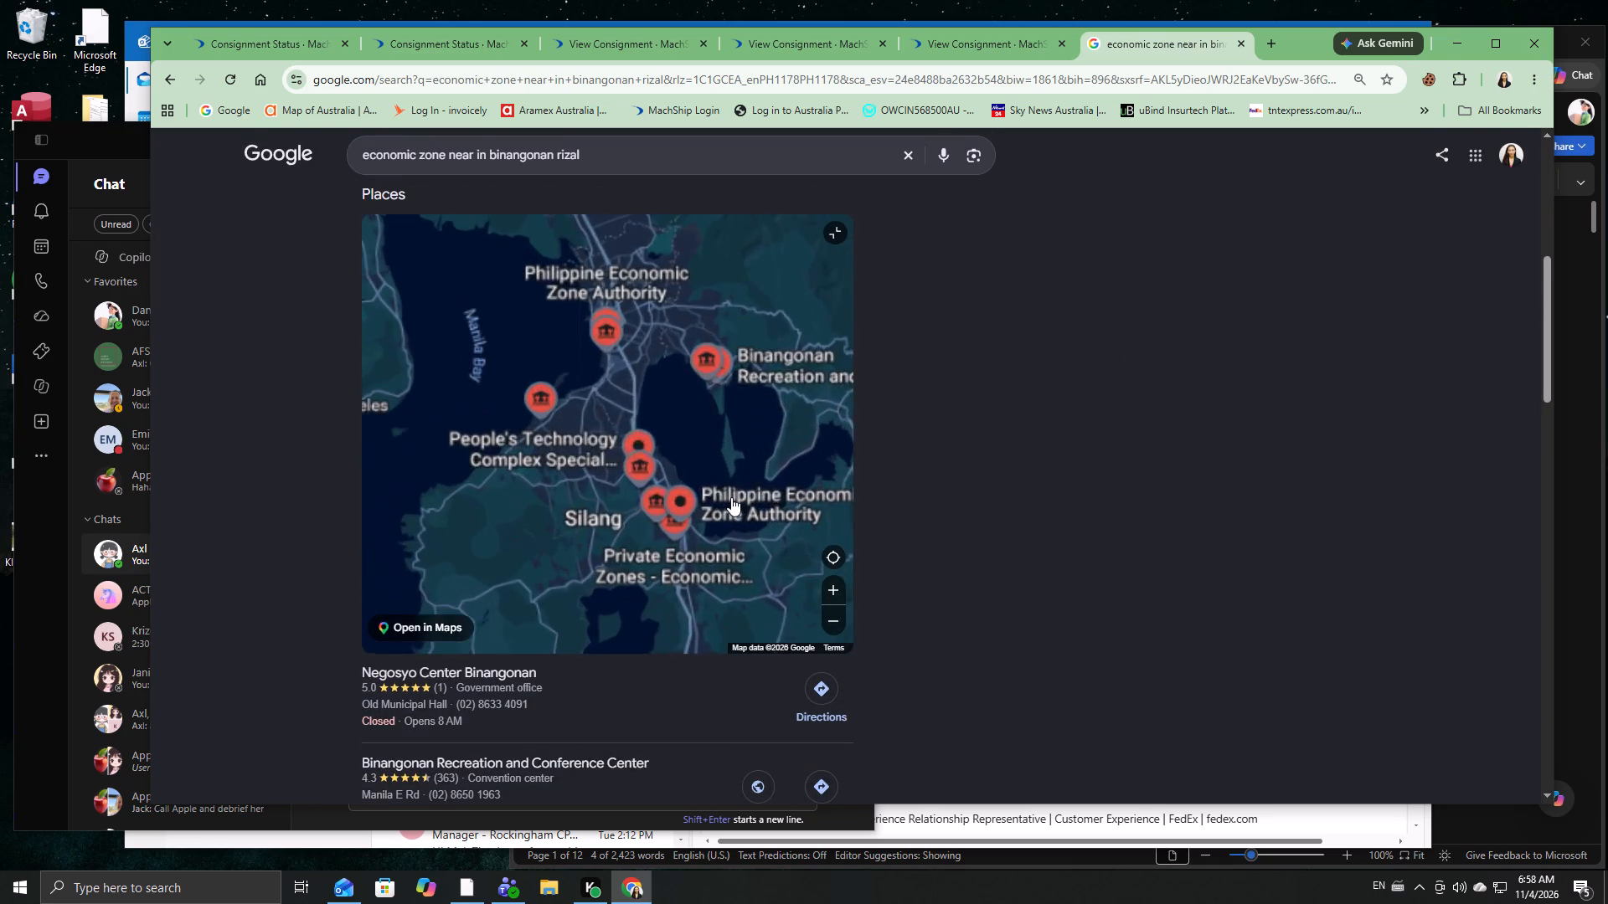
{"action": "left_click", "coordinate": [727, 412]}
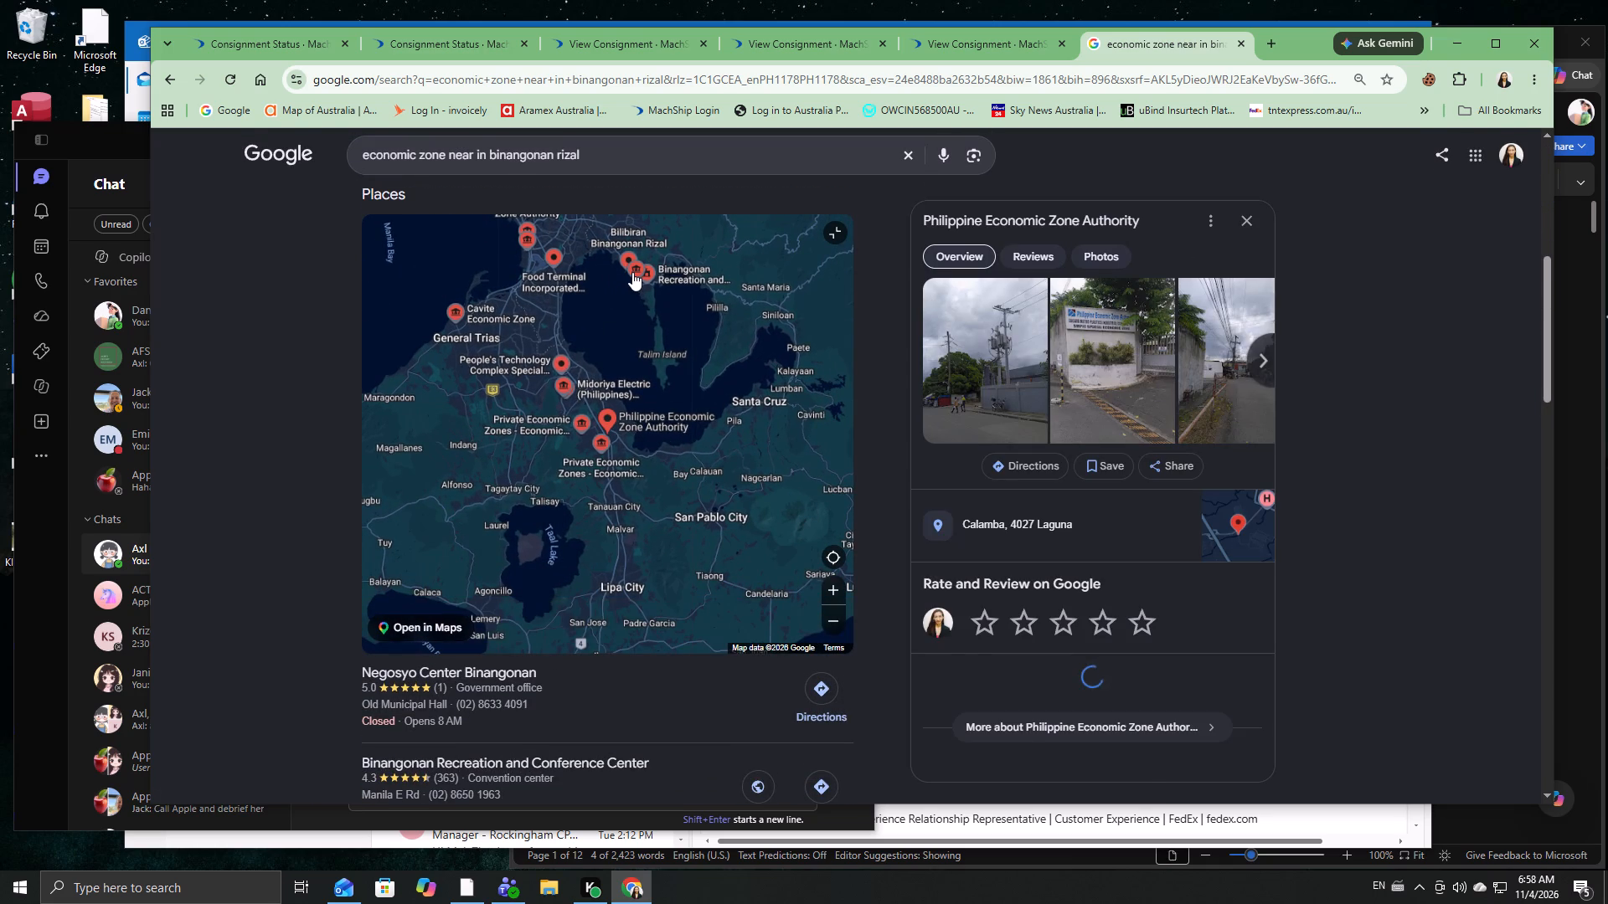
{"action": "left_click", "coordinate": [1110, 395]}
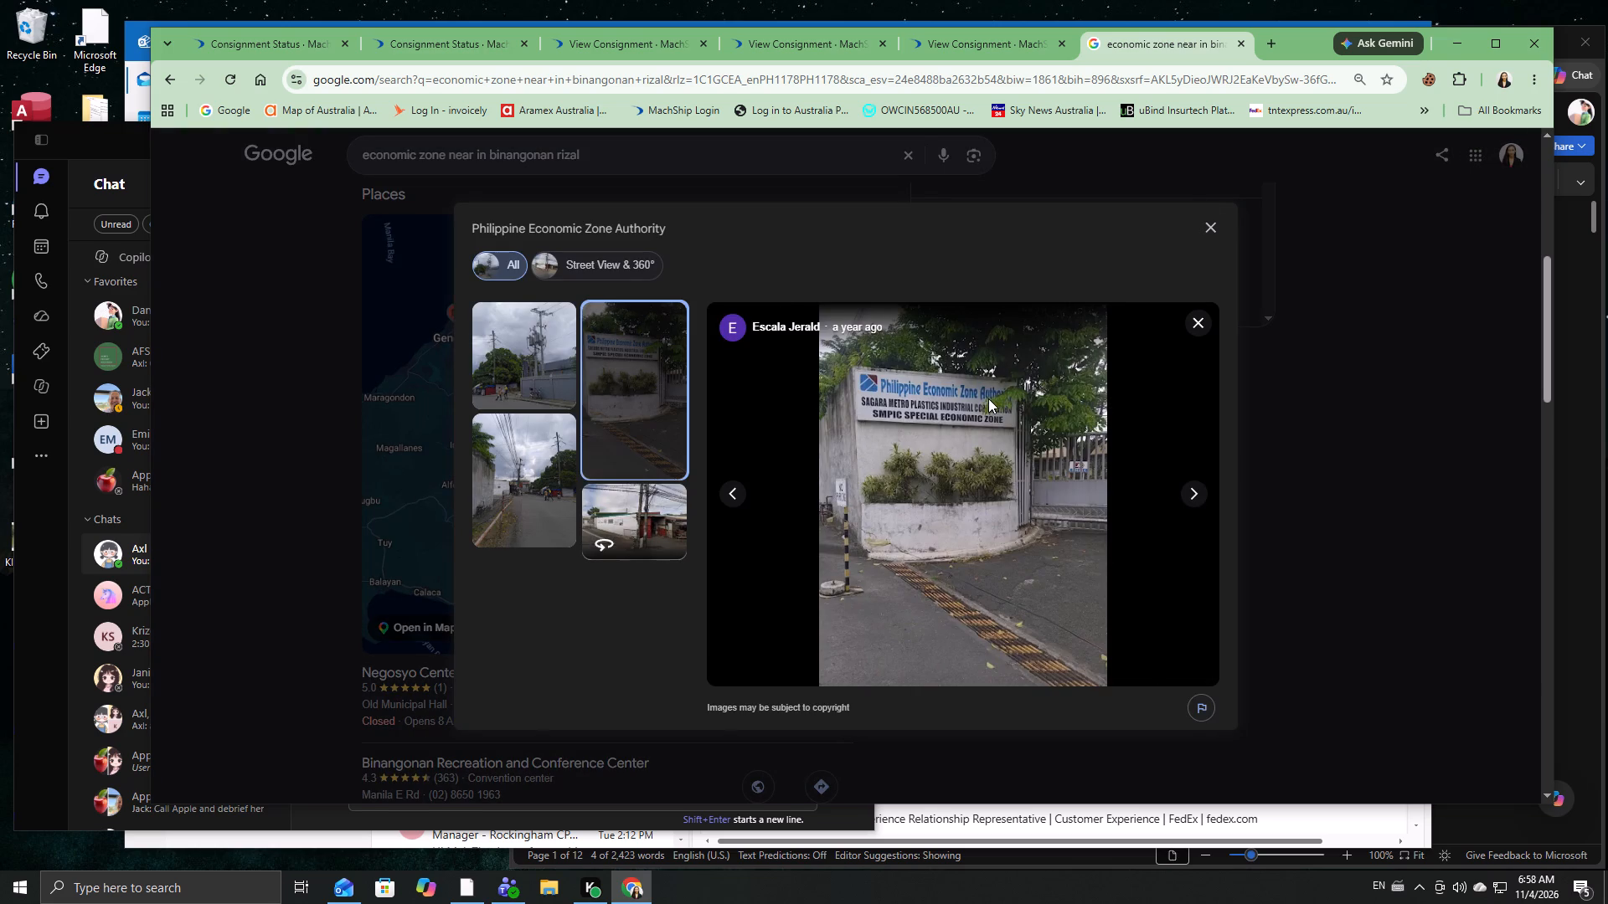
{"action": "left_click", "coordinate": [612, 419]}
Open the Windows search.
{"action": "left_click", "coordinate": [208, 887]}
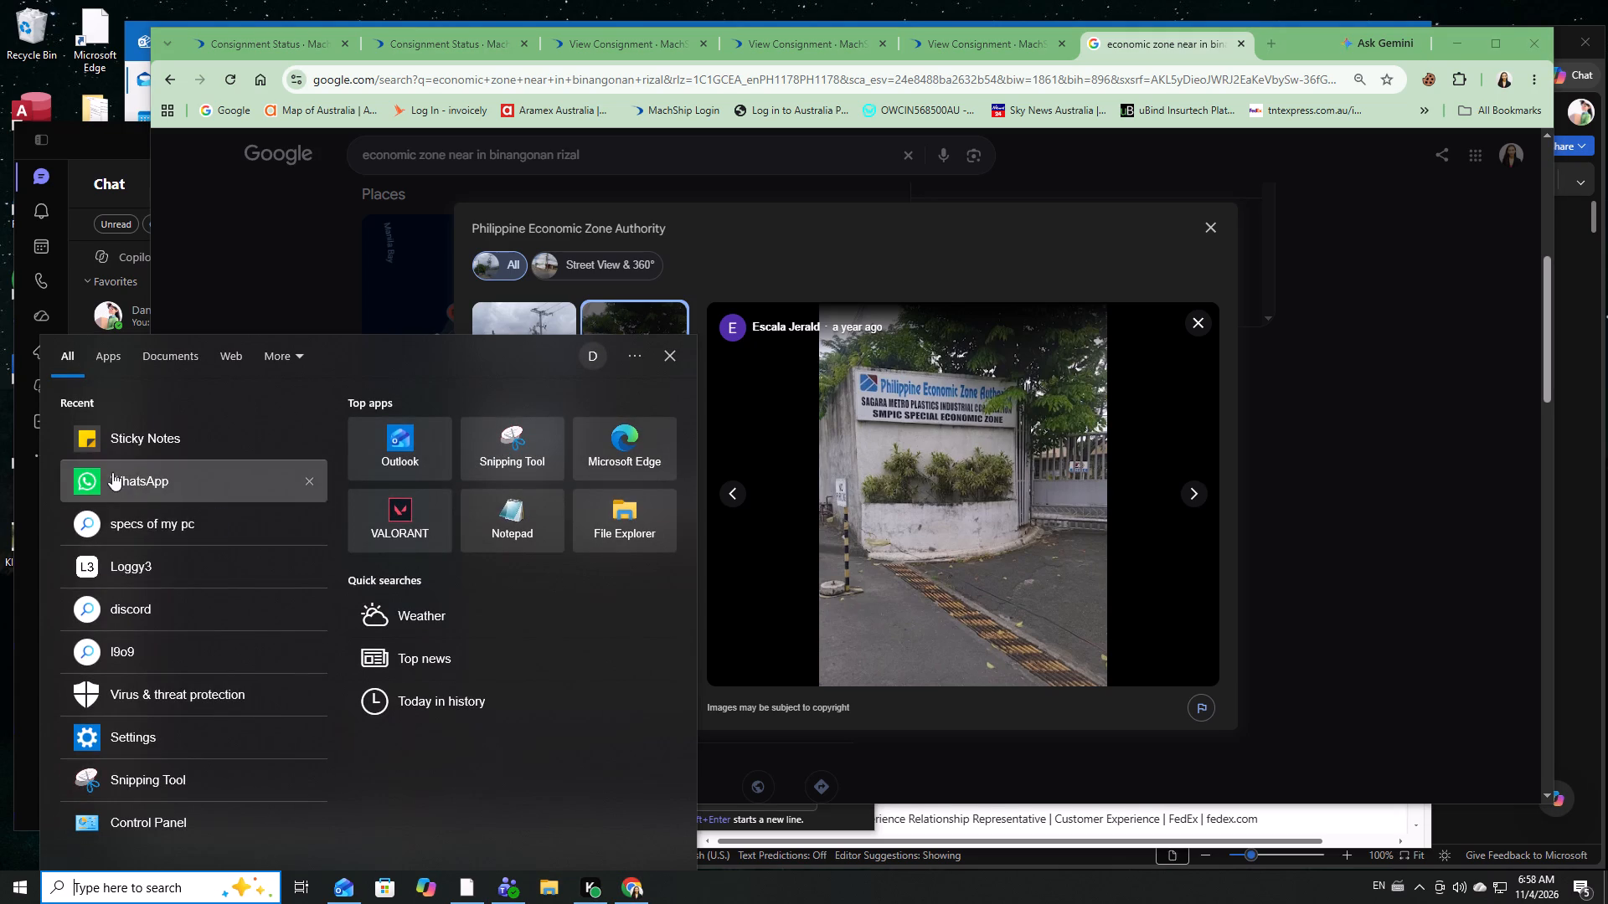
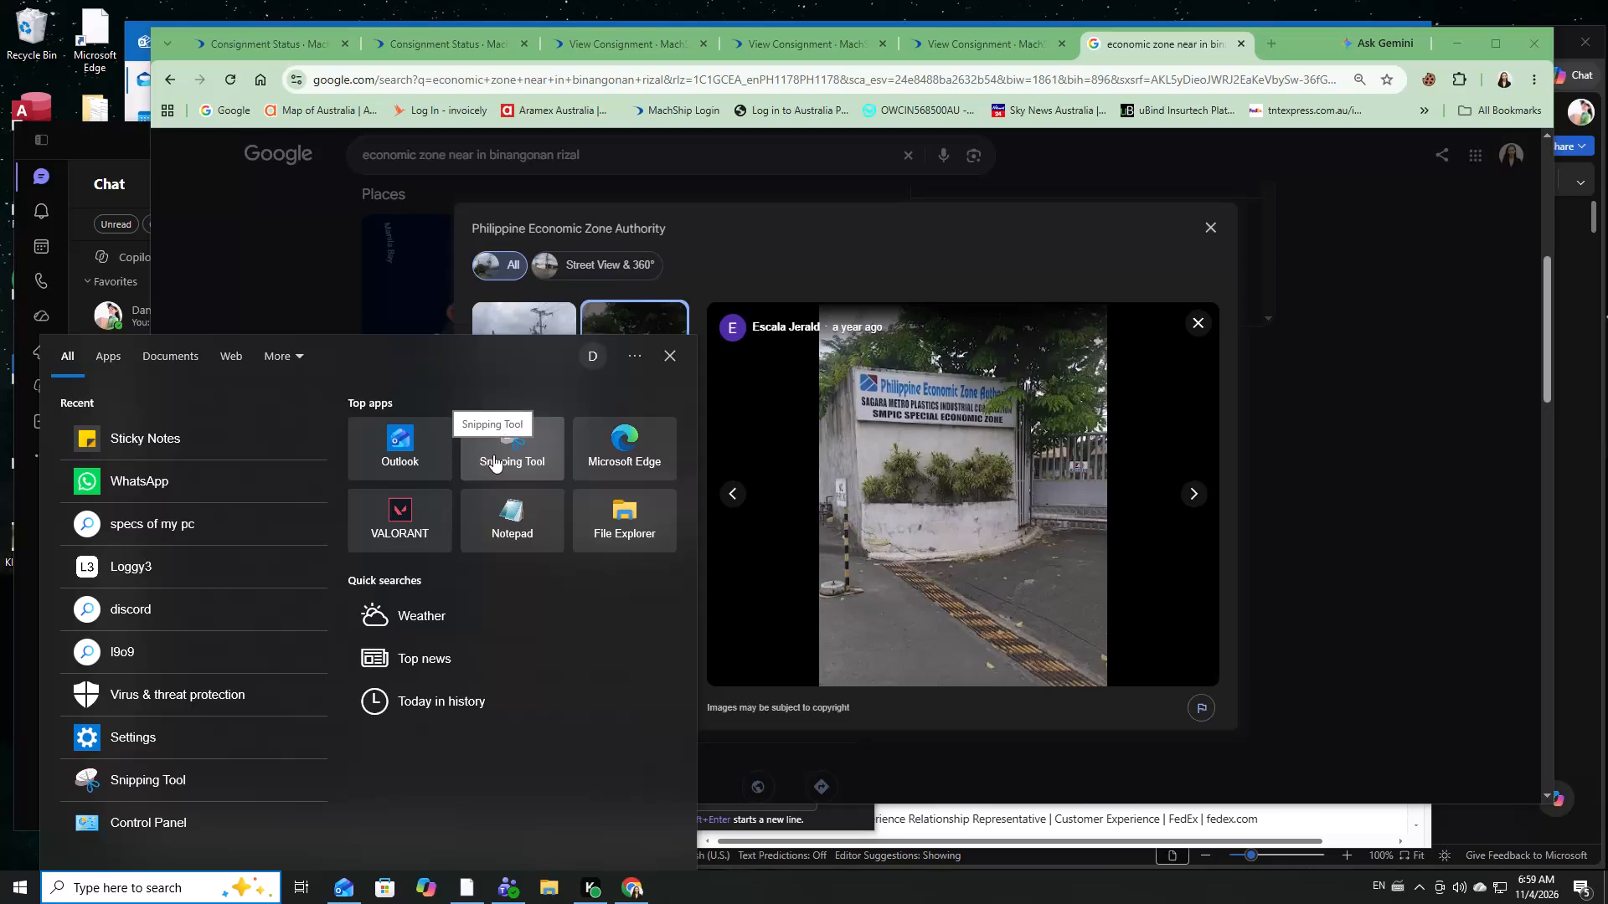
Dismiss the Windows search and return to the browser's "economic zone near in binangonan rizal" results.
{"action": "left_click", "coordinate": [1172, 46]}
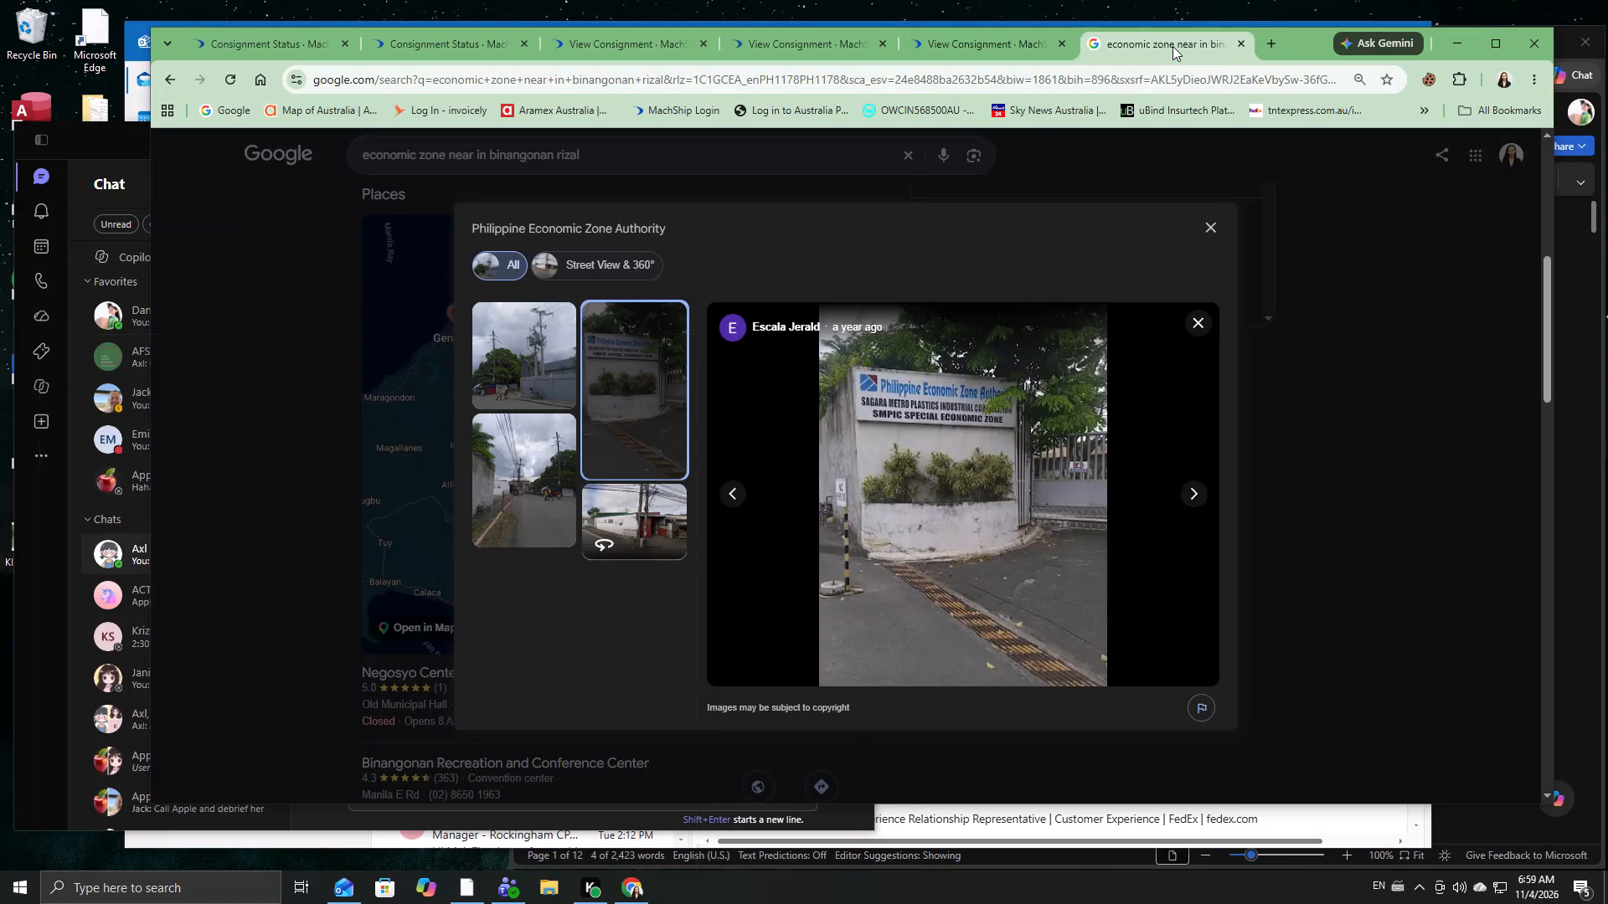
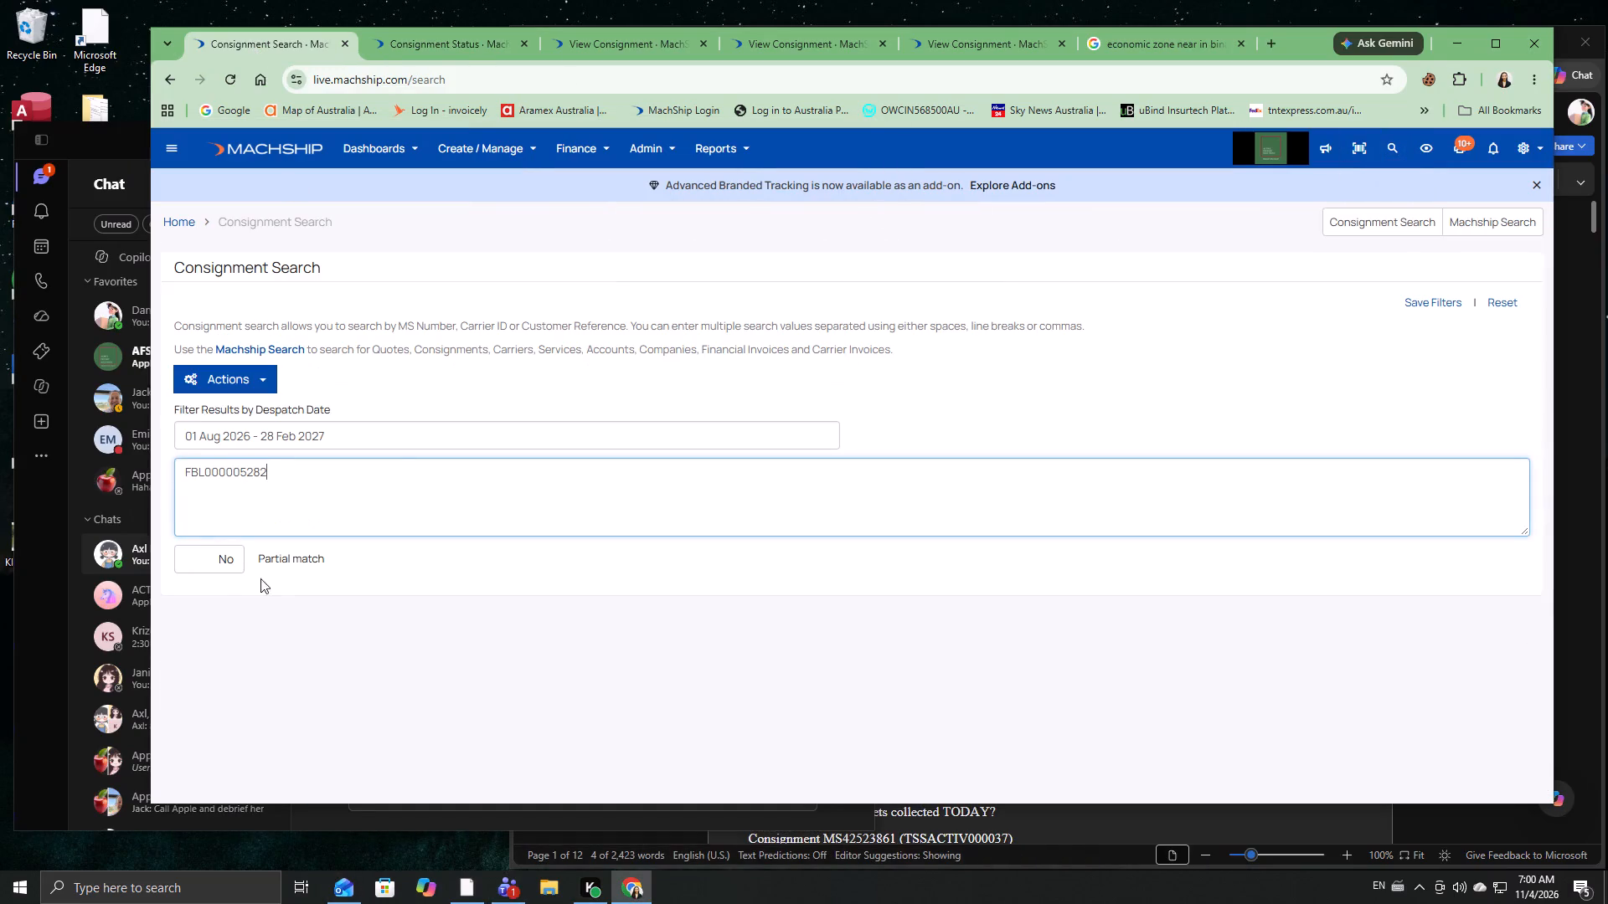
{"action": "left_click", "coordinate": [204, 614]}
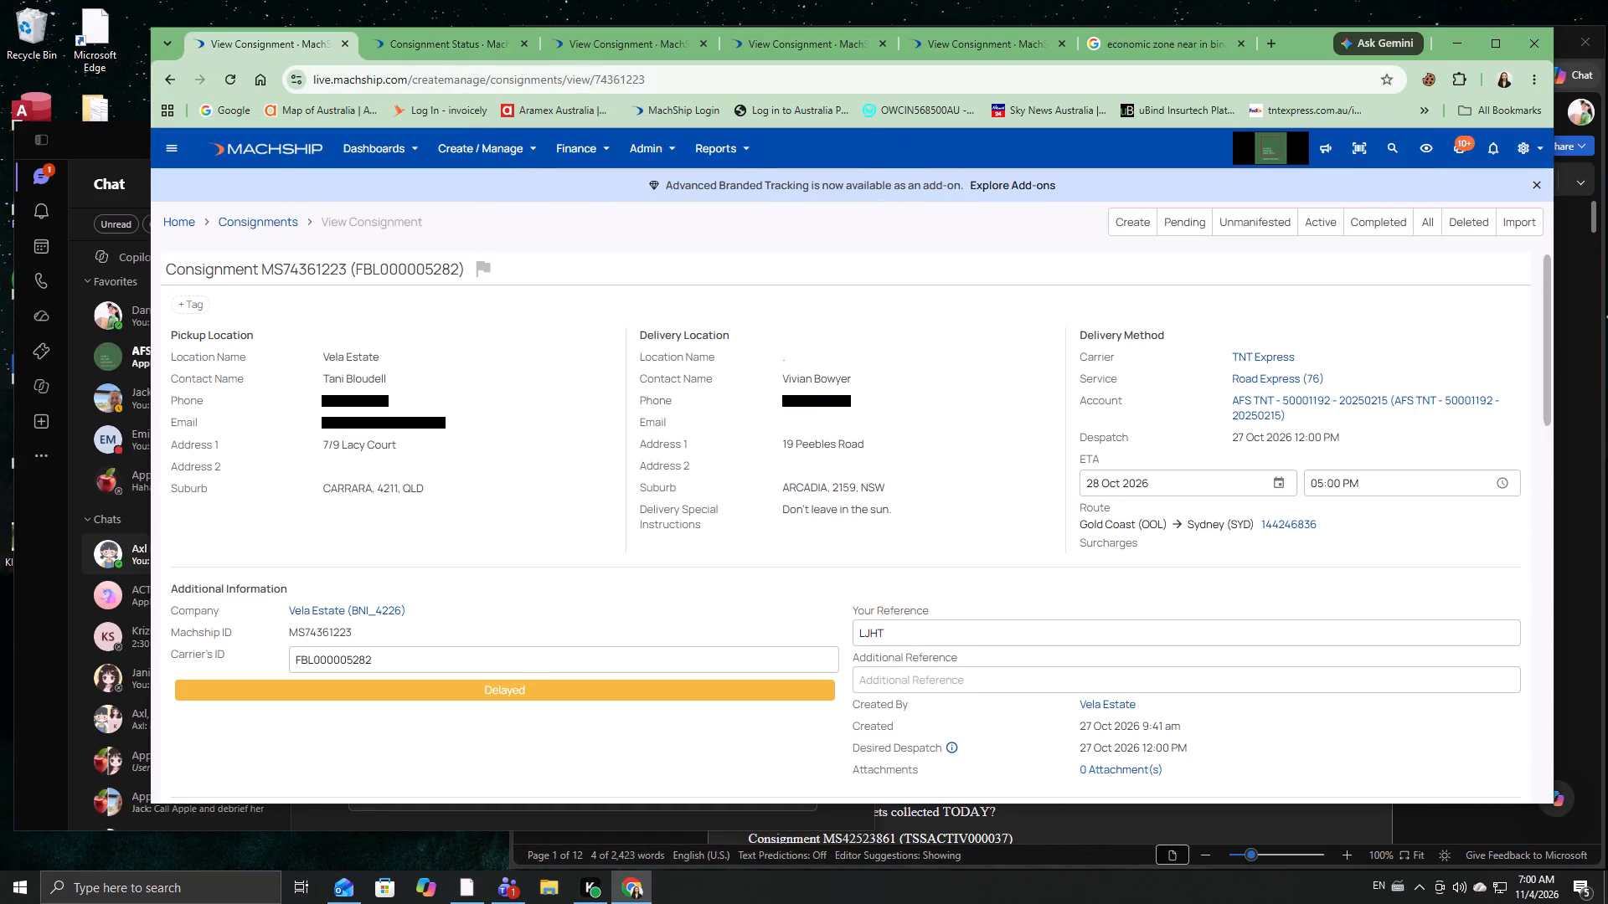
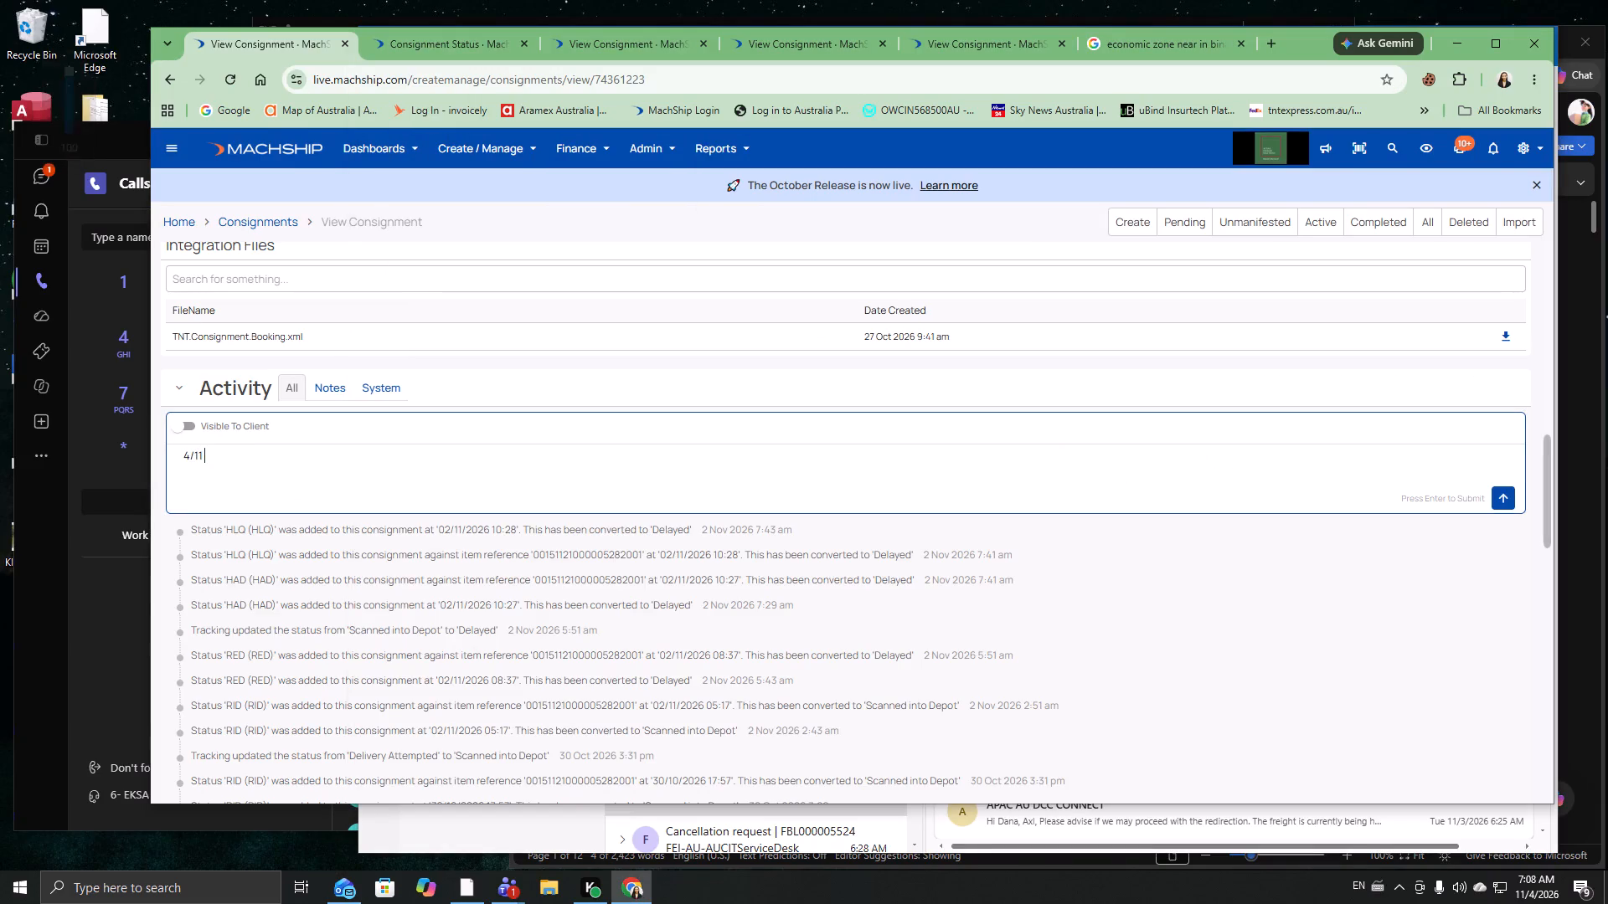
Continue the consignment's activity note after the date 4/11 with "called in an spoke to Dineo".
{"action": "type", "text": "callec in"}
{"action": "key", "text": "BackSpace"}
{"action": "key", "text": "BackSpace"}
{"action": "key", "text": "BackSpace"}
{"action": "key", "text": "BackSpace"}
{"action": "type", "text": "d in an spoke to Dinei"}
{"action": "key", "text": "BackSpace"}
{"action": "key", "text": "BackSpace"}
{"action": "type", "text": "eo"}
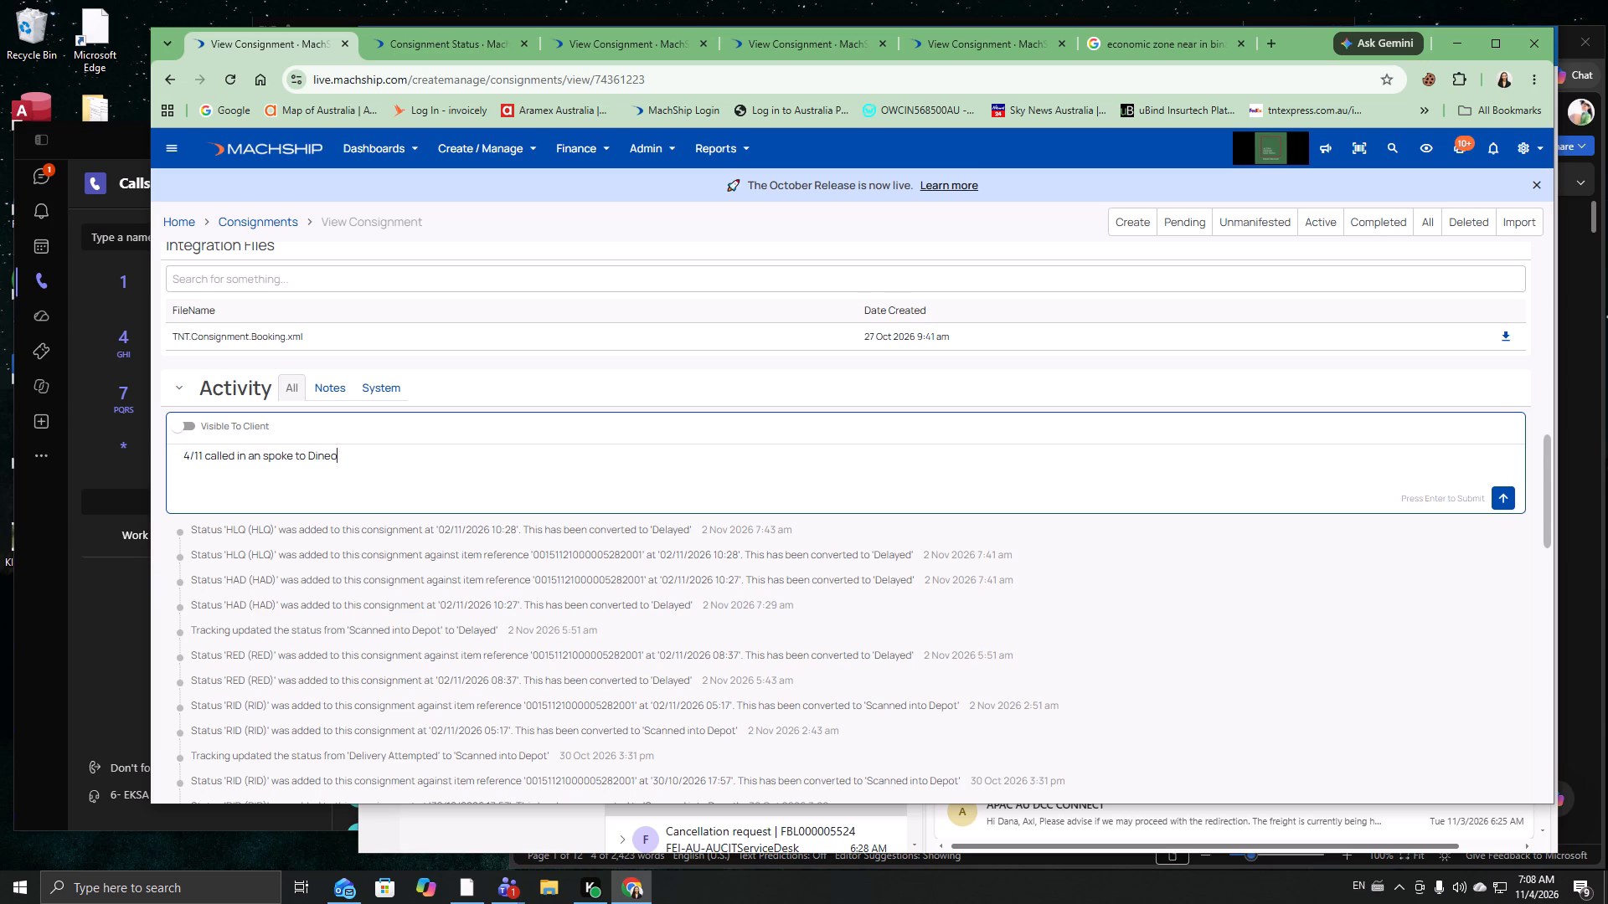
Correct the contact's name to Dinoie in the consignment's activity note and continue it with "she's not receiving the email re".
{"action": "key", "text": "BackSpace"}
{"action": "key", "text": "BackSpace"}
{"action": "type", "text": "oie, she's not receiving the email re"}
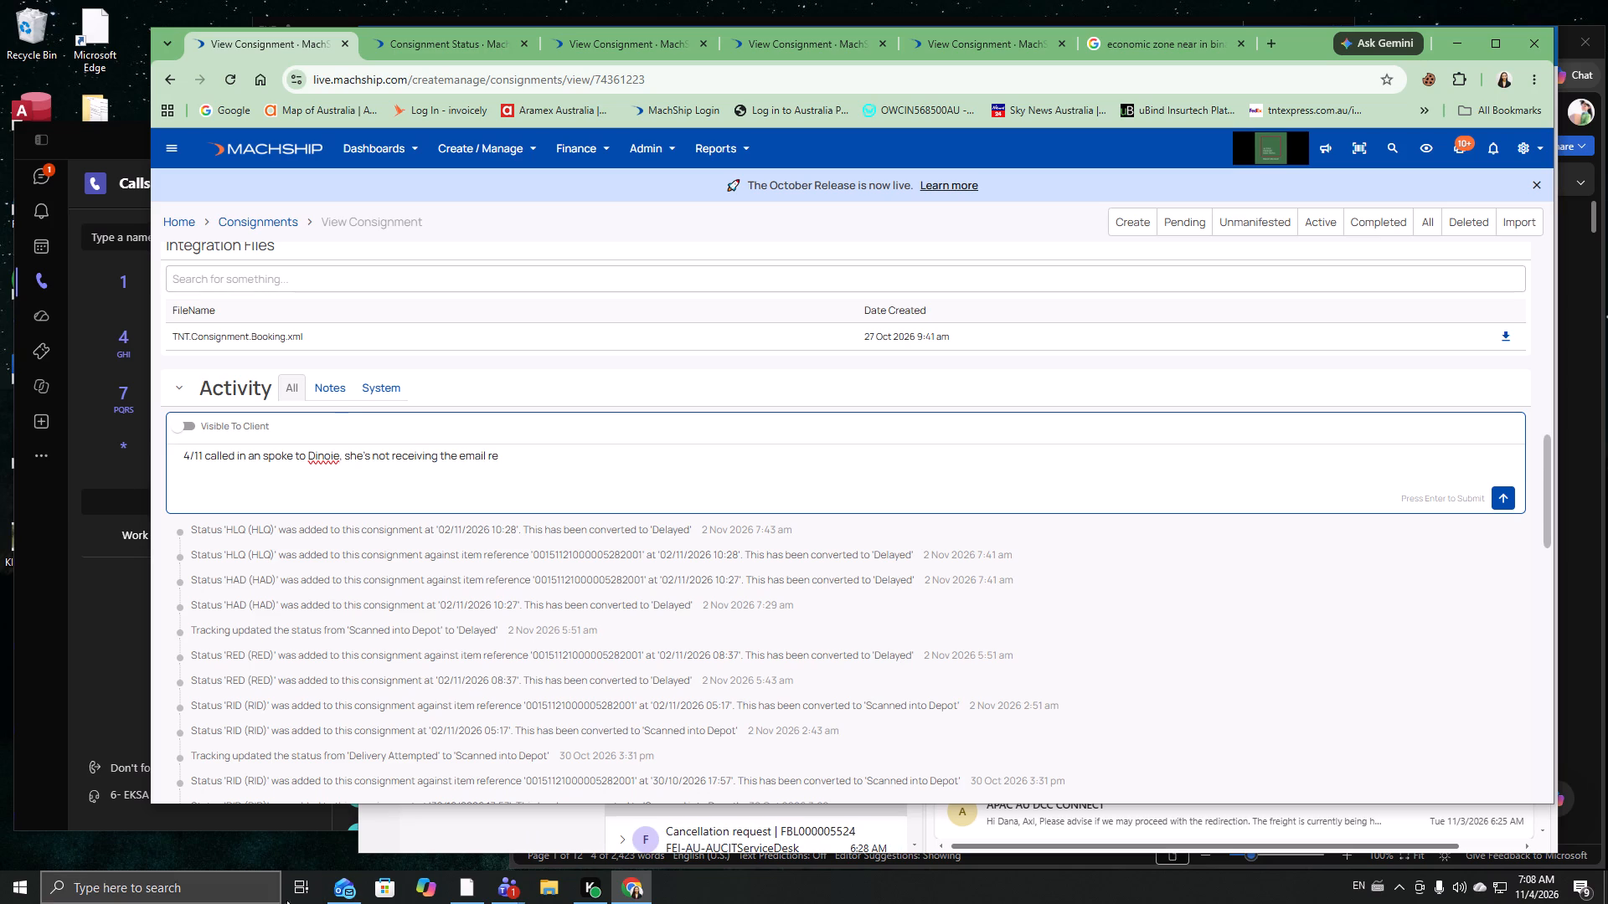
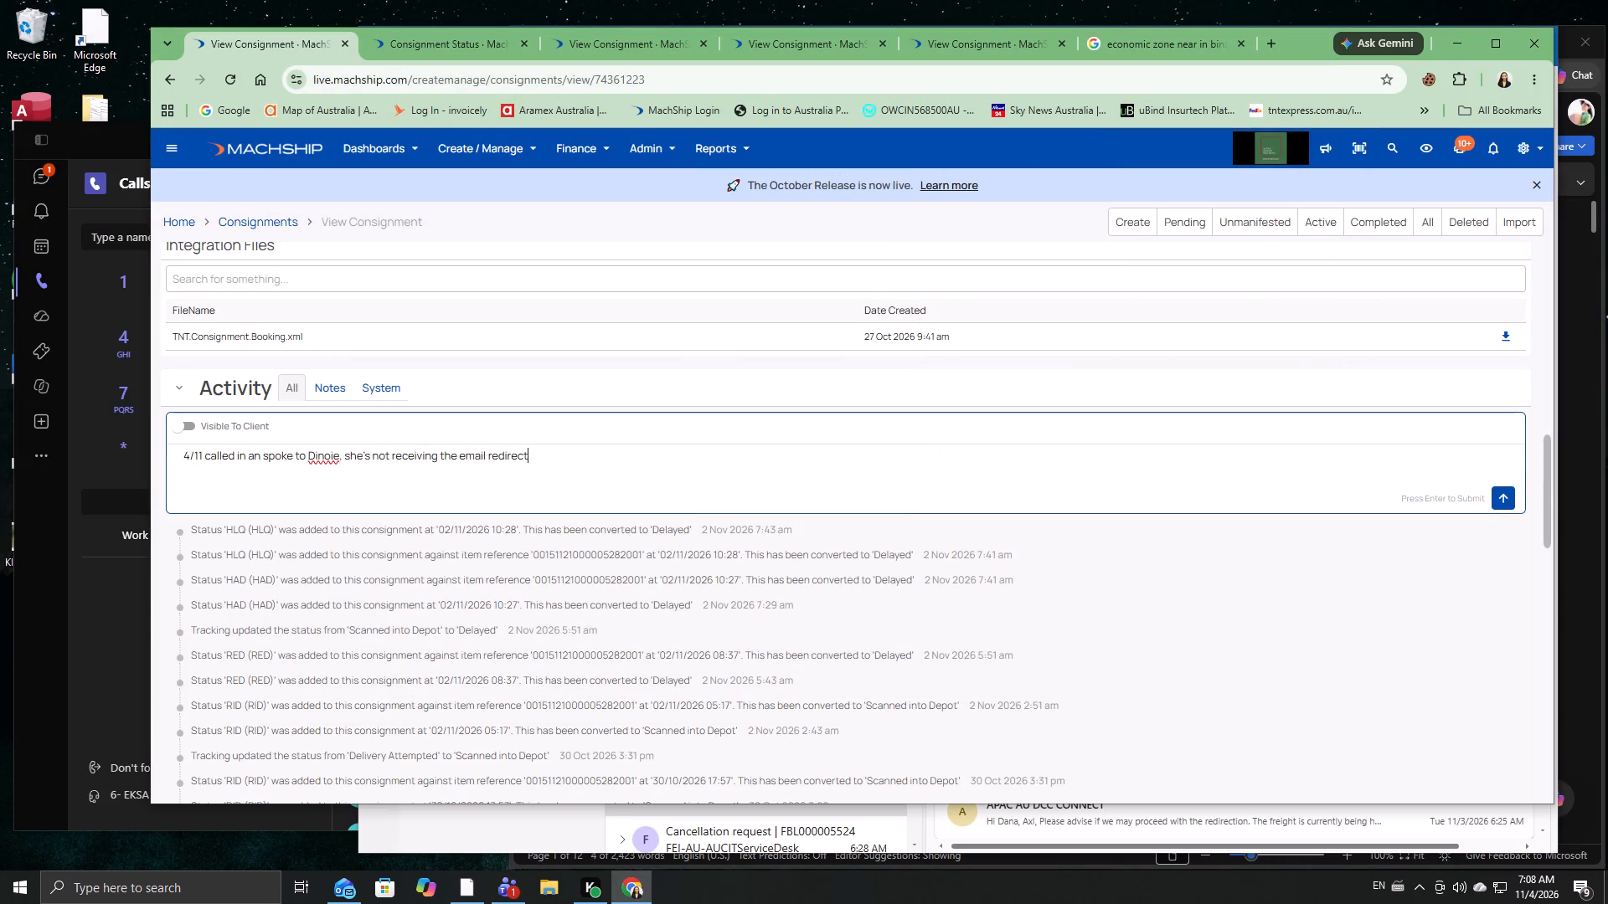
Correct the contact's name to Dinie in the consignment's activity note about the email redirect and submit the note.
{"action": "left_click", "coordinate": [322, 454]}
{"action": "left_click", "coordinate": [327, 457]}
{"action": "key", "text": "BackSpace"}
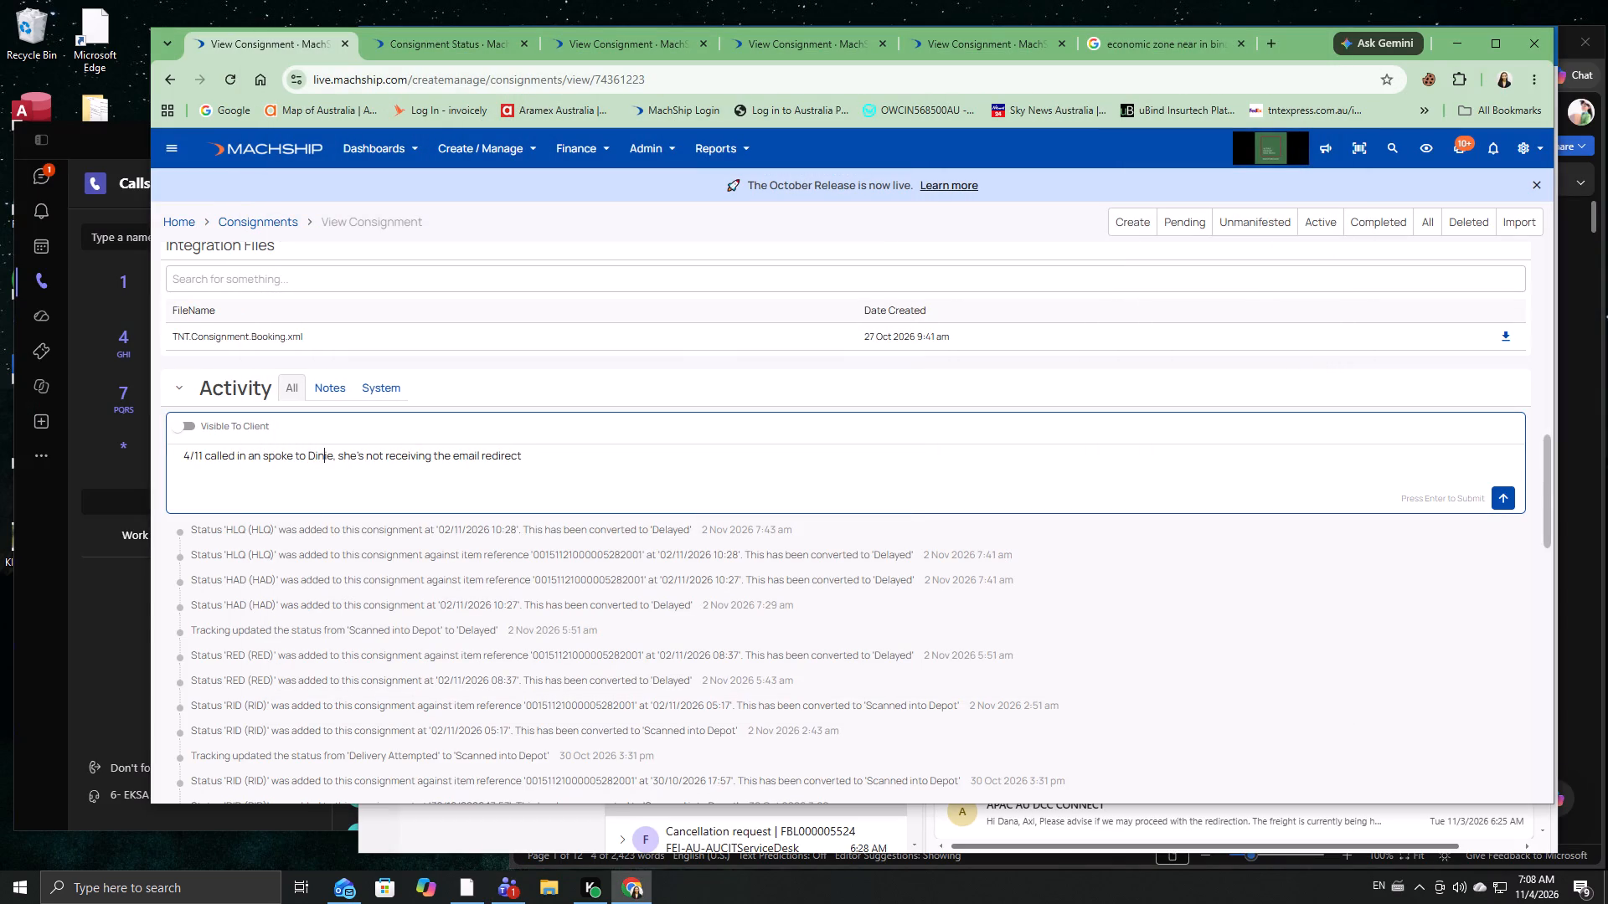
{"action": "left_click", "coordinate": [611, 457]}
{"action": "key", "text": "Return"}
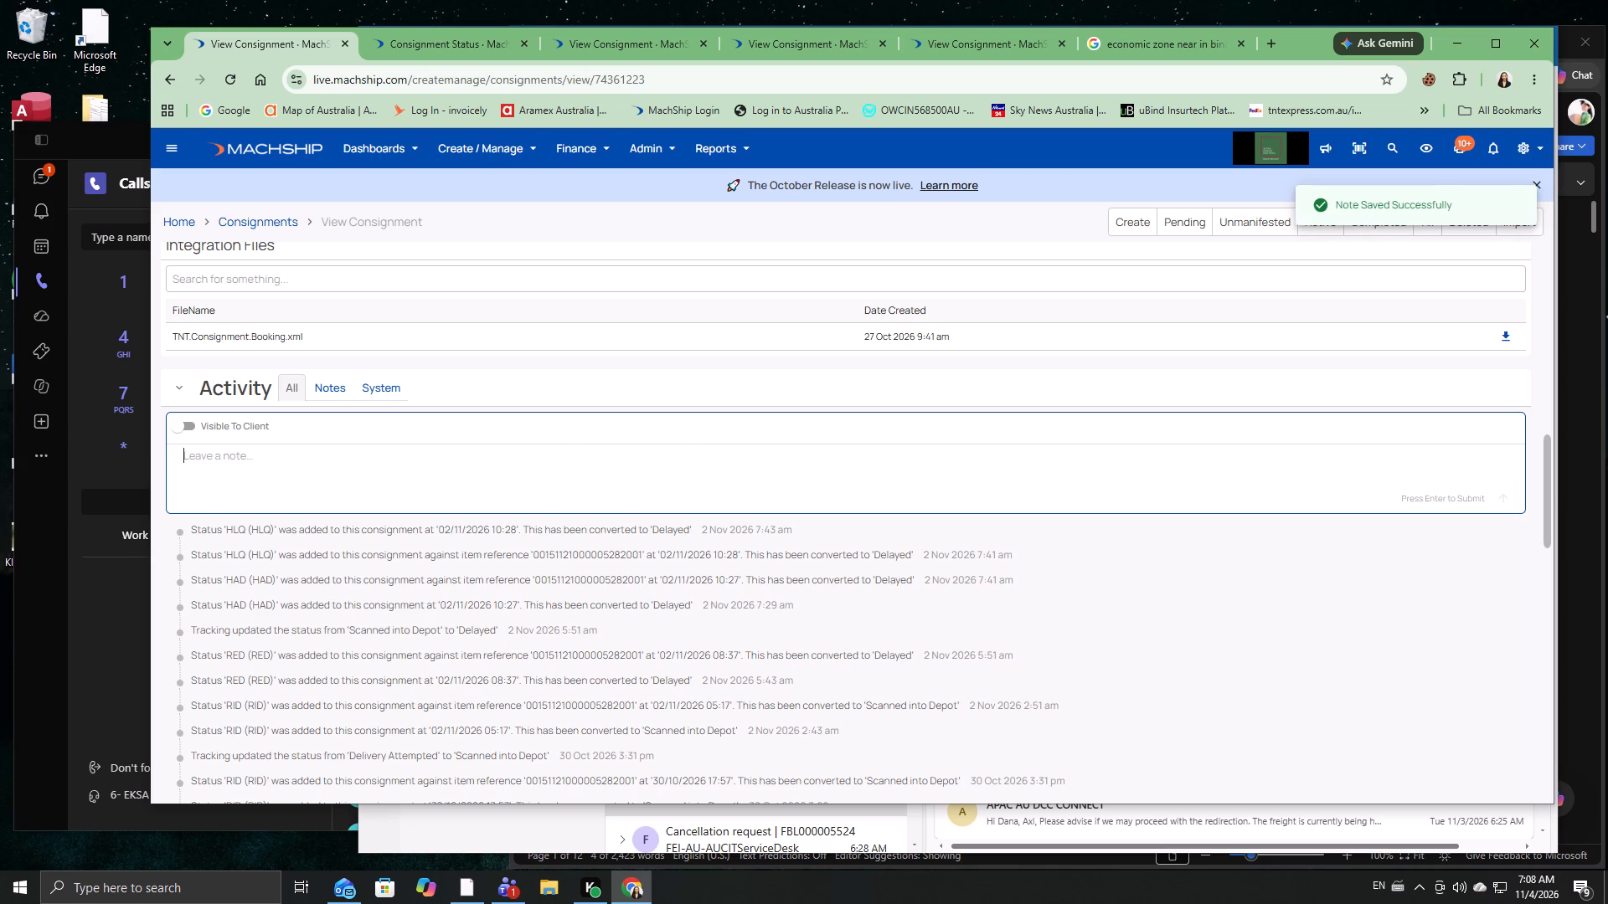
Open the Consignment Status dashboard and filter its Active Consignments list to the unmanifested ones.
{"action": "left_click", "coordinate": [255, 59]}
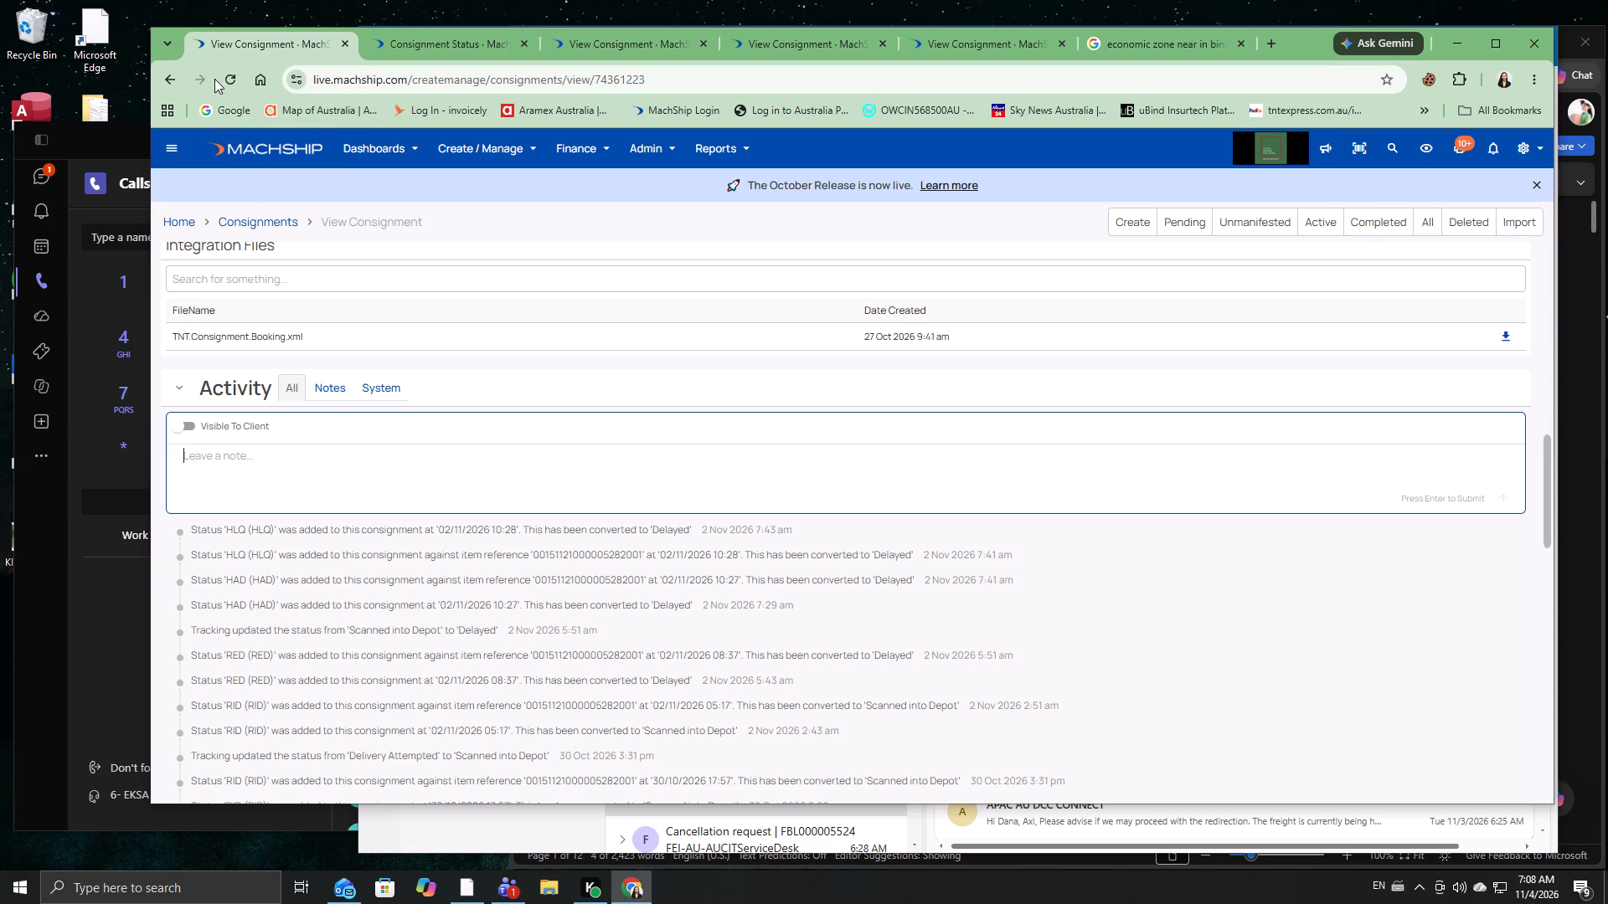
{"action": "left_click", "coordinate": [278, 151]}
{"action": "left_click", "coordinate": [186, 154]}
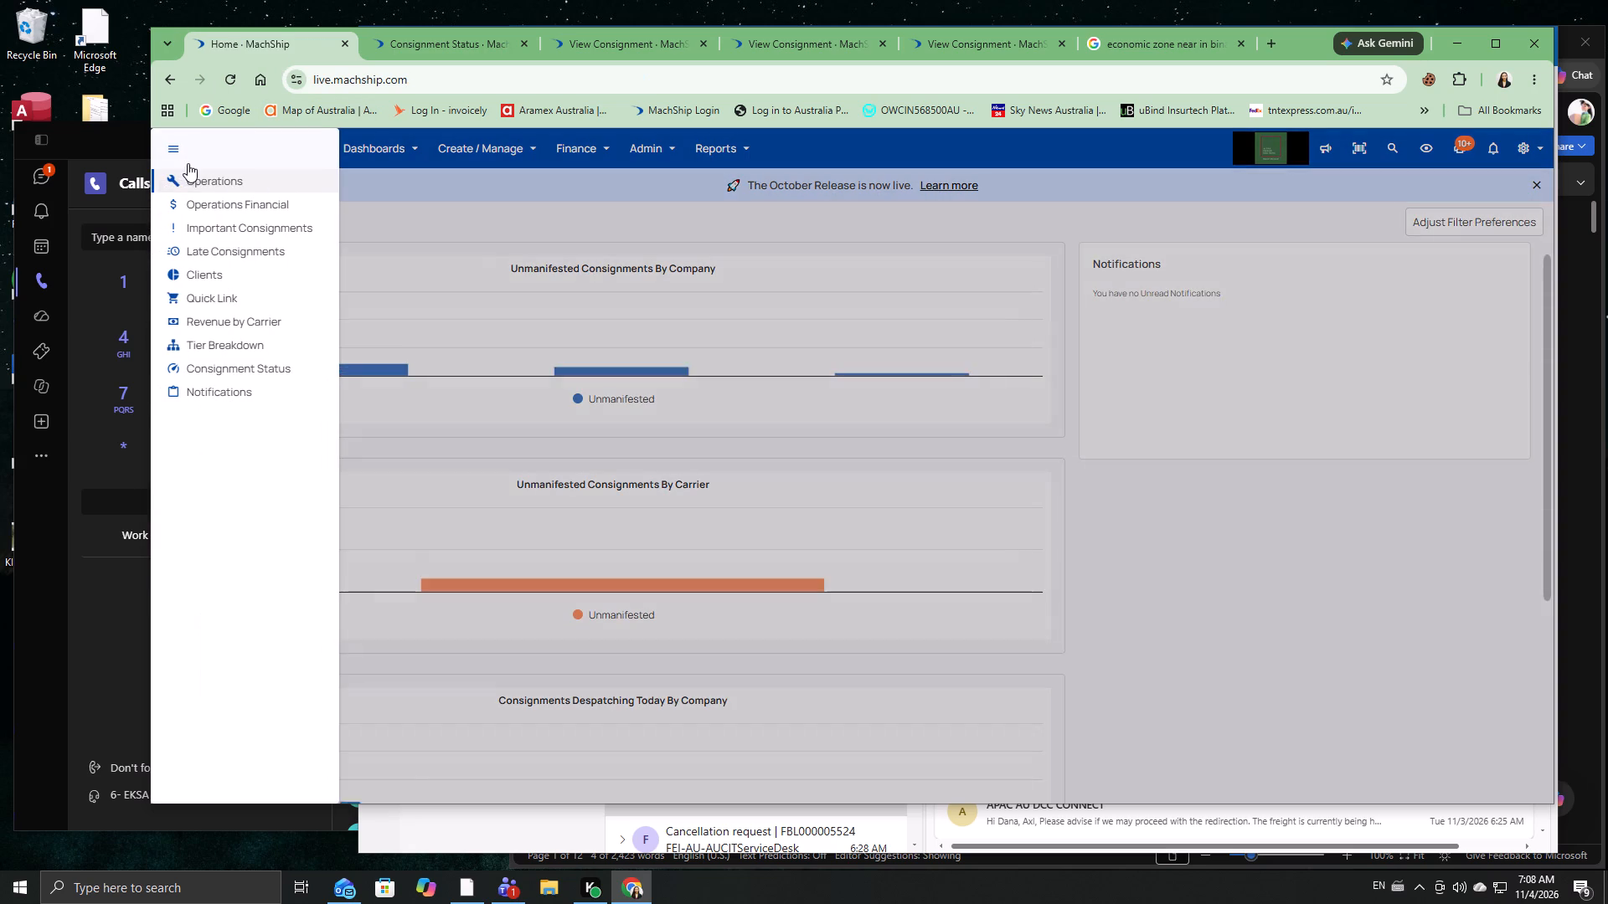
{"action": "left_click", "coordinate": [232, 365]}
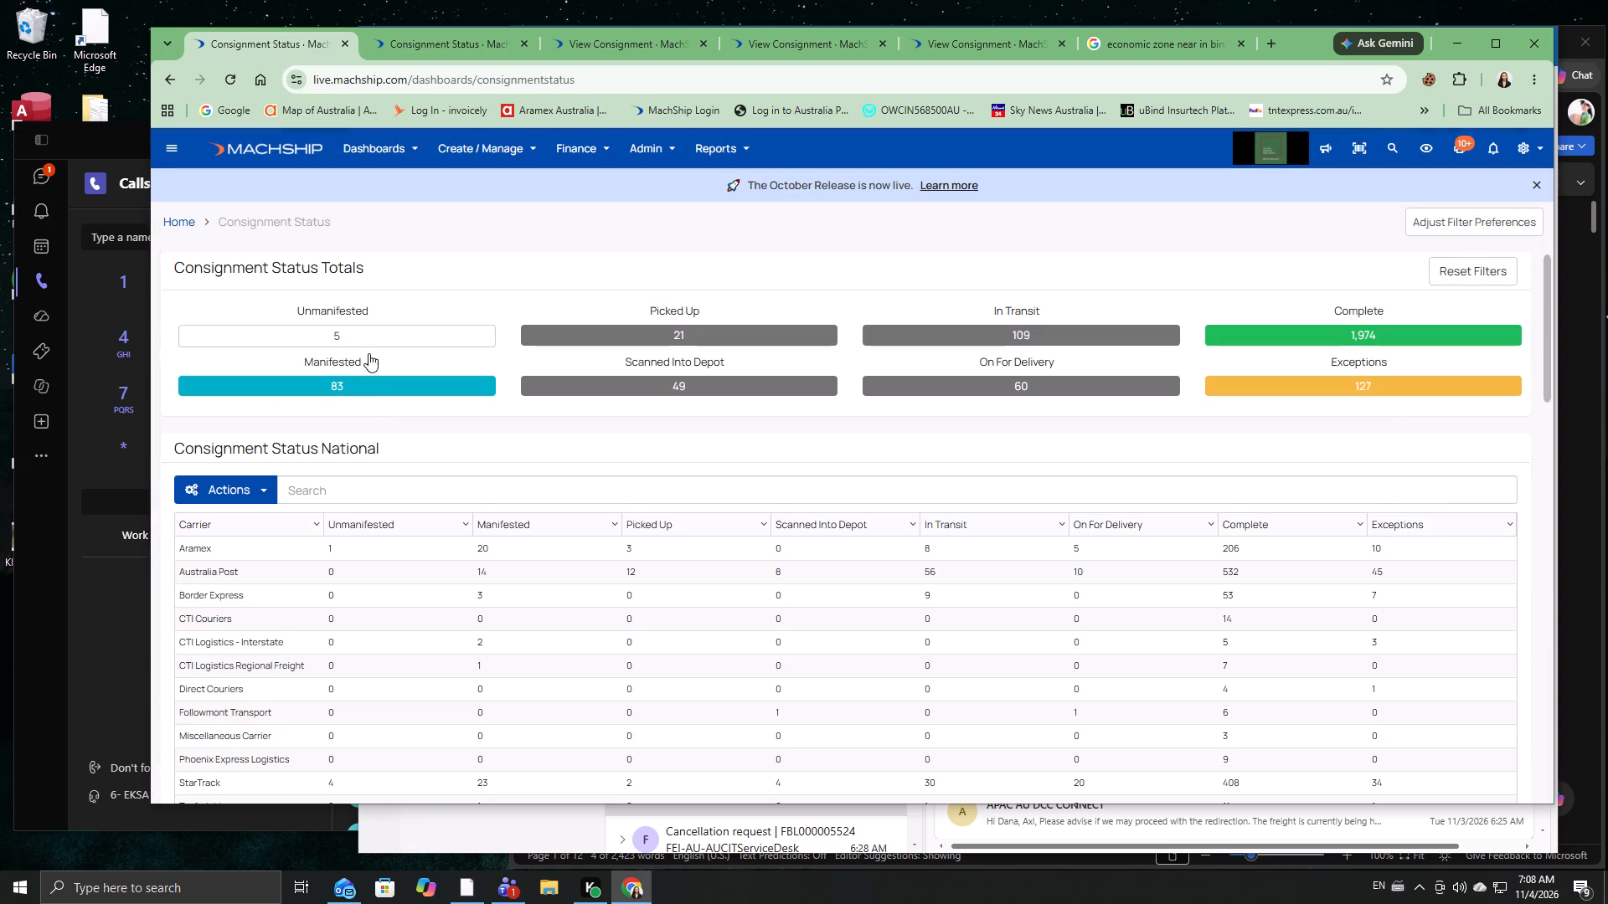
{"action": "left_click", "coordinate": [359, 335]}
{"action": "left_click", "coordinate": [359, 335]}
{"action": "scroll", "coordinate": [485, 494], "scroll_direction": "down", "scroll_amount": 13}
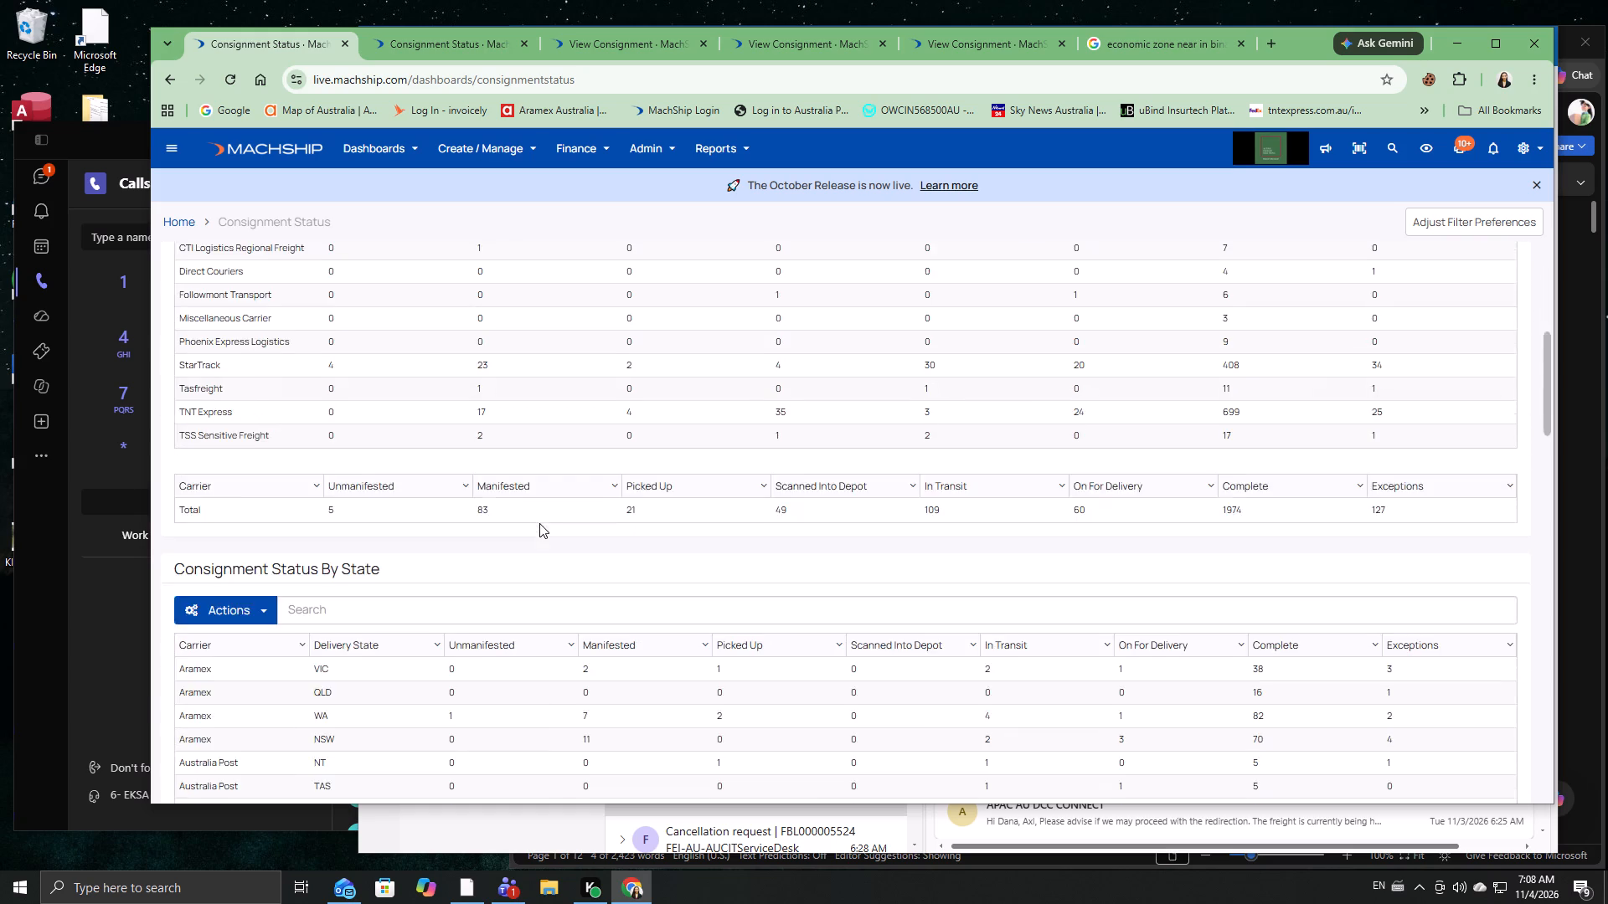
{"action": "scroll", "coordinate": [539, 523], "scroll_direction": "down", "scroll_amount": 20}
{"action": "scroll", "coordinate": [539, 523], "scroll_direction": "down", "scroll_amount": 20}
{"action": "scroll", "coordinate": [539, 523], "scroll_direction": "down", "scroll_amount": 6}
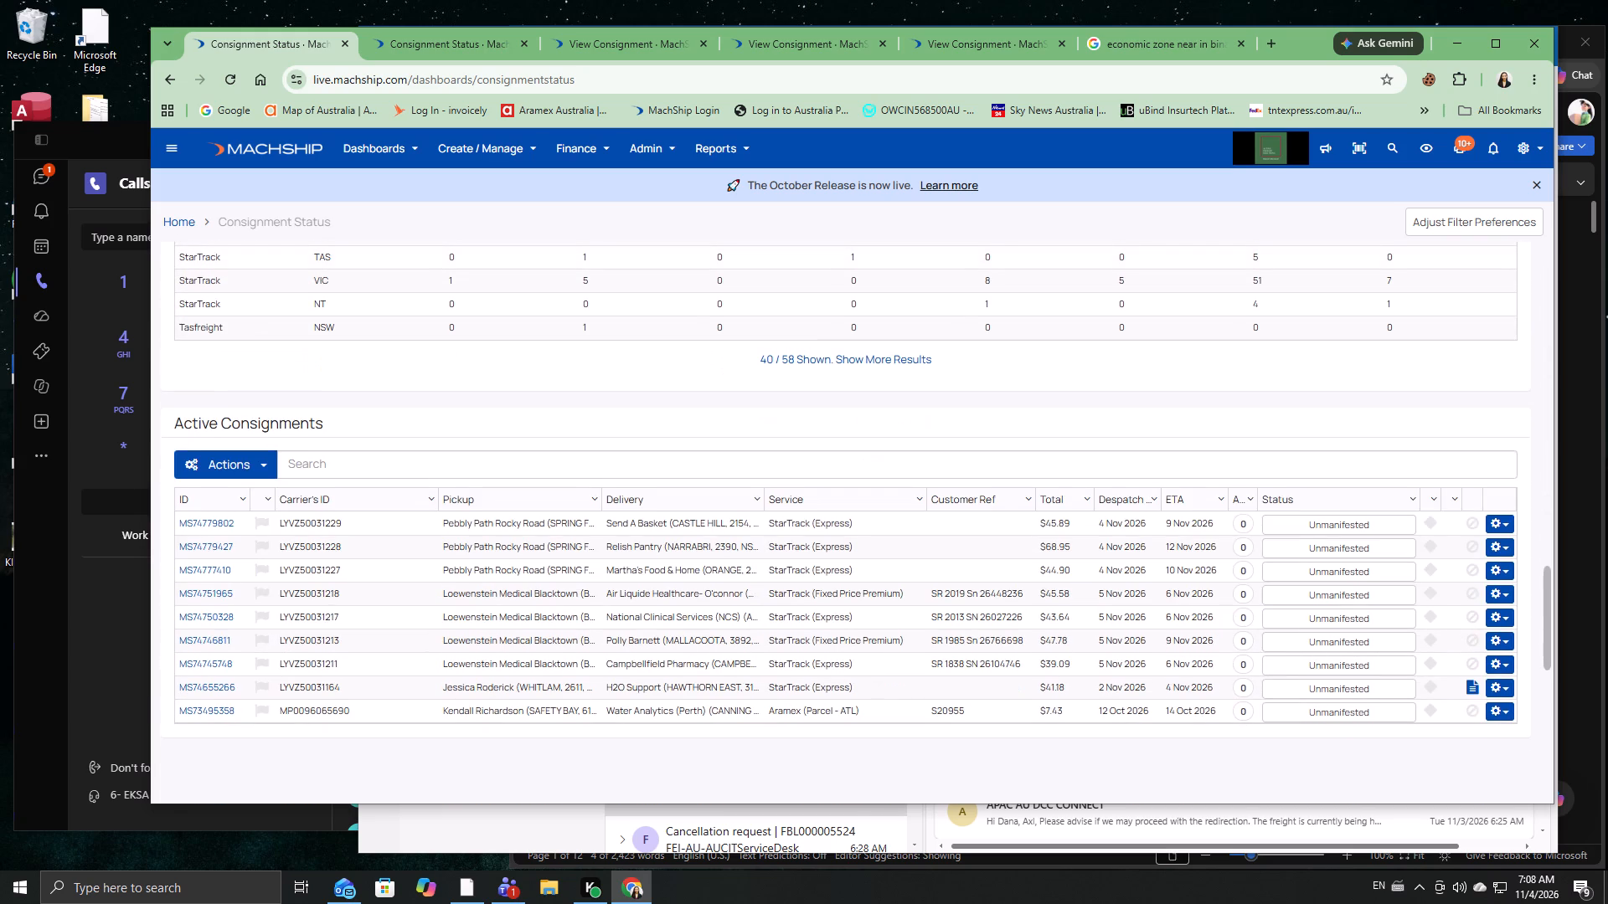
Open the Pebbly Path consignments MS74779802, MS74779427 and MS74777410 in separate new tabs.
{"action": "right_click", "coordinate": [213, 523]}
{"action": "left_click", "coordinate": [334, 542]}
{"action": "right_click", "coordinate": [216, 542]}
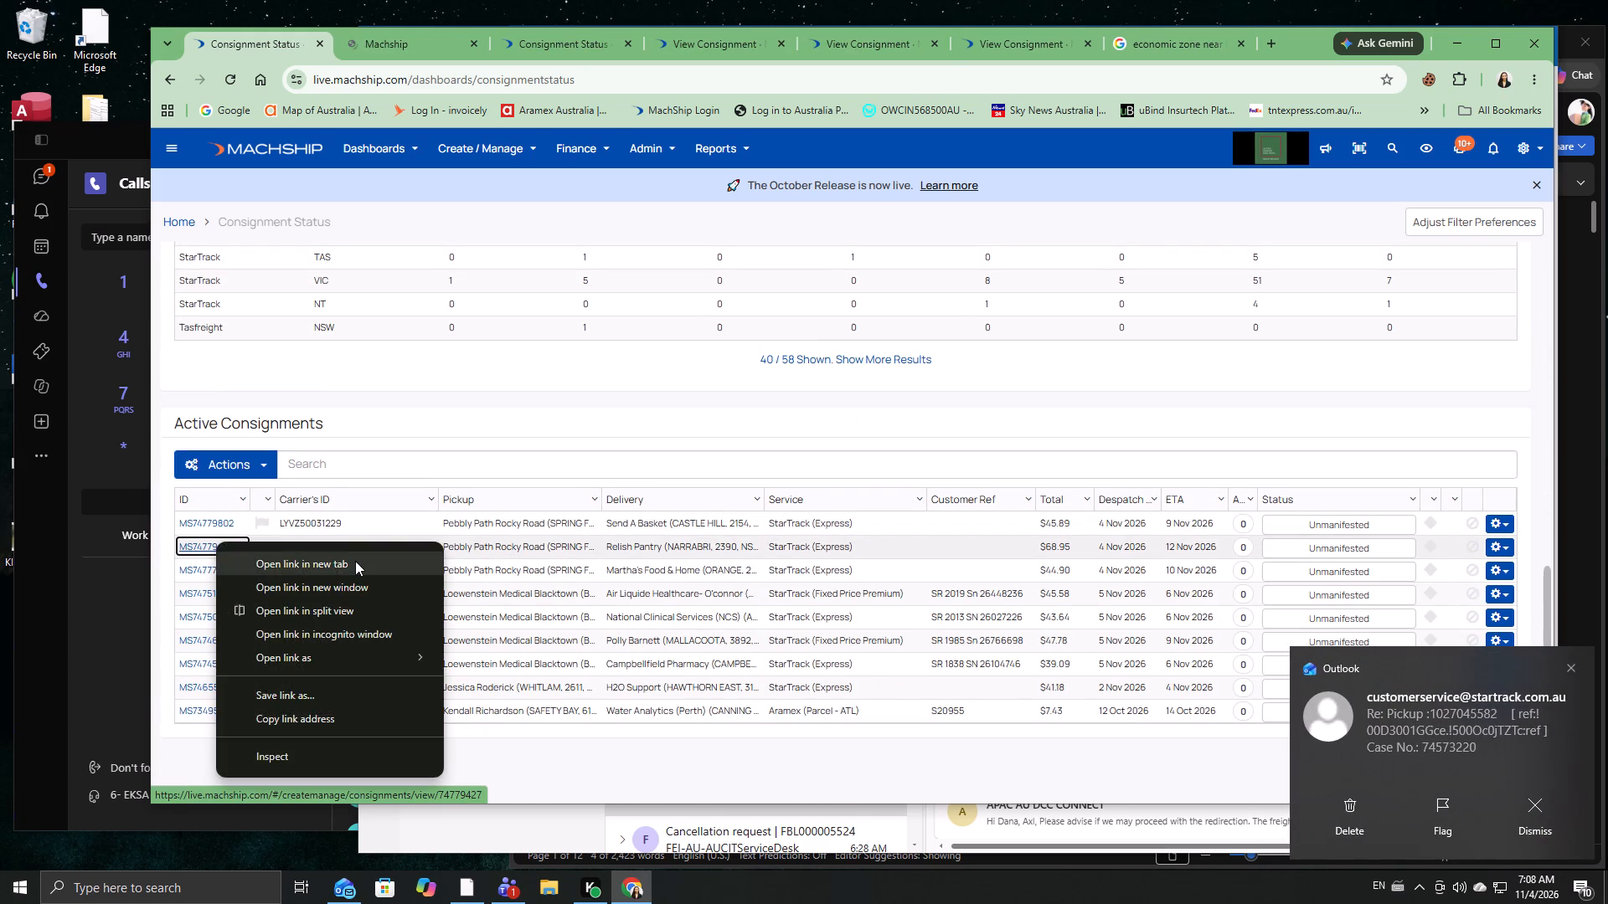
{"action": "left_click", "coordinate": [355, 561]}
{"action": "right_click", "coordinate": [223, 563]}
{"action": "left_click", "coordinate": [345, 579]}
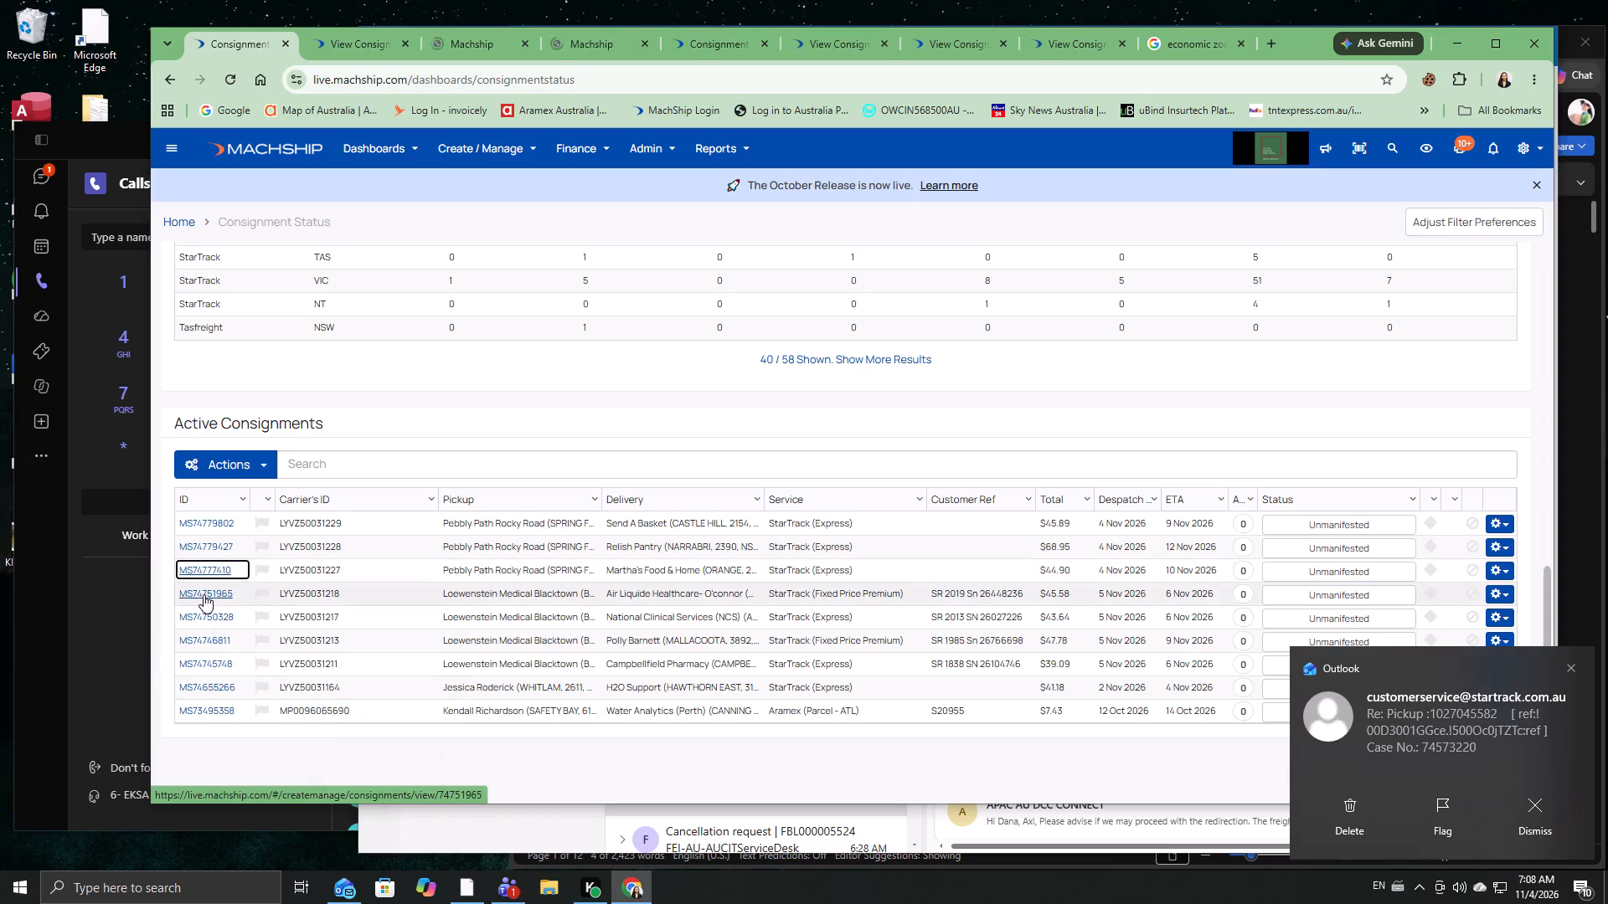
{"action": "right_click", "coordinate": [204, 594]}
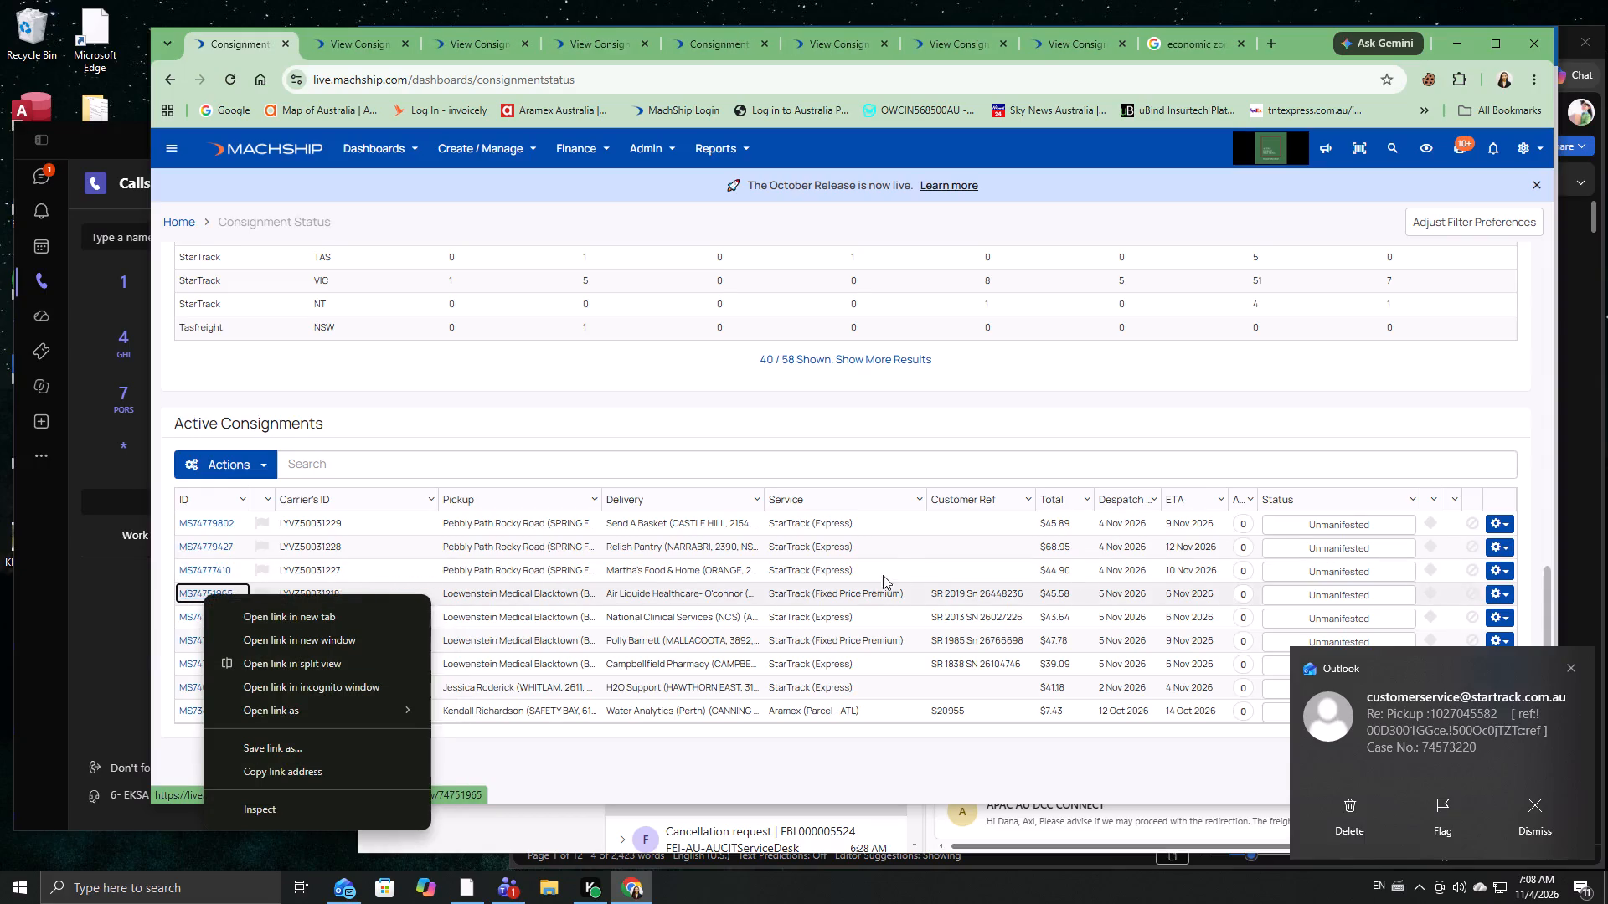
{"action": "left_click", "coordinate": [355, 30]}
{"action": "left_click", "coordinate": [360, 47]}
{"action": "scroll", "coordinate": [411, 451], "scroll_direction": "down", "scroll_amount": 7}
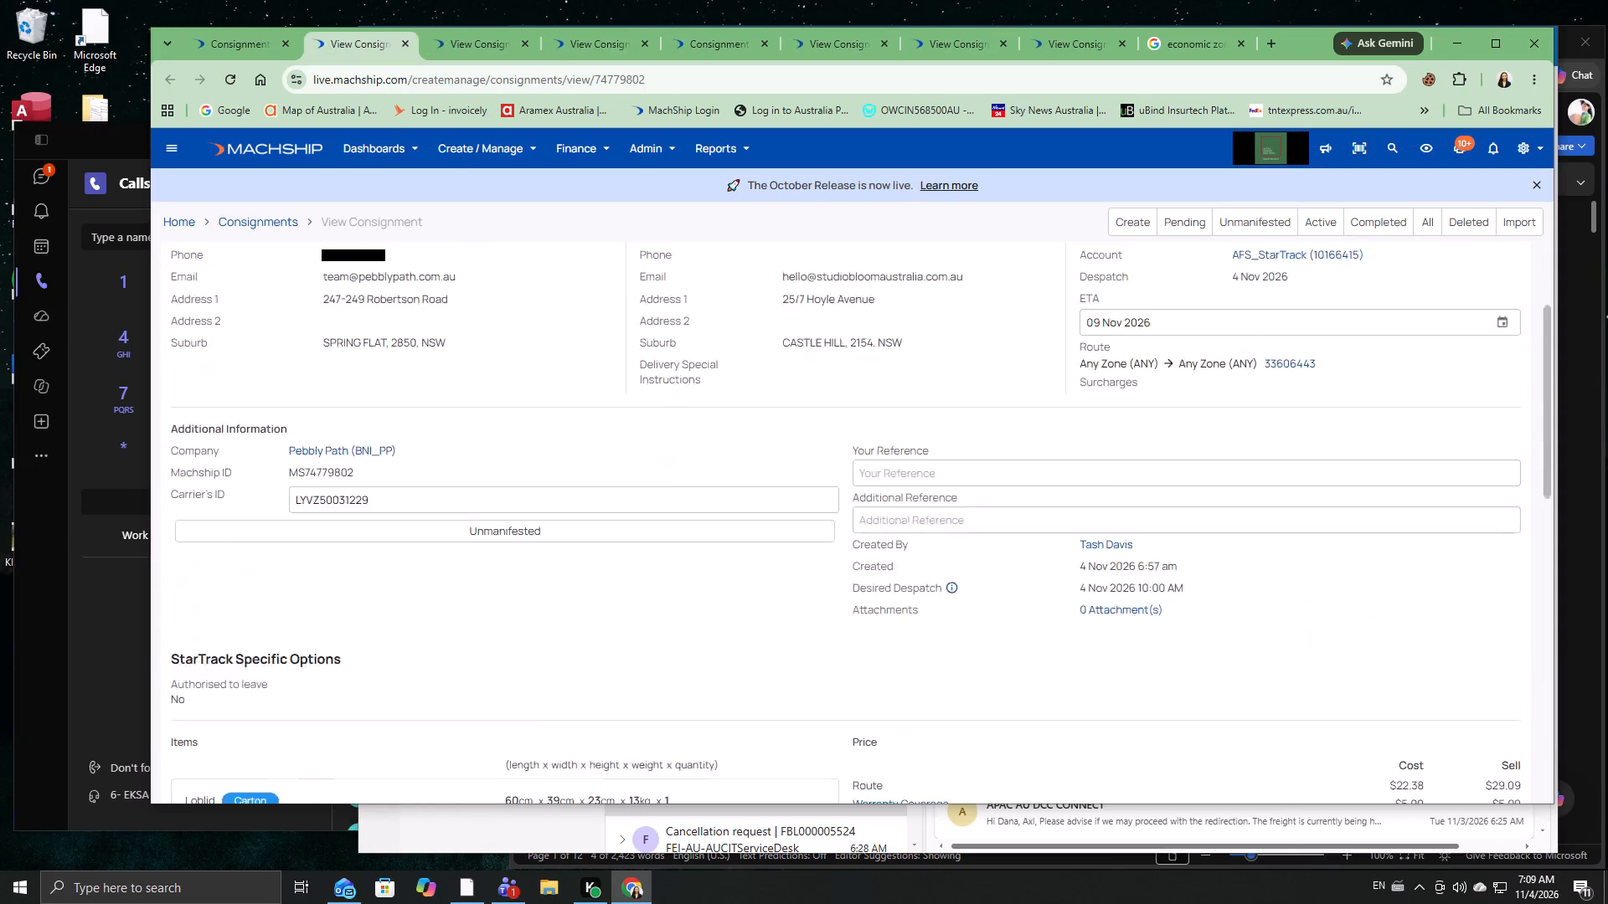
{"action": "scroll", "coordinate": [426, 460], "scroll_direction": "down", "scroll_amount": 20}
{"action": "scroll", "coordinate": [426, 460], "scroll_direction": "down", "scroll_amount": 1}
{"action": "left_click", "coordinate": [200, 371]}
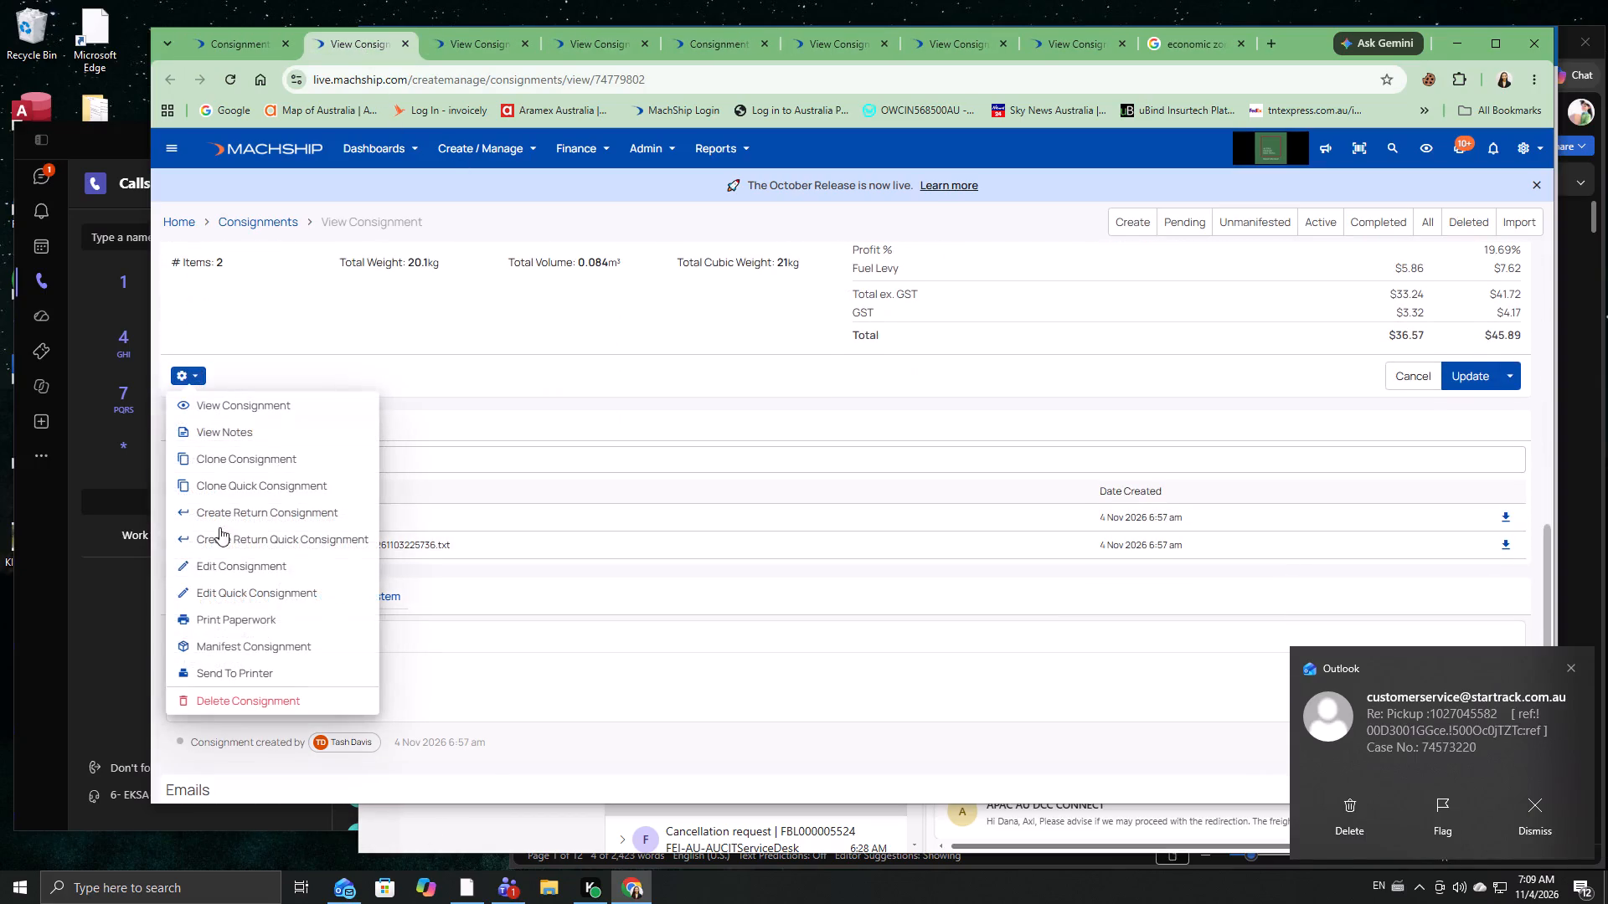
{"action": "left_click", "coordinate": [268, 649]}
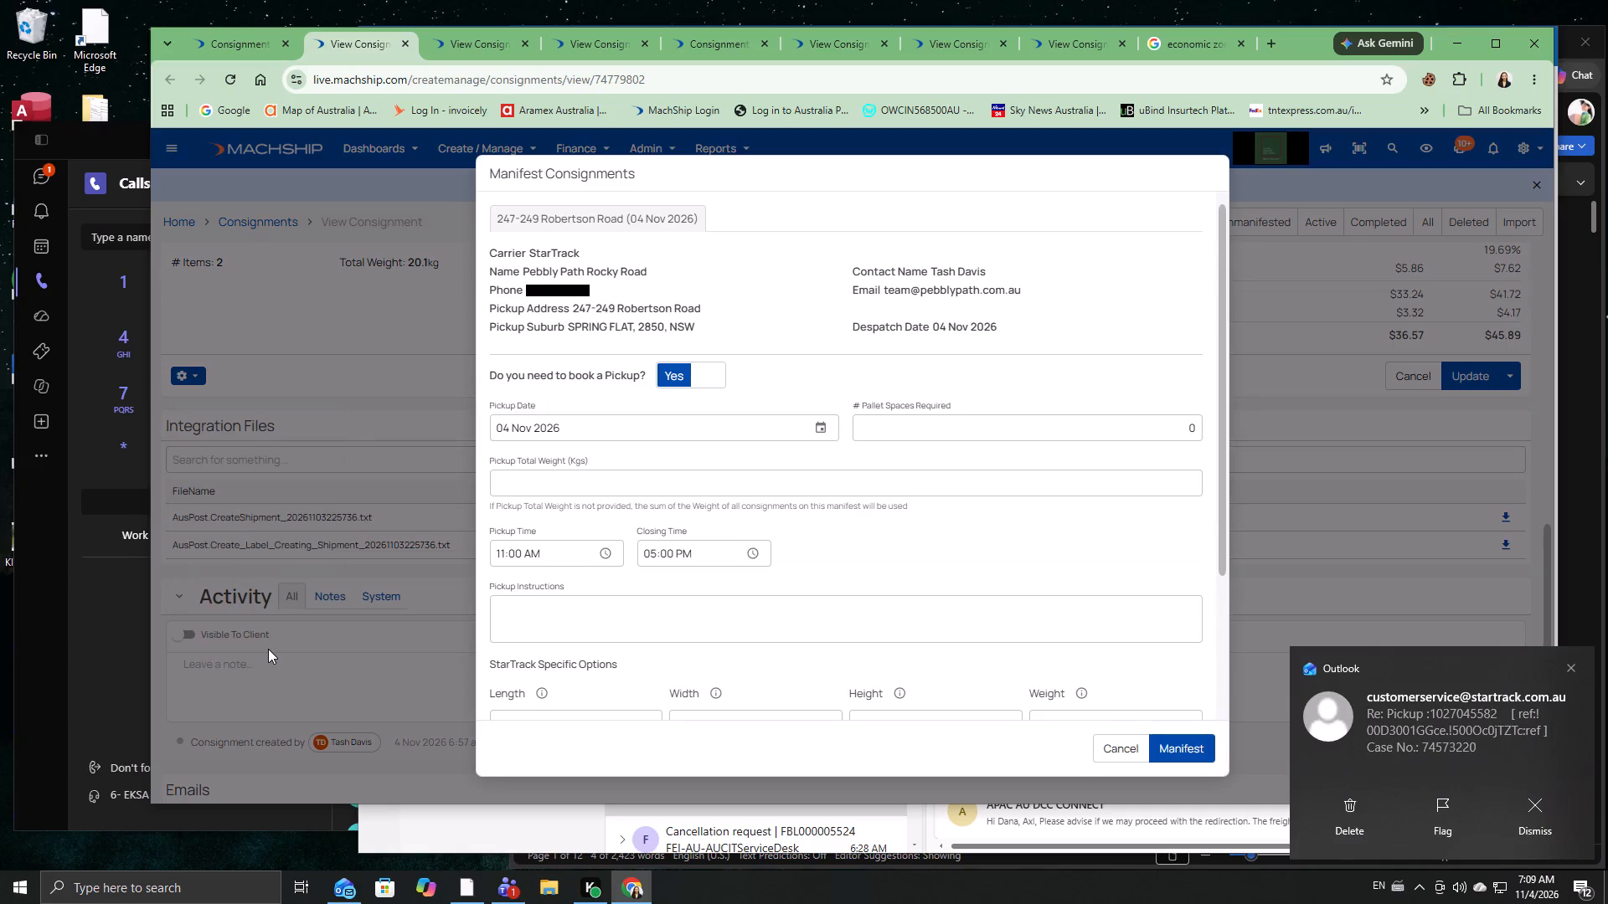
{"action": "left_click", "coordinate": [1188, 754]}
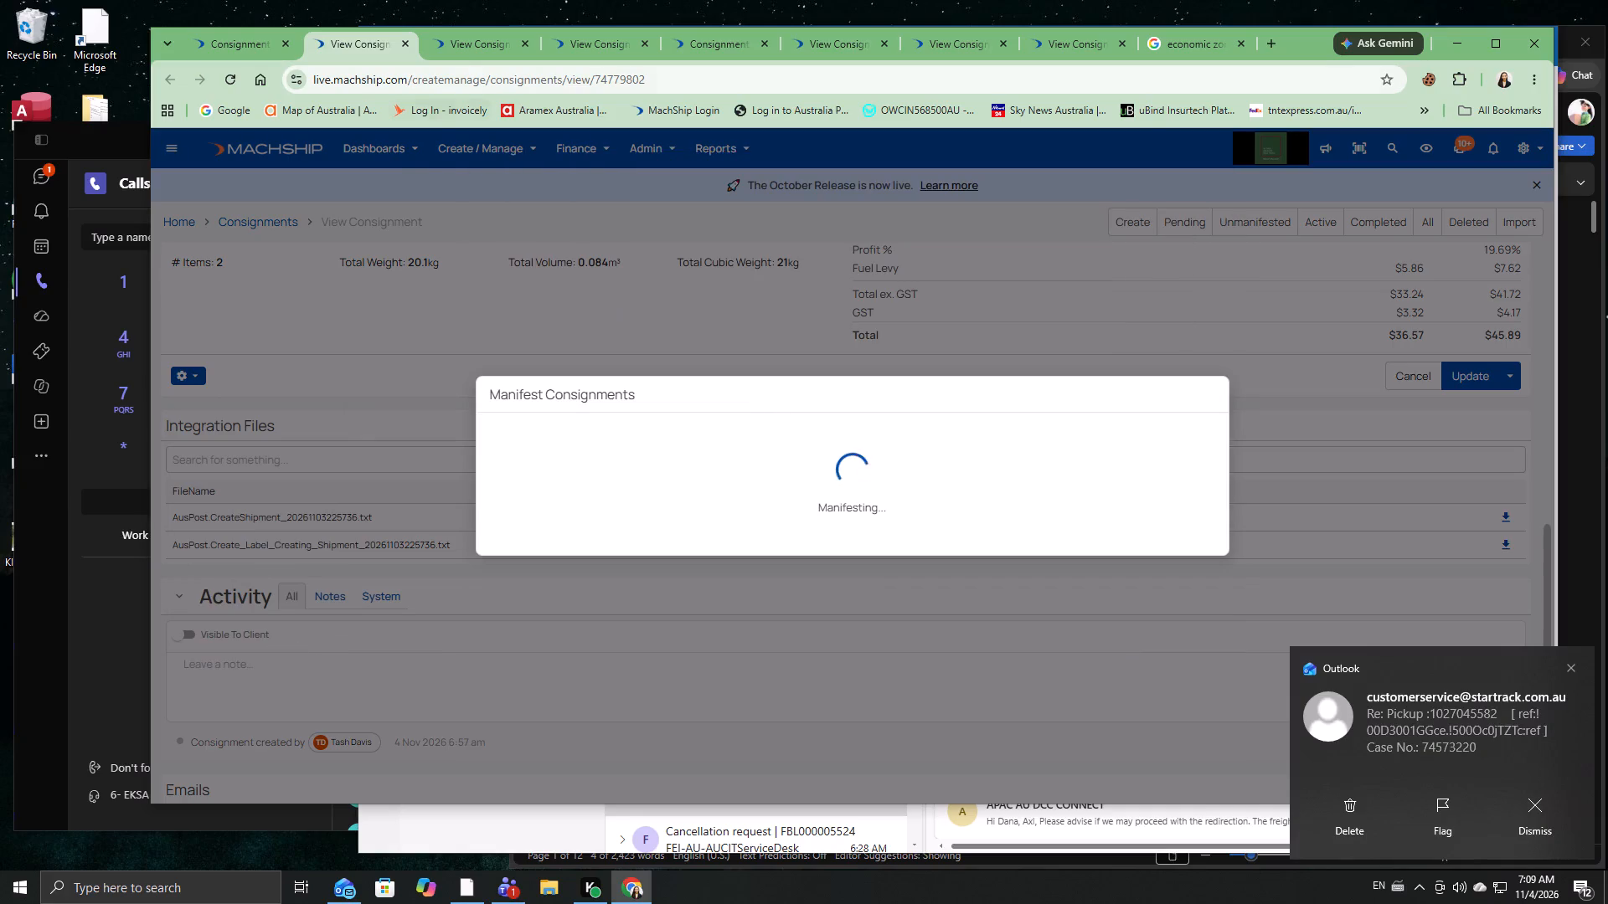
{"action": "left_click", "coordinate": [467, 60]}
{"action": "scroll", "coordinate": [255, 593], "scroll_direction": "down", "scroll_amount": 20}
{"action": "scroll", "coordinate": [255, 593], "scroll_direction": "down", "scroll_amount": 6}
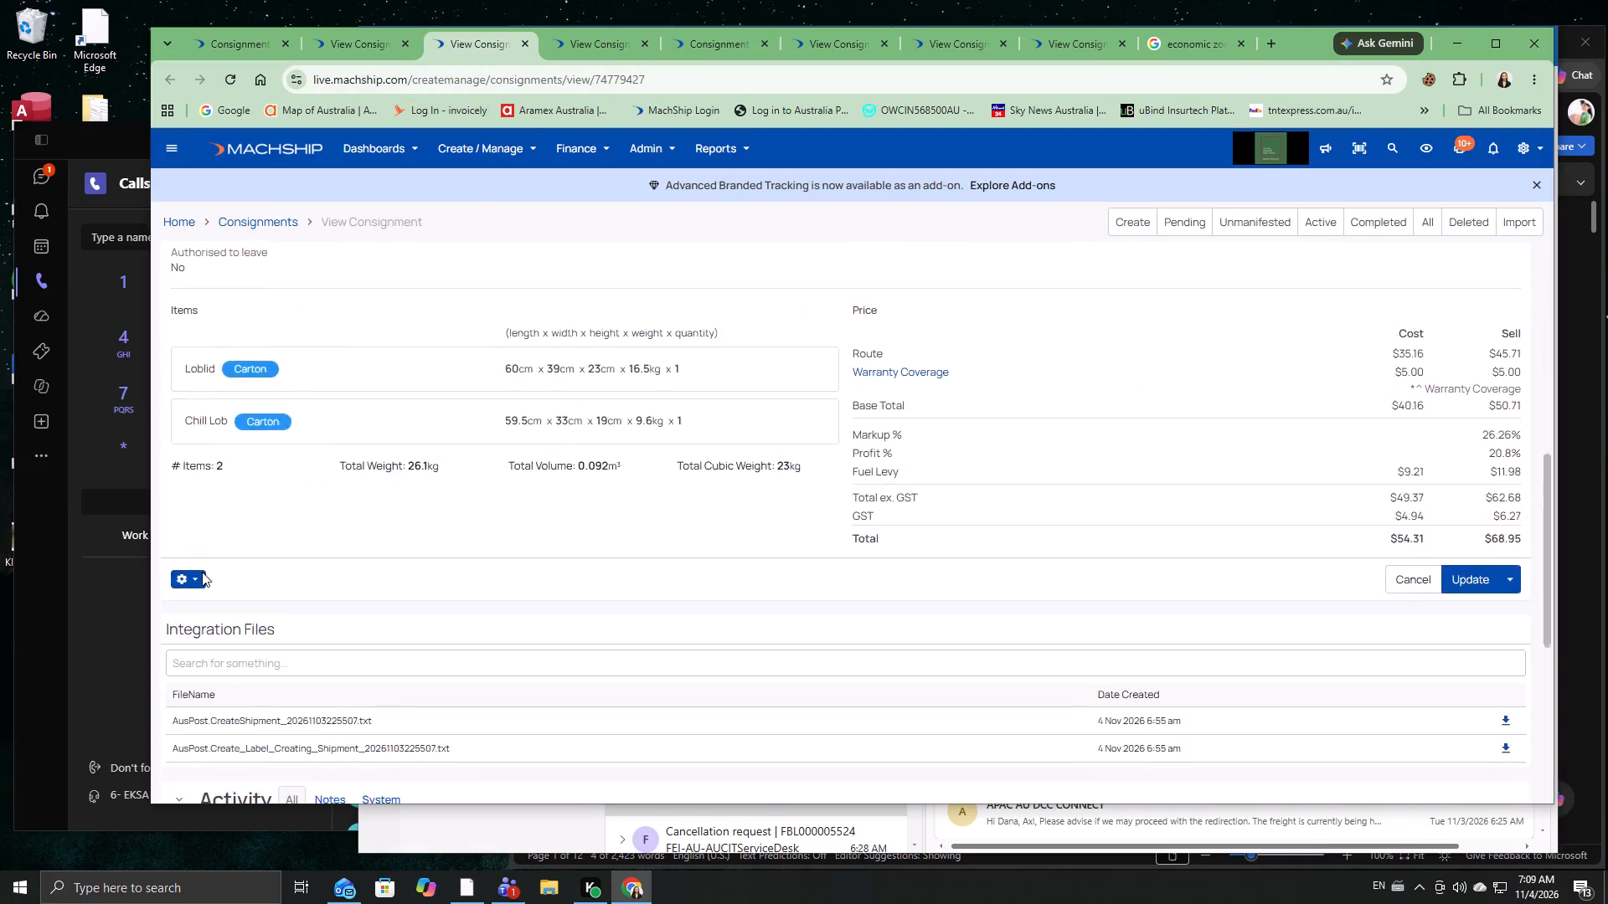
{"action": "left_click", "coordinate": [201, 424]}
{"action": "left_click", "coordinate": [298, 686]}
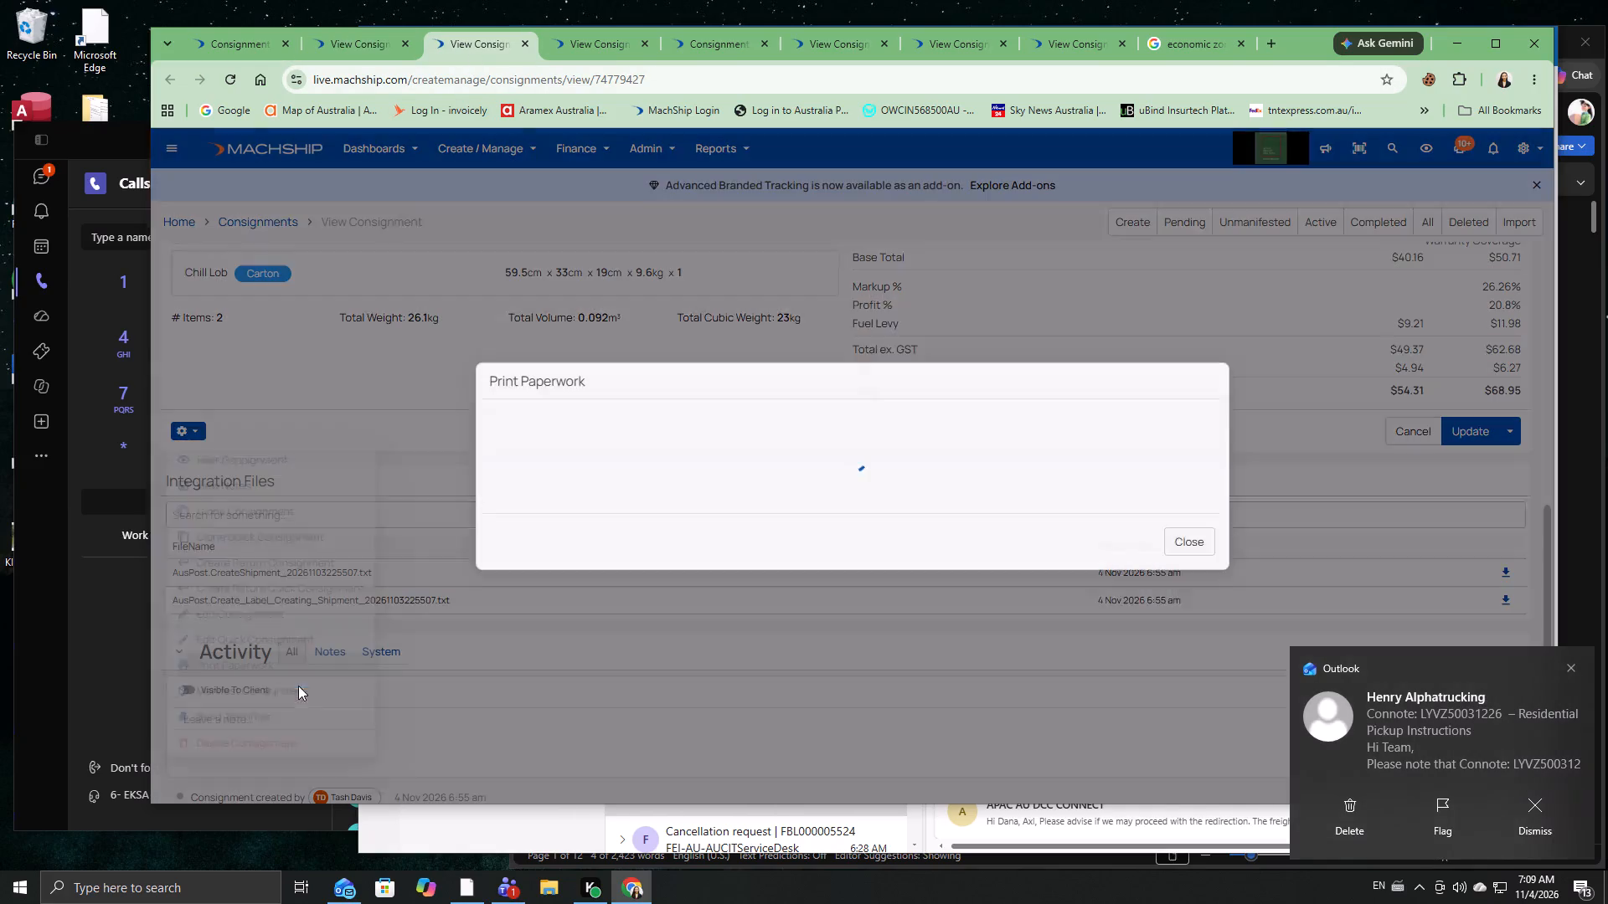
{"action": "left_click", "coordinate": [1194, 601]}
{"action": "left_click", "coordinate": [198, 429]}
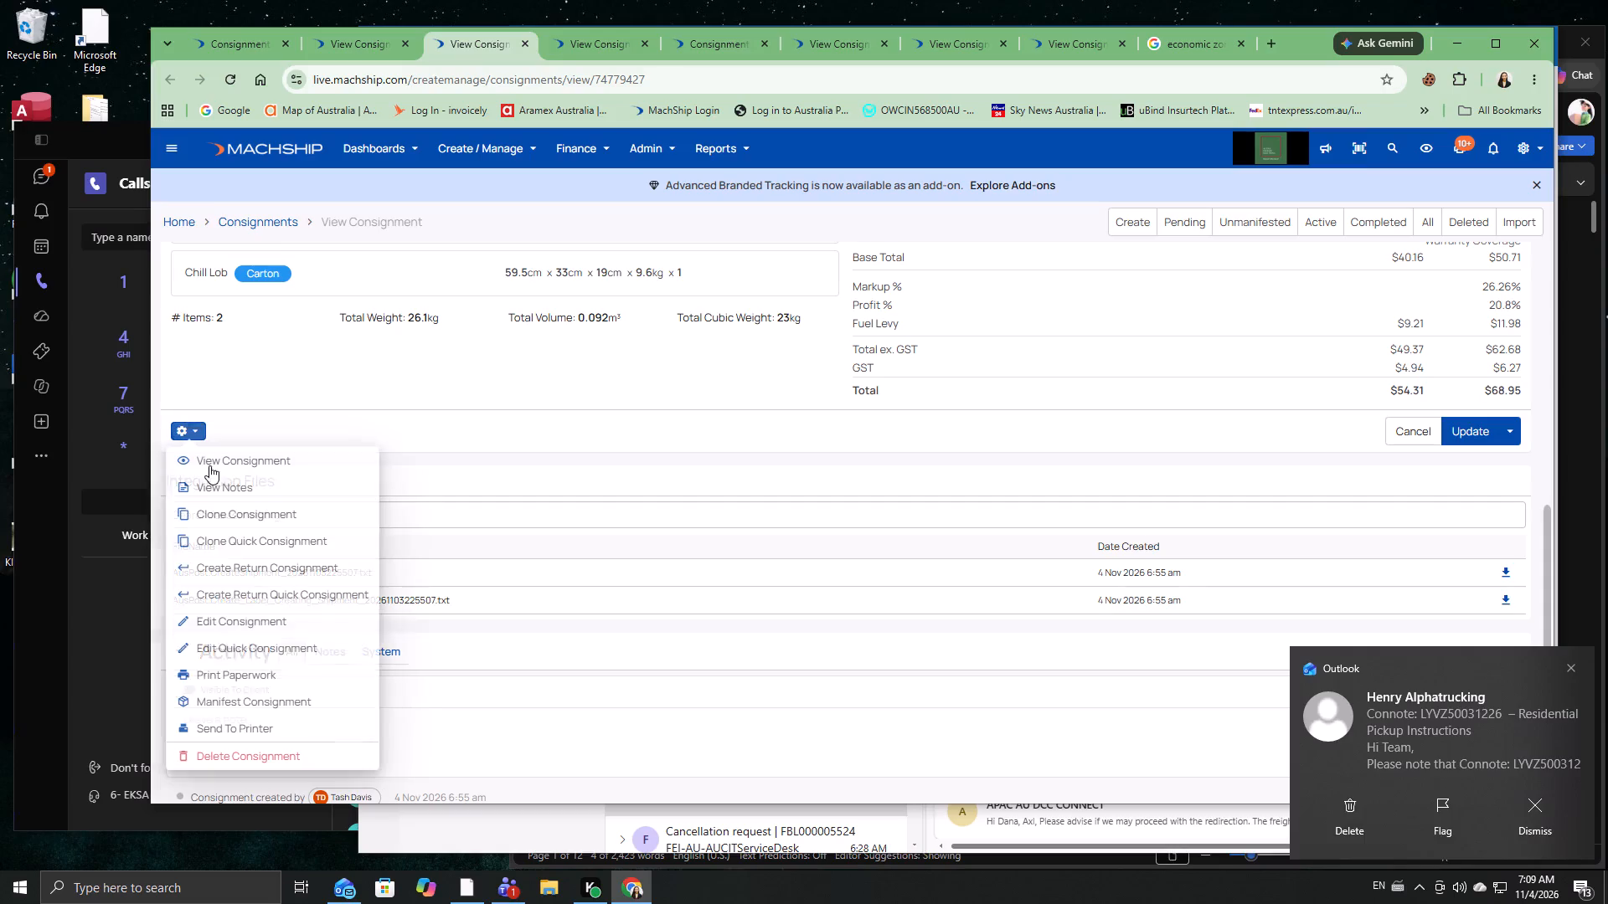
{"action": "left_click", "coordinate": [279, 696]}
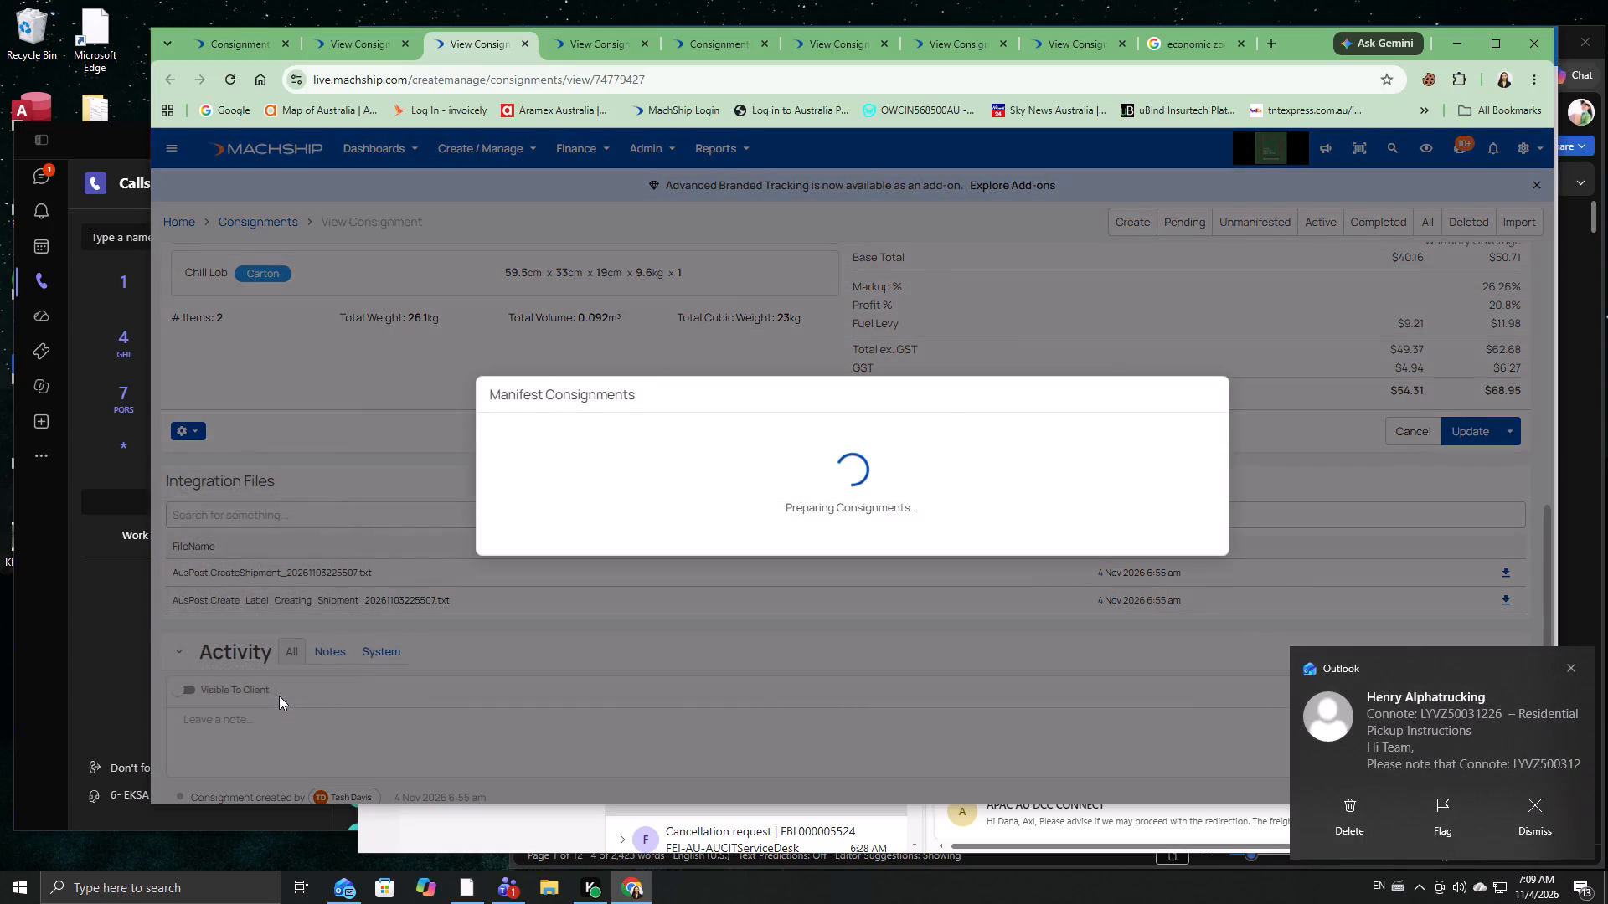
{"action": "left_click", "coordinate": [1178, 742]}
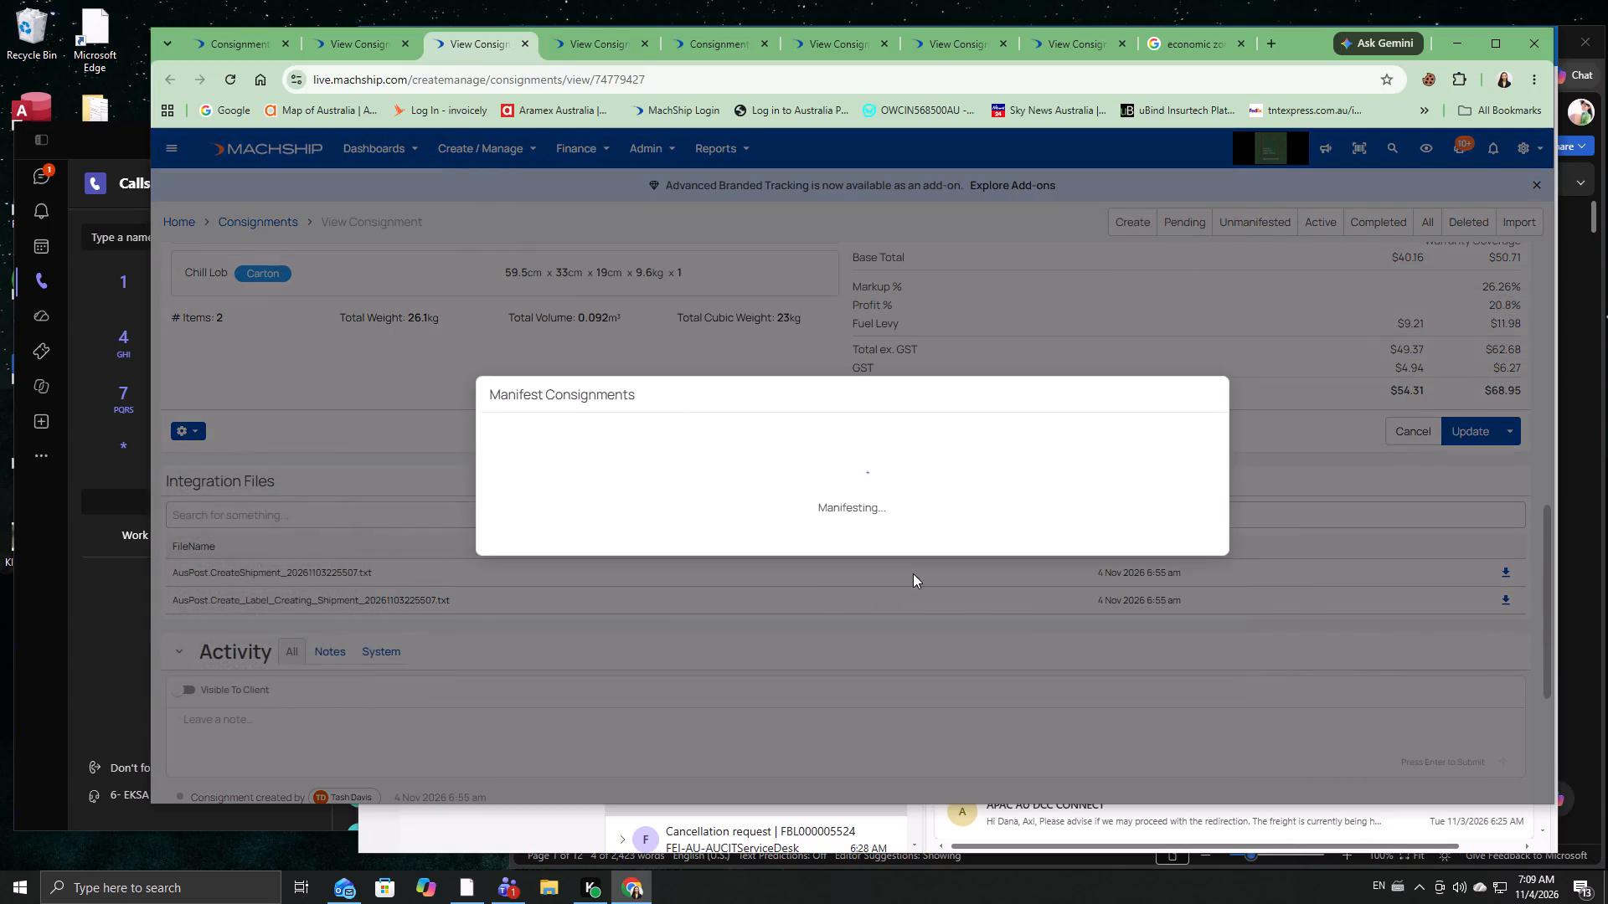
{"action": "left_click", "coordinate": [616, 39]}
{"action": "scroll", "coordinate": [539, 577], "scroll_direction": "down", "scroll_amount": 12}
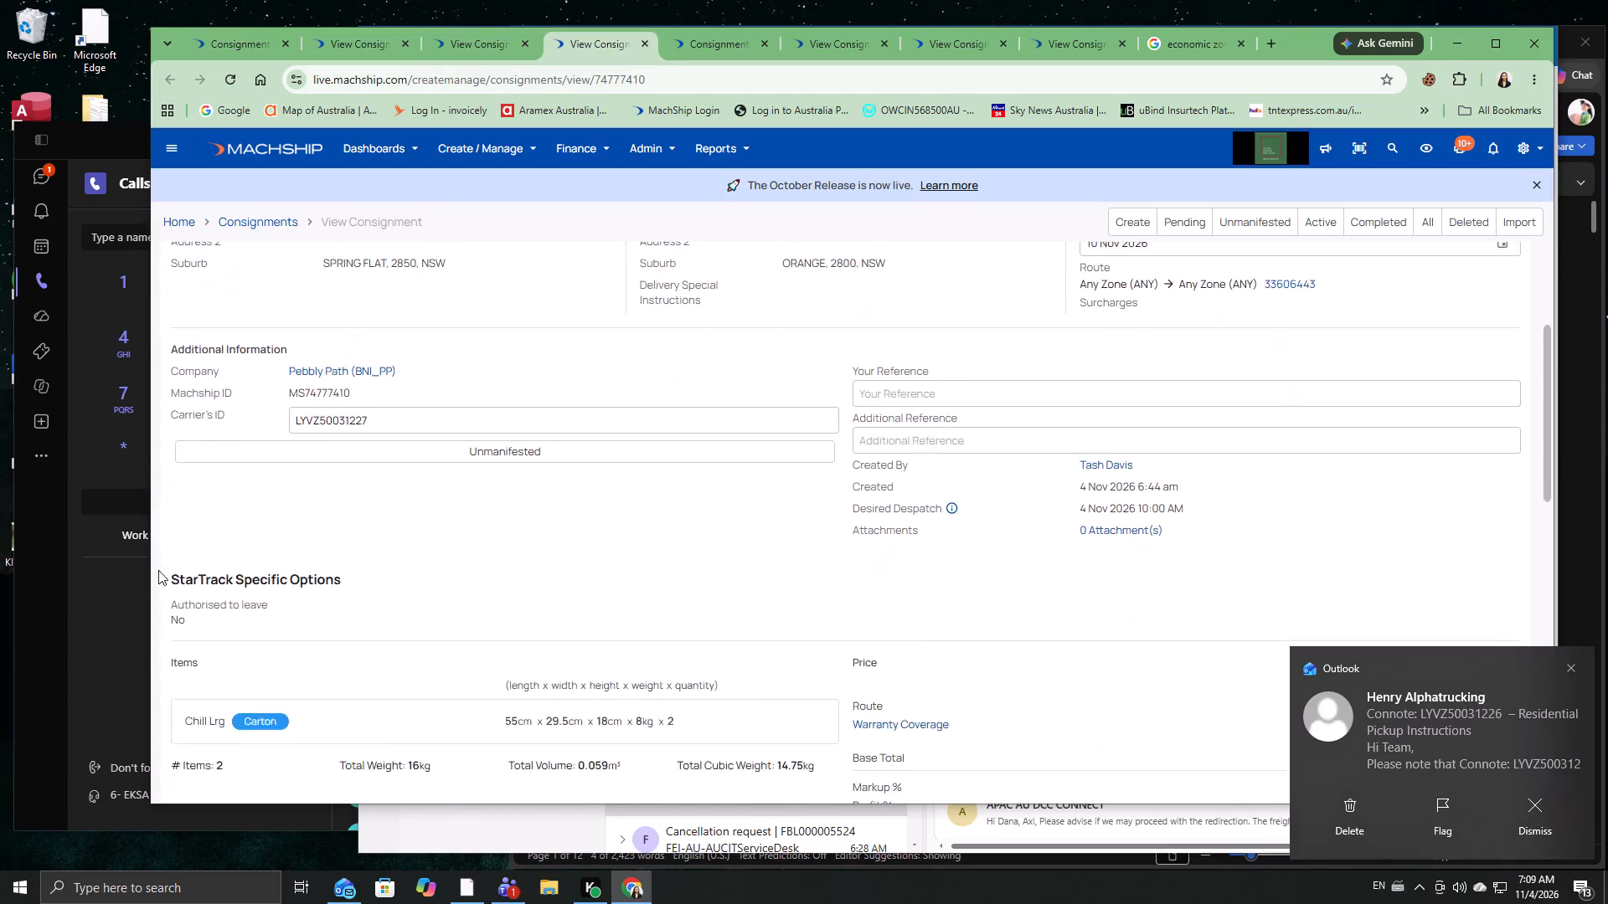
{"action": "scroll", "coordinate": [158, 570], "scroll_direction": "down", "scroll_amount": 9}
{"action": "left_click", "coordinate": [201, 566]}
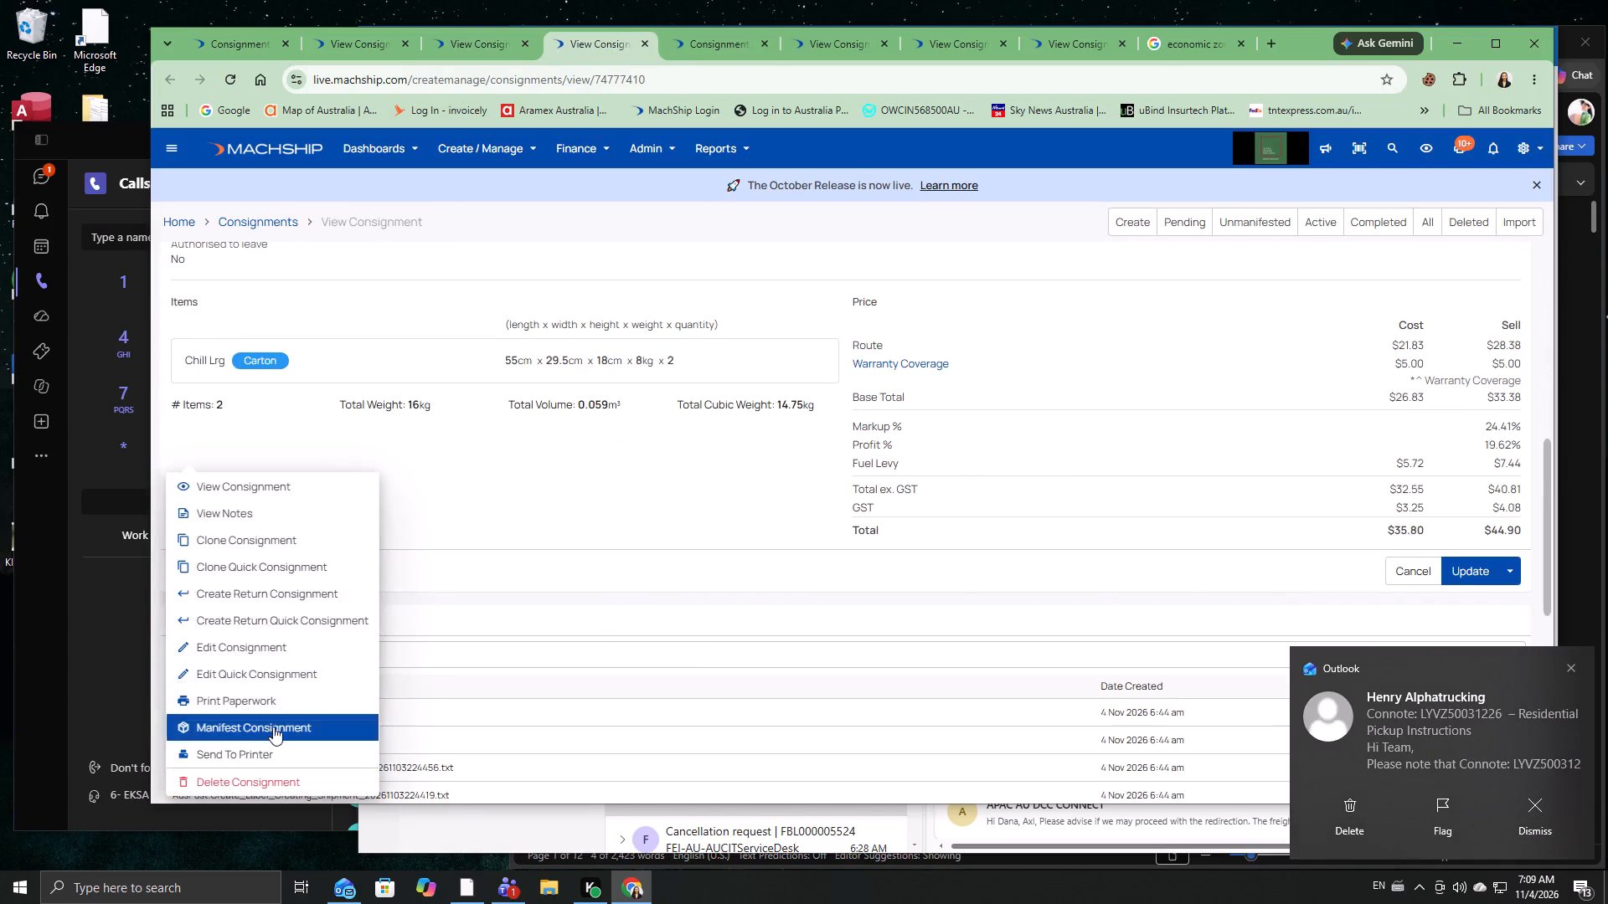
{"action": "left_click", "coordinate": [273, 727]}
{"action": "left_click", "coordinate": [1200, 749]}
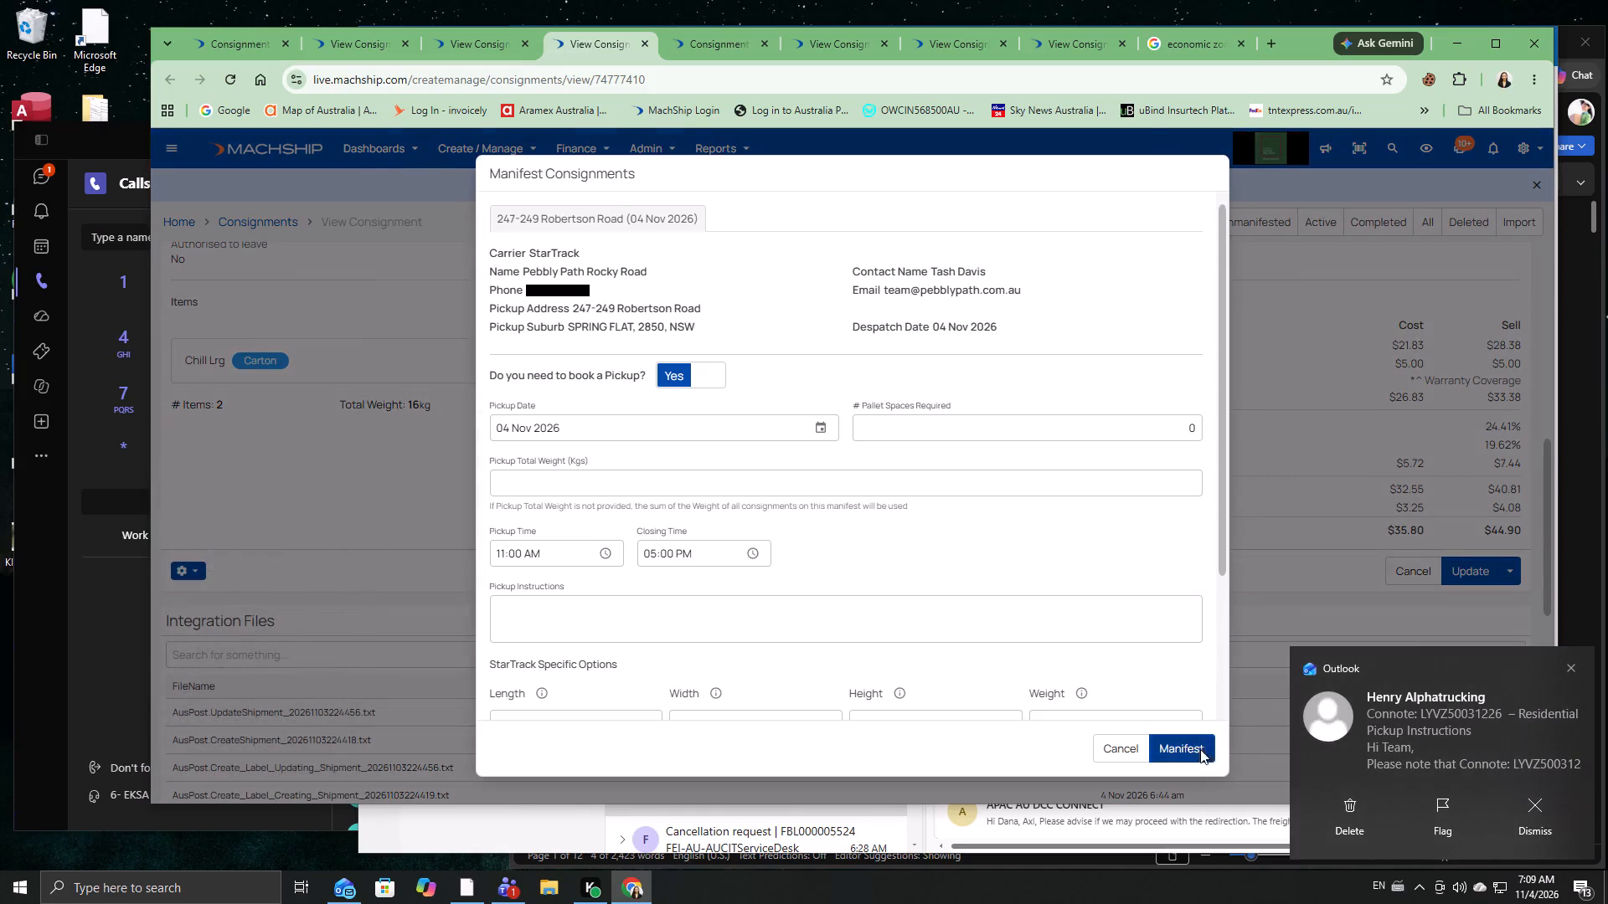
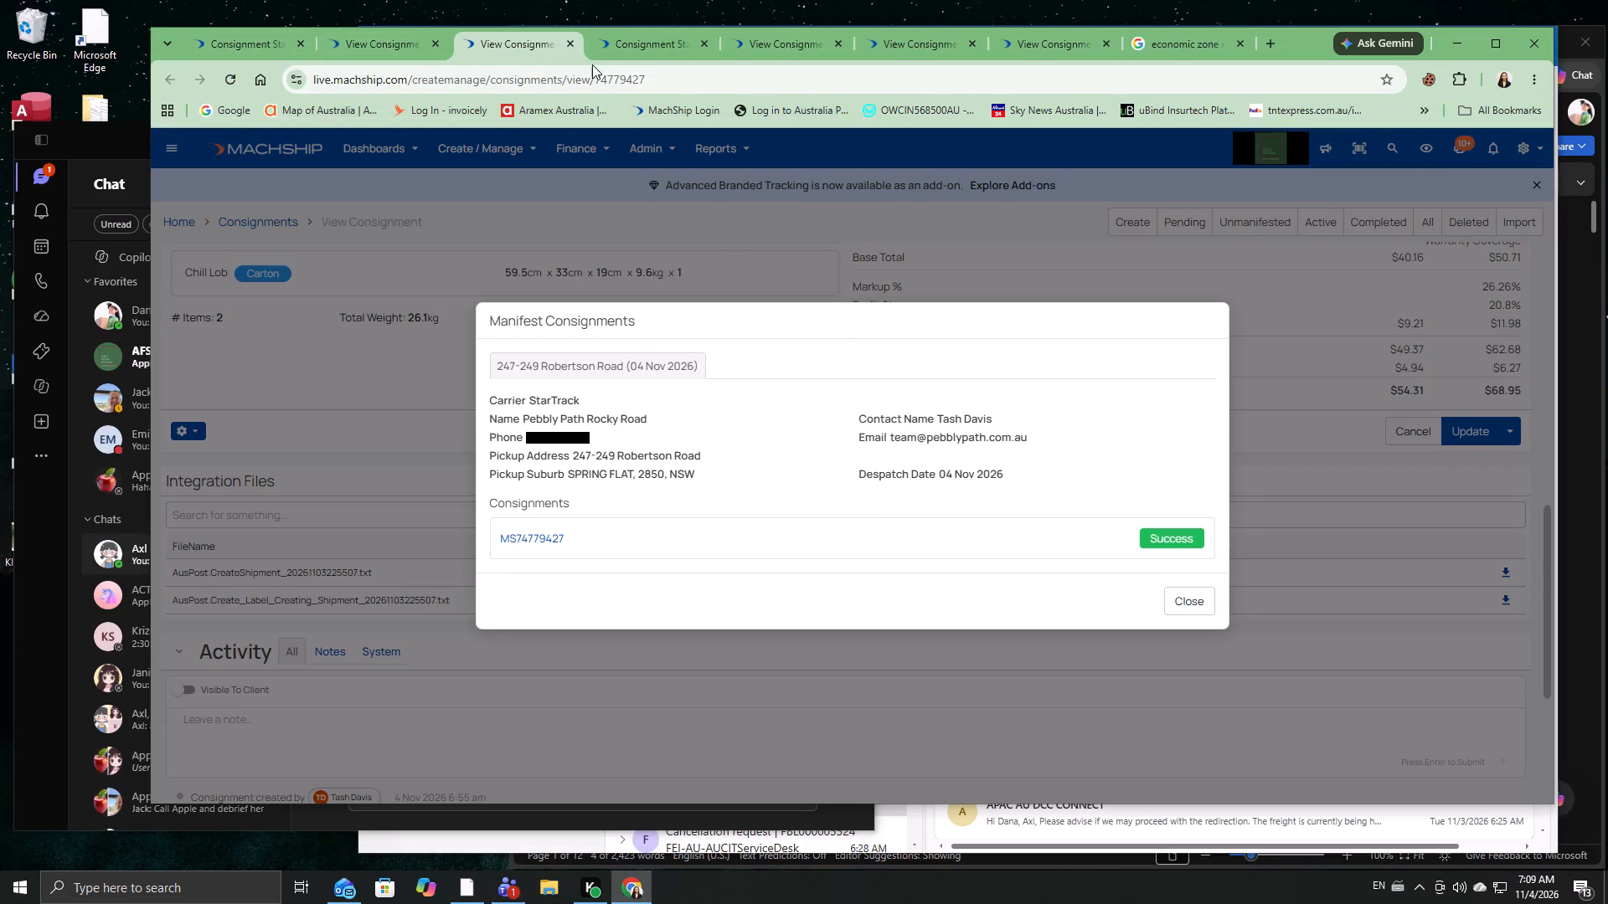
{"action": "left_click", "coordinate": [399, 47]}
{"action": "double_click", "coordinate": [440, 44]}
Go to the MachShip home dashboard in the first Consignment Status tab.
{"action": "left_click", "coordinate": [288, 49]}
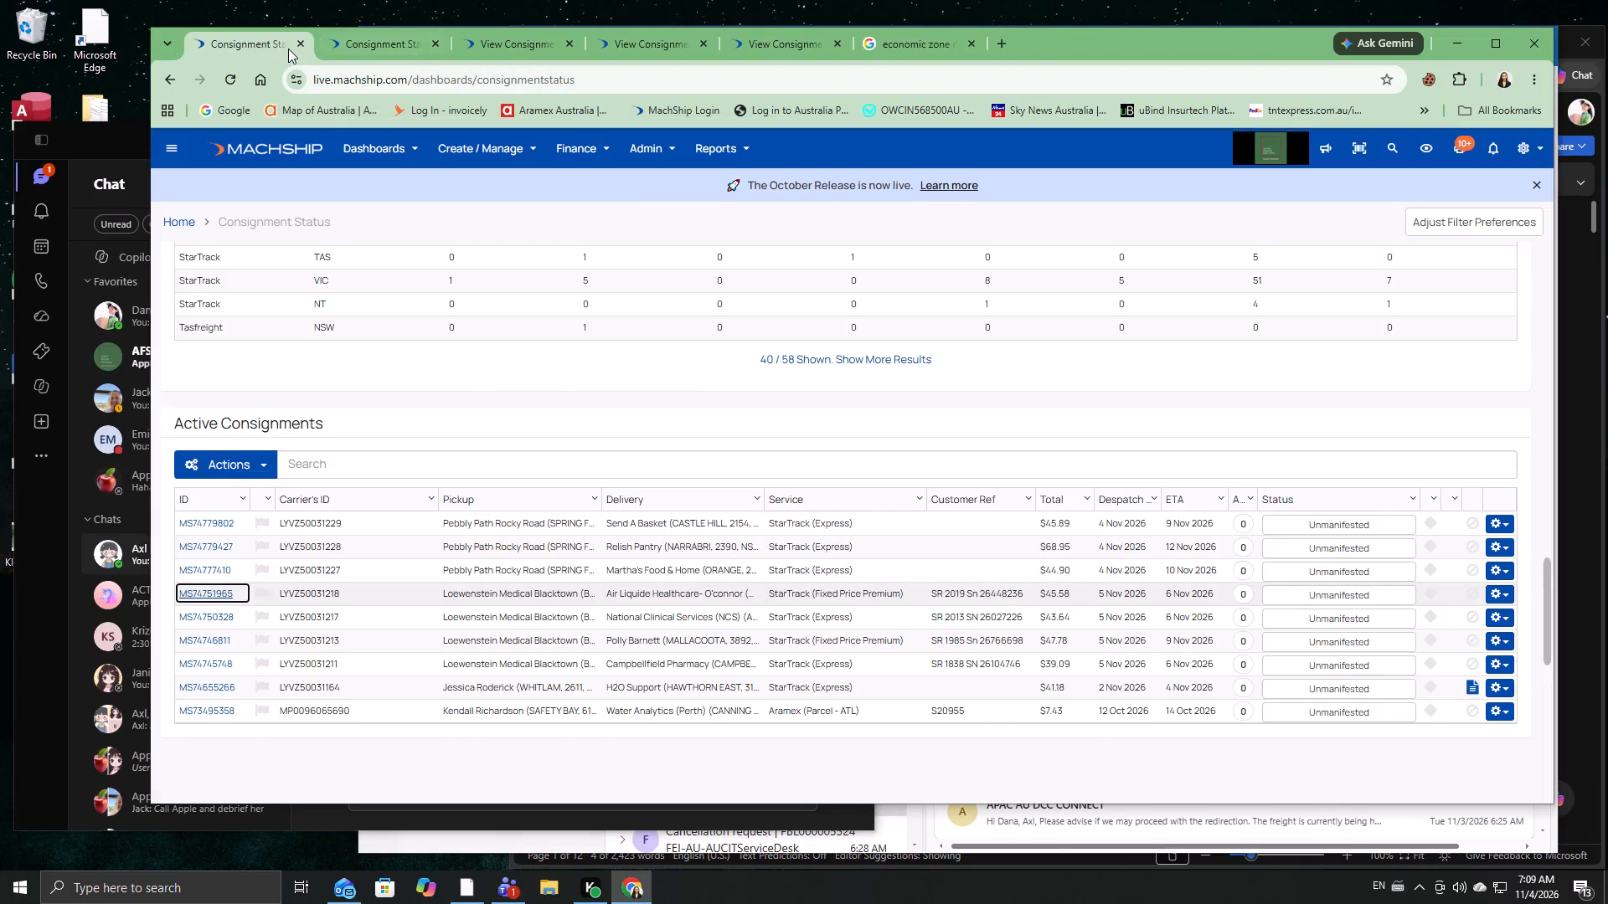
{"action": "left_click", "coordinate": [287, 146]}
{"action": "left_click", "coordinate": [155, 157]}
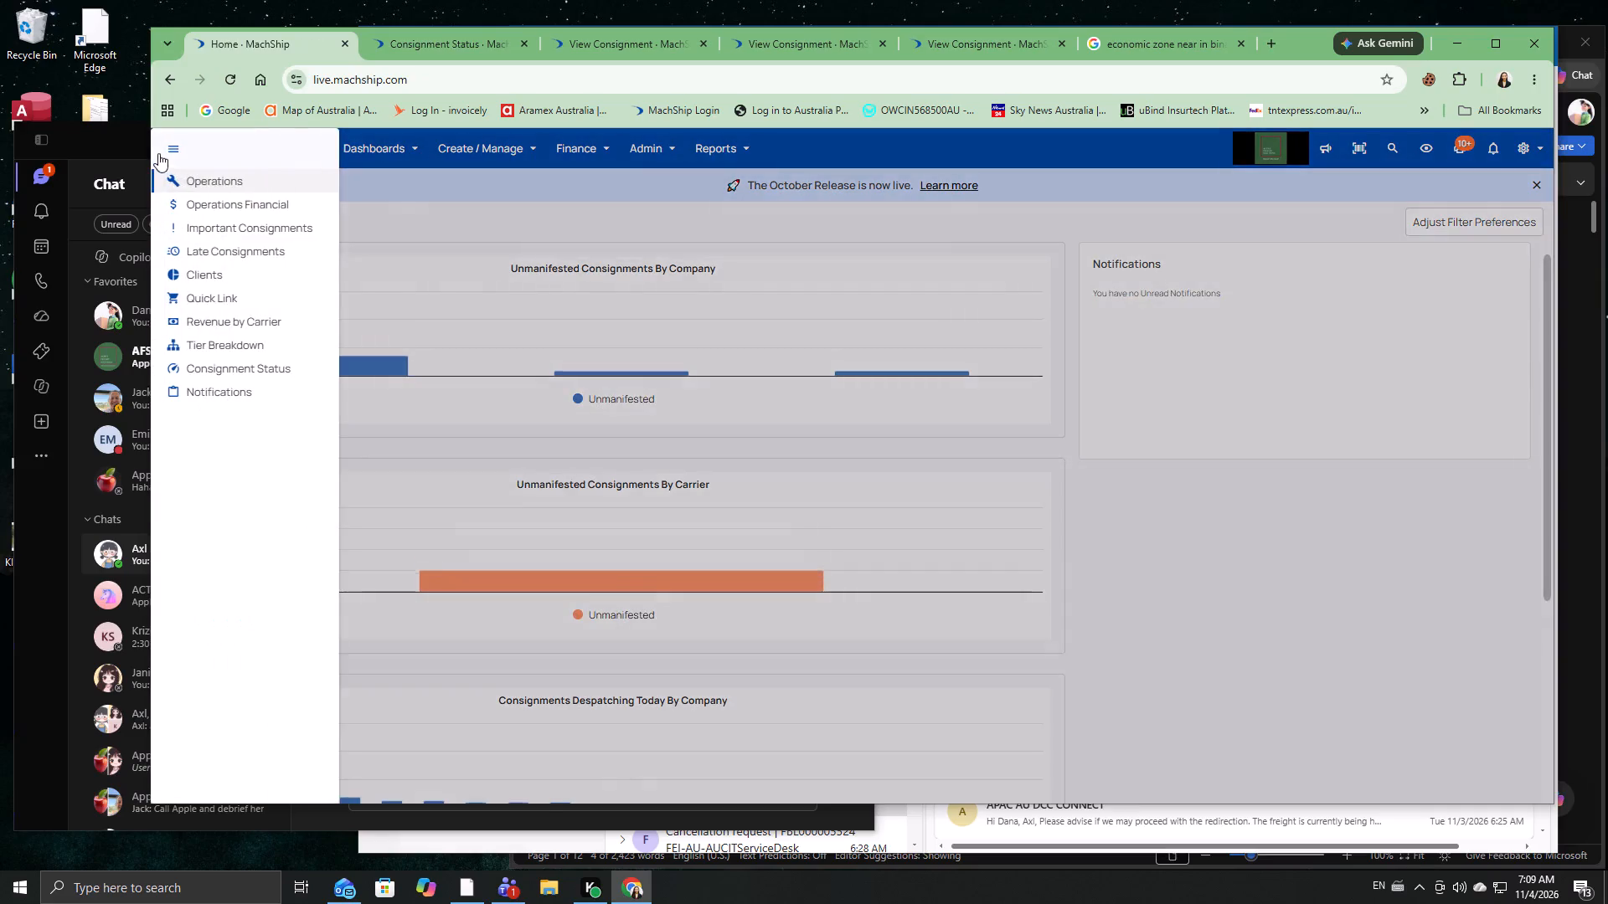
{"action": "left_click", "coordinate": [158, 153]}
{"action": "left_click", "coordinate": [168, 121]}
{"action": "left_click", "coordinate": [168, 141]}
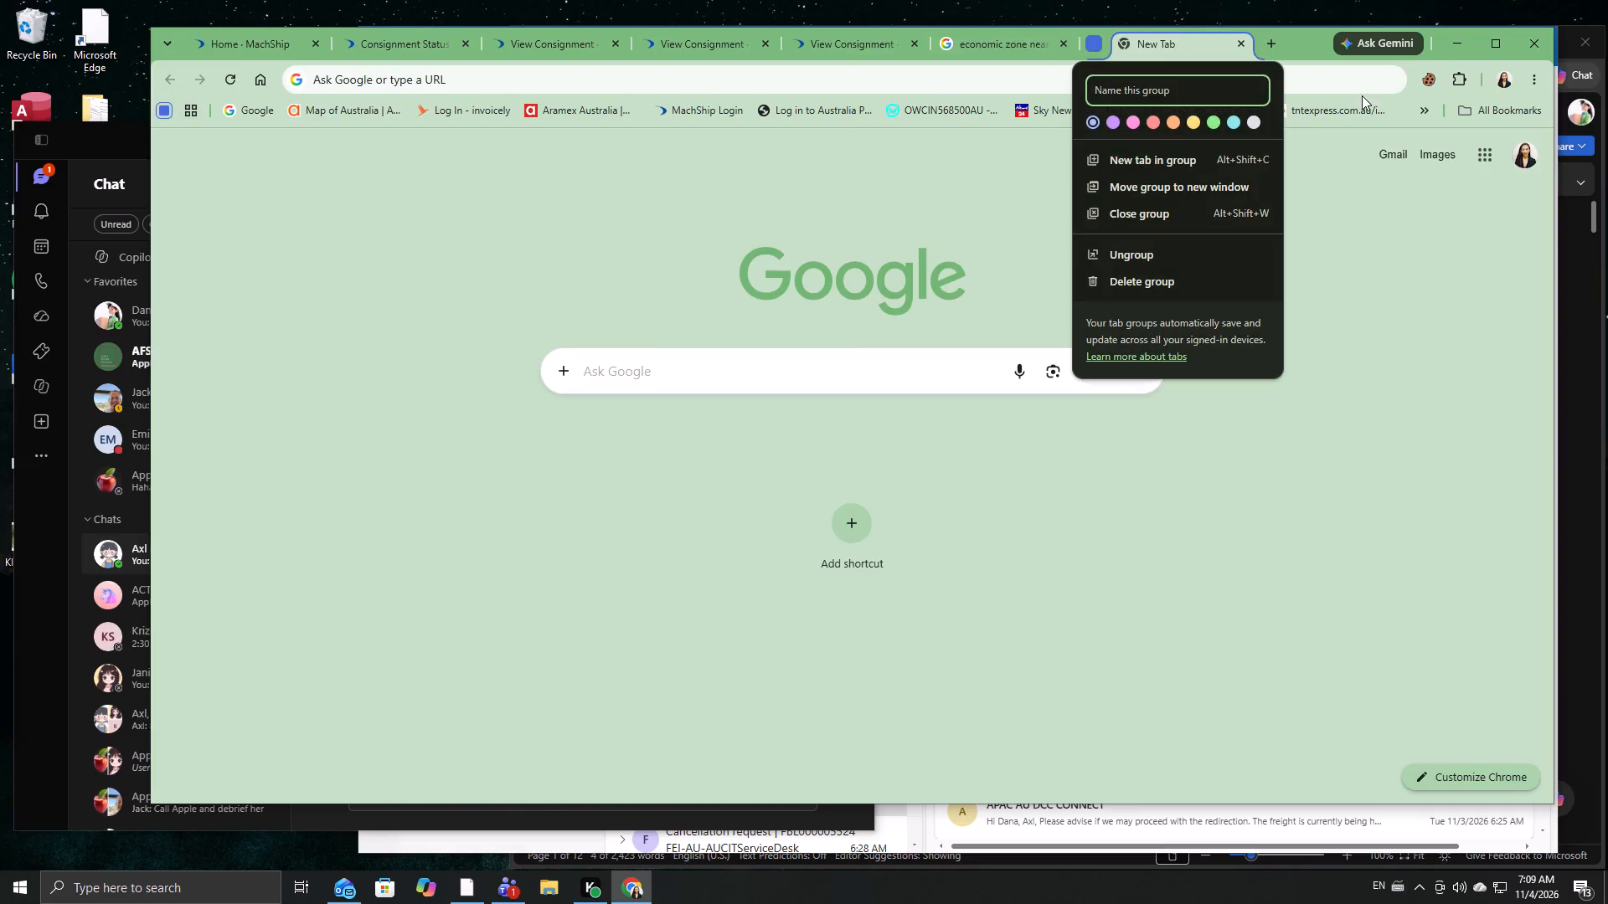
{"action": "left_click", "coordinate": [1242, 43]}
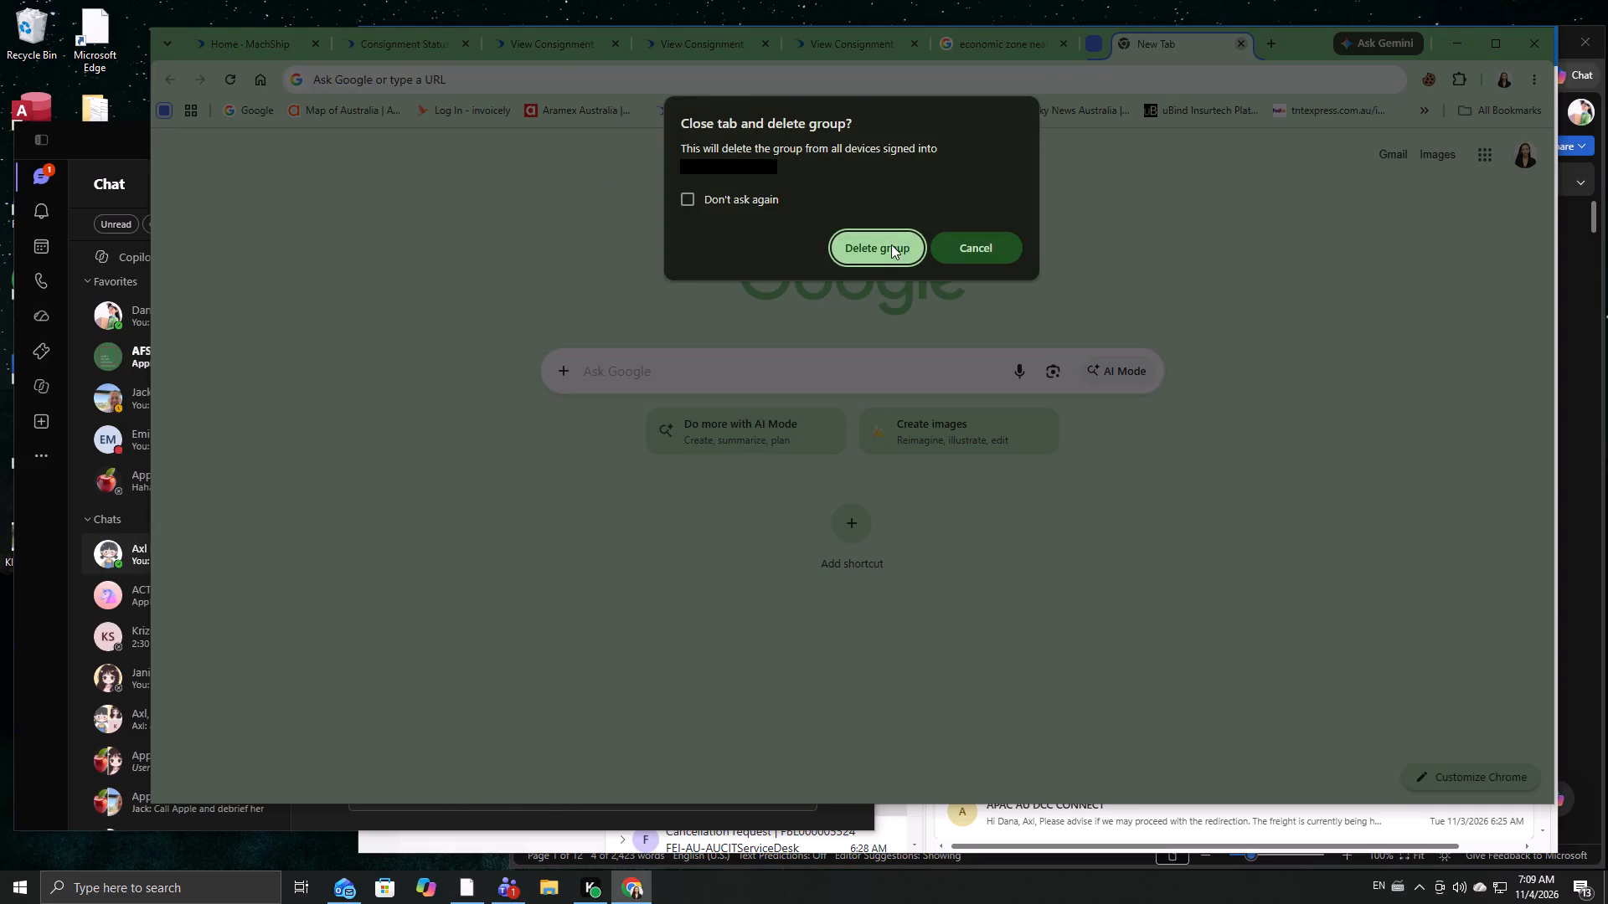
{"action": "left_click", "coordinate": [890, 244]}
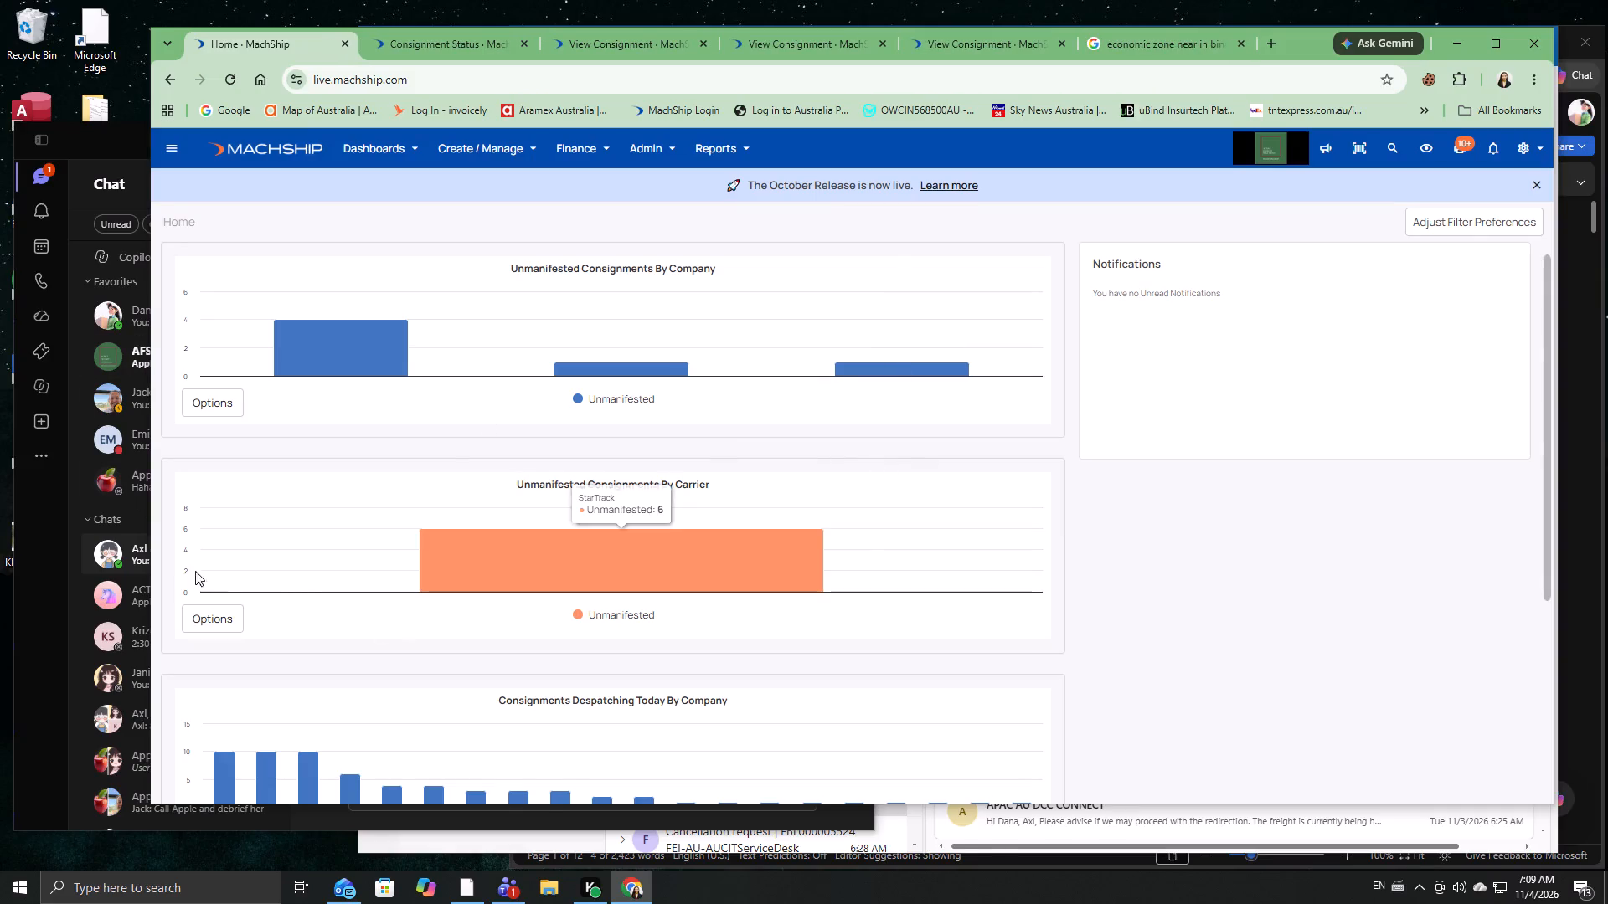
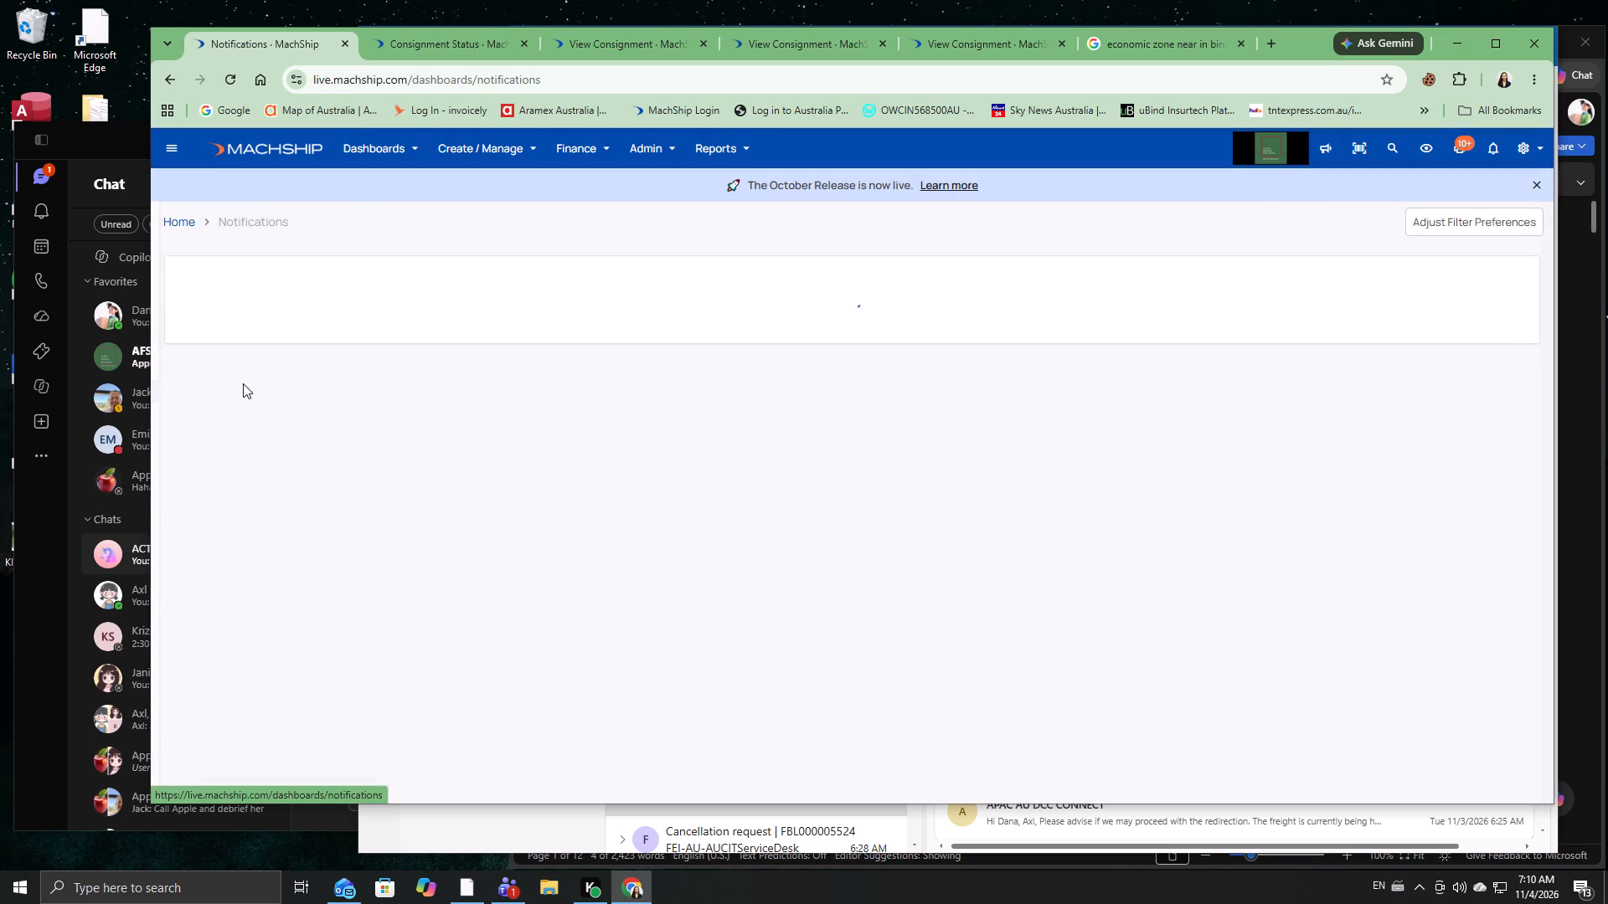
Open the Consignment Status dashboard and filter its consignments to the manifested ones.
{"action": "left_click", "coordinate": [254, 172]}
{"action": "left_click", "coordinate": [257, 151]}
{"action": "left_click", "coordinate": [165, 153]}
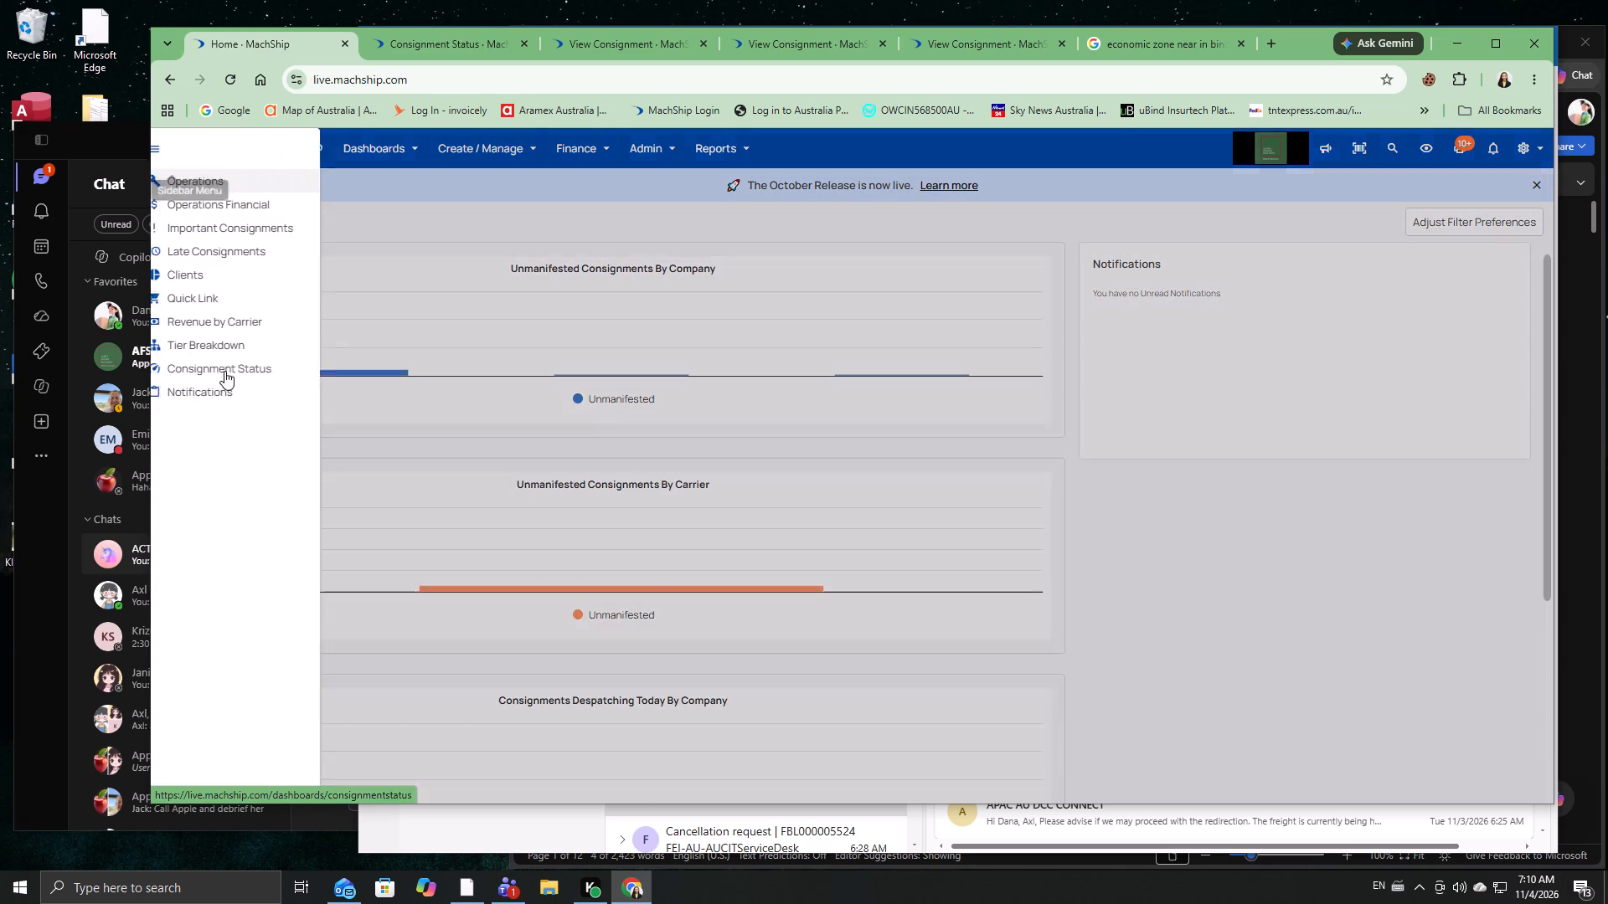
{"action": "left_click", "coordinate": [239, 373]}
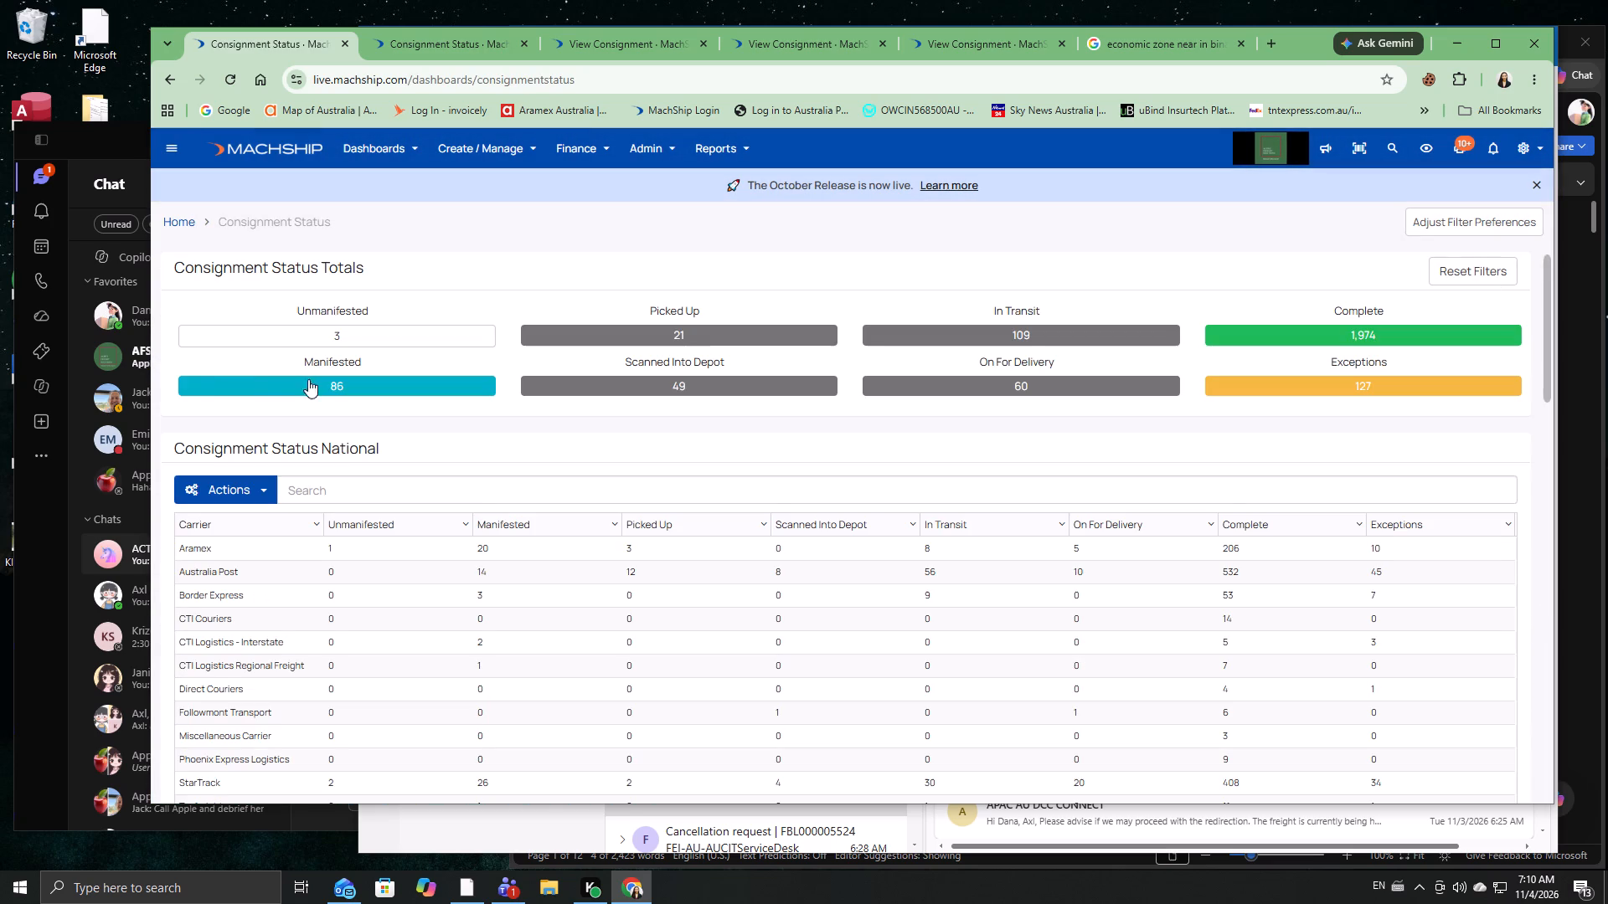
{"action": "left_click", "coordinate": [319, 381]}
{"action": "double_click", "coordinate": [319, 381]}
Sort the Active Consignments list by despatch date and show more results at its end.
{"action": "scroll", "coordinate": [397, 413], "scroll_direction": "down", "scroll_amount": 14}
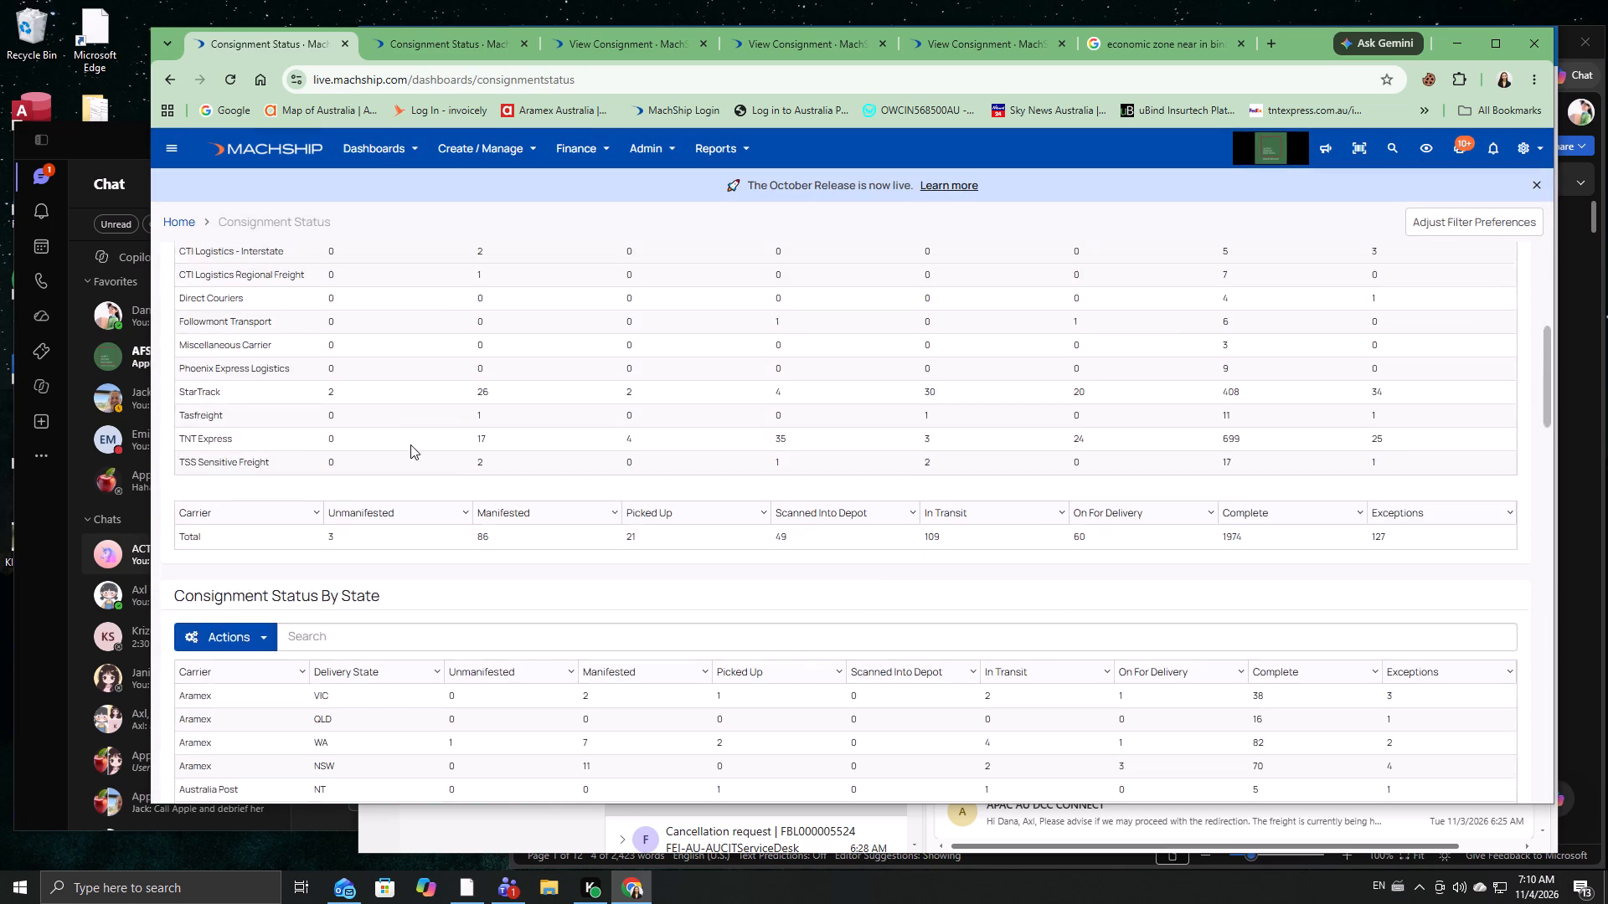
{"action": "scroll", "coordinate": [410, 444], "scroll_direction": "down", "scroll_amount": 20}
{"action": "scroll", "coordinate": [410, 444], "scroll_direction": "down", "scroll_amount": 20}
{"action": "scroll", "coordinate": [410, 444], "scroll_direction": "down", "scroll_amount": 7}
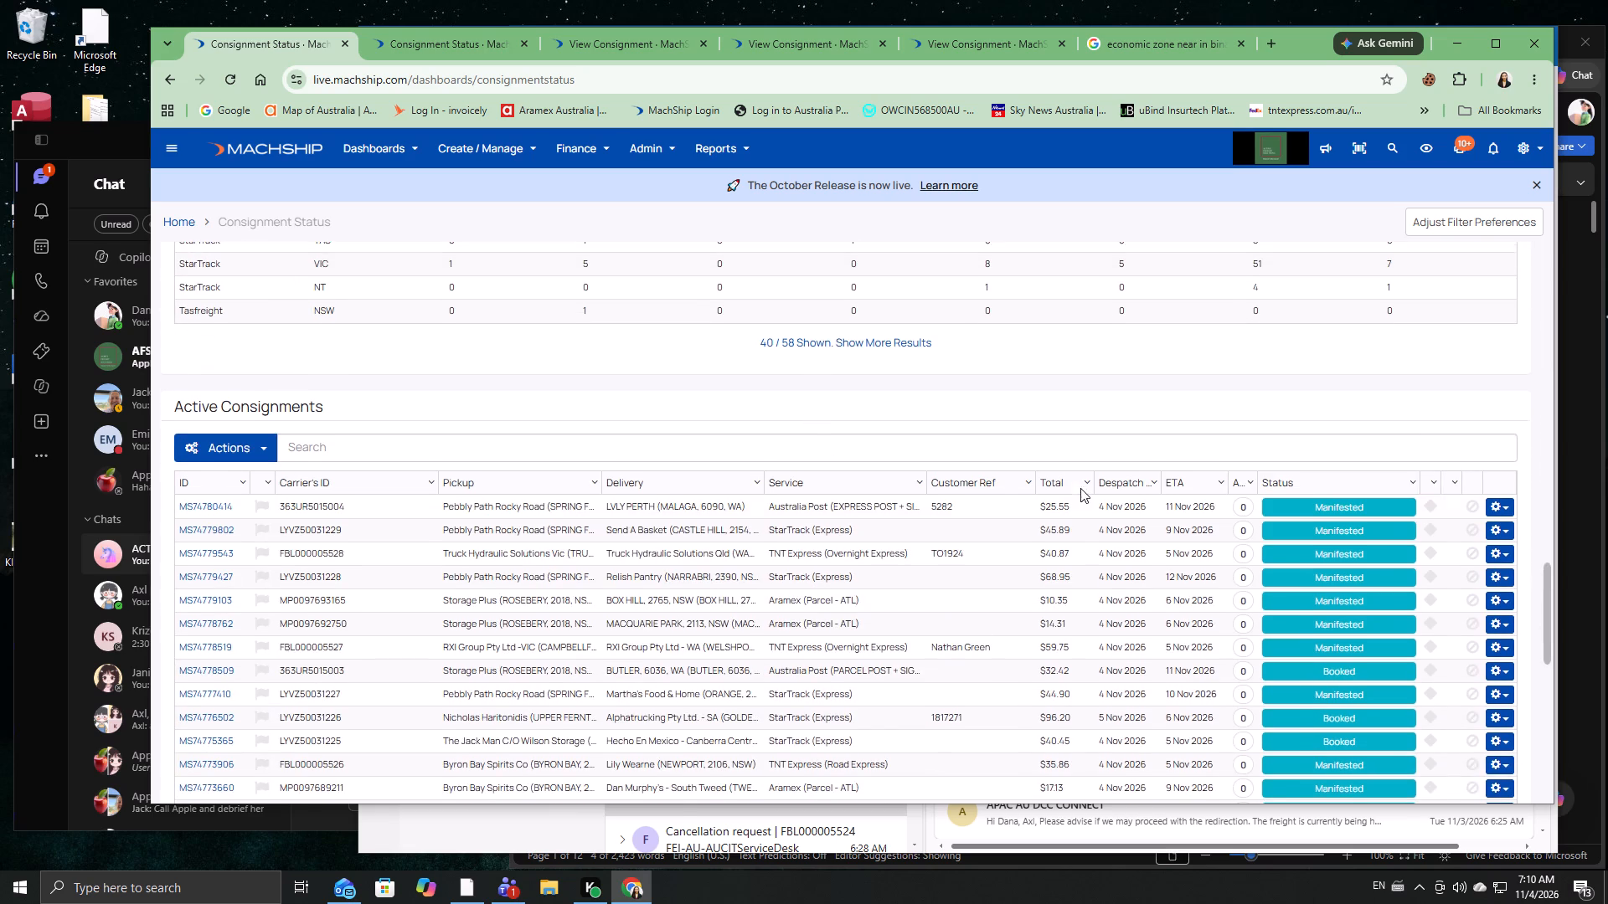
{"action": "left_click", "coordinate": [1148, 472]}
{"action": "left_click", "coordinate": [1120, 521]}
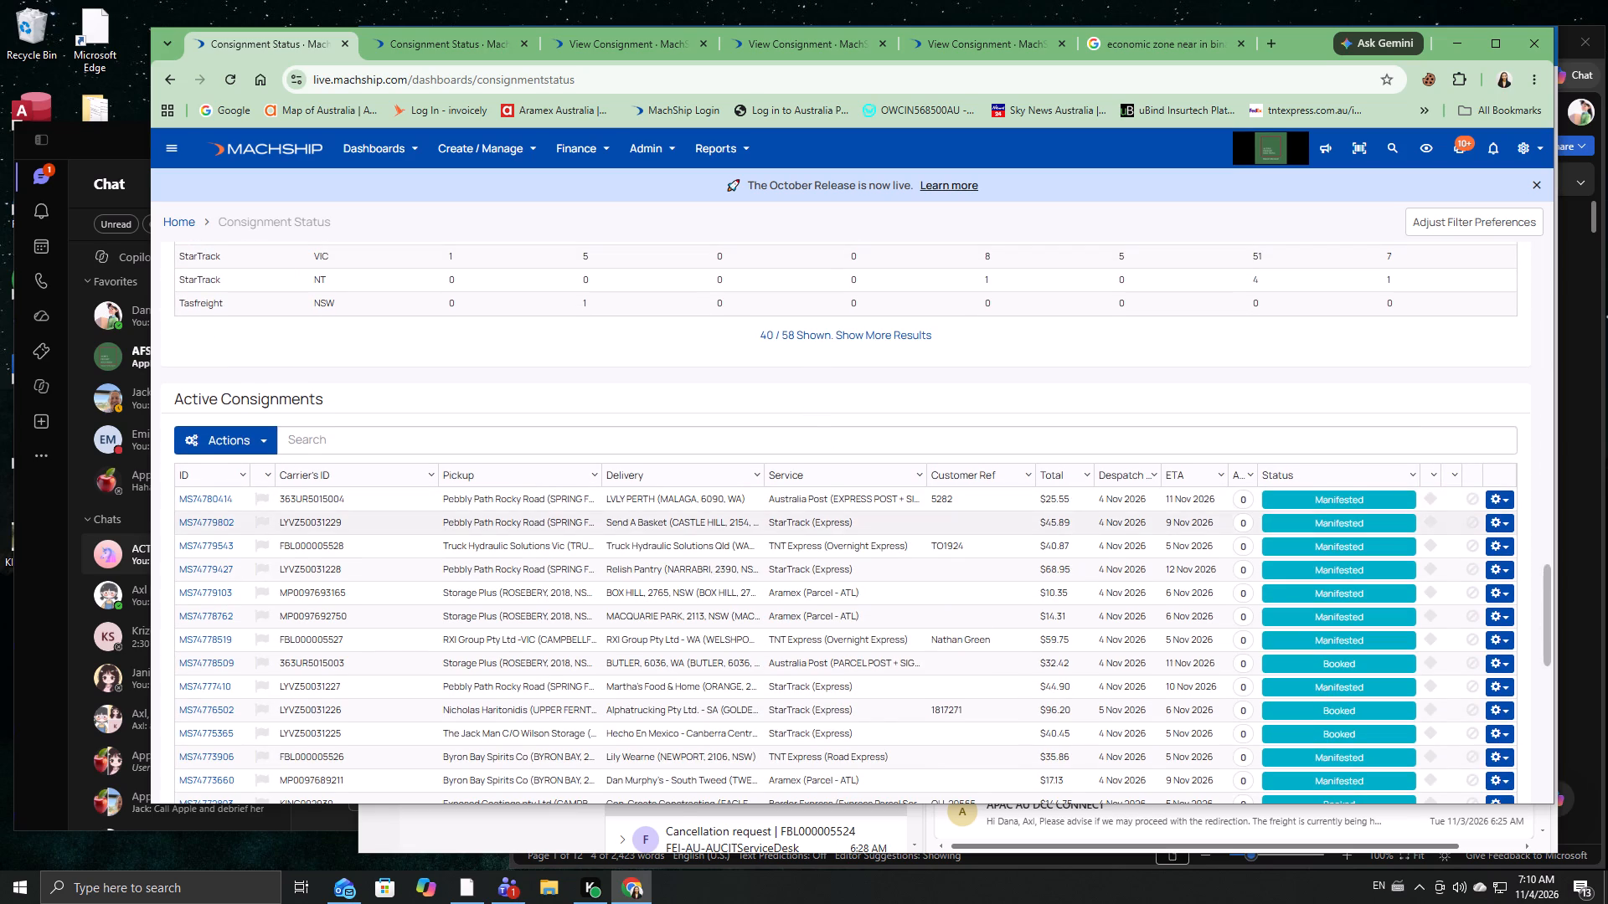
{"action": "scroll", "coordinate": [1114, 572], "scroll_direction": "down", "scroll_amount": 20}
{"action": "scroll", "coordinate": [1114, 572], "scroll_direction": "down", "scroll_amount": 12}
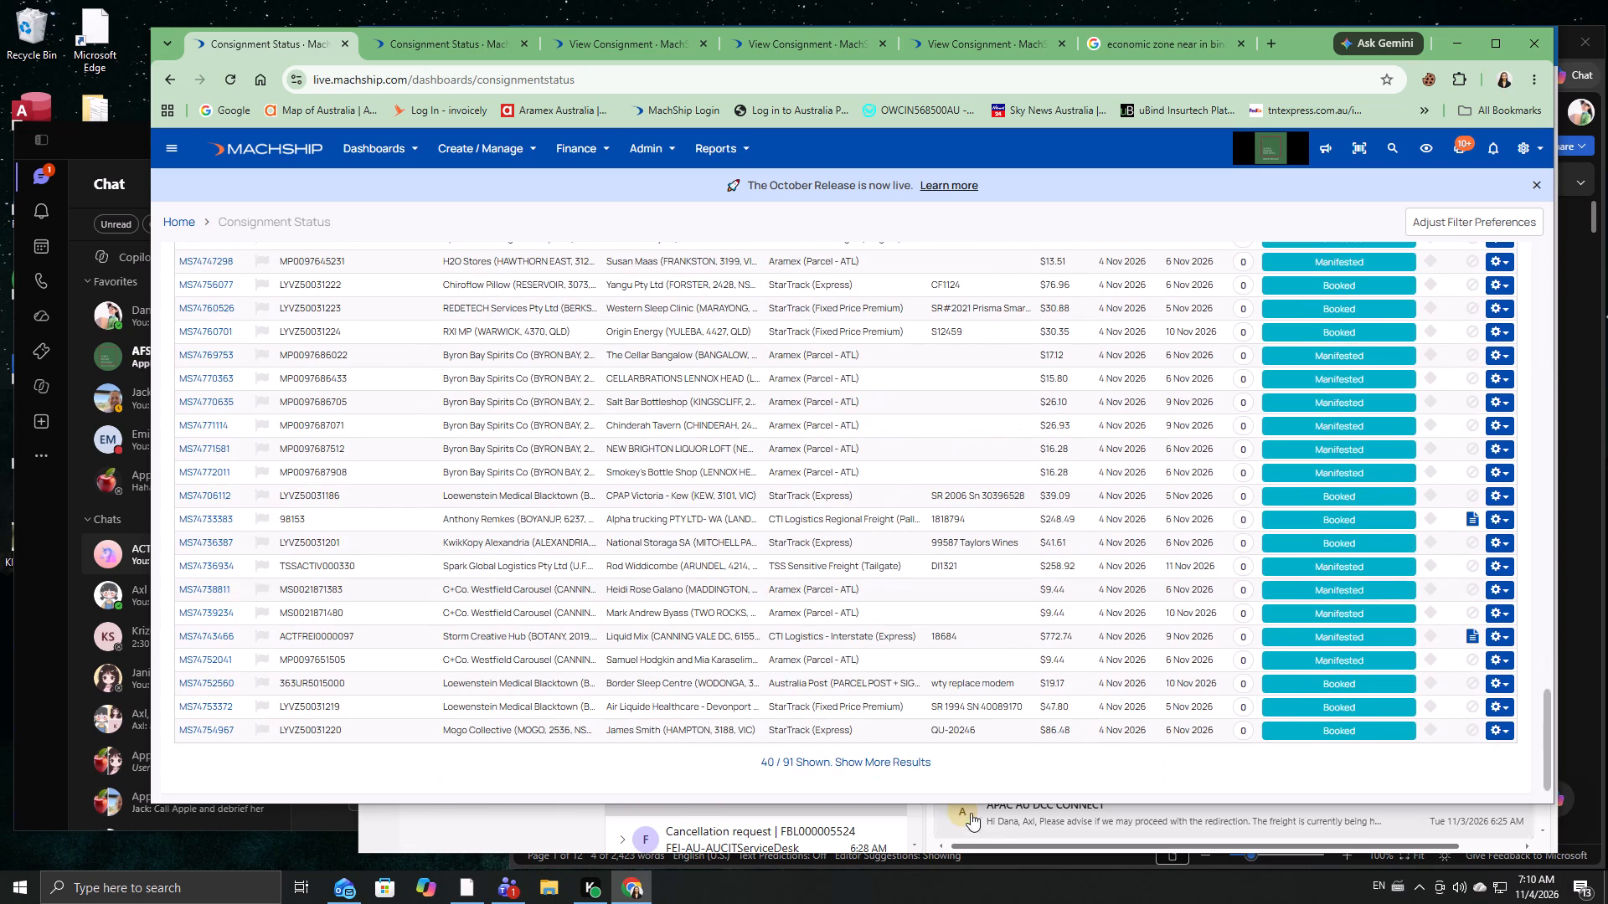
{"action": "left_click", "coordinate": [788, 759]}
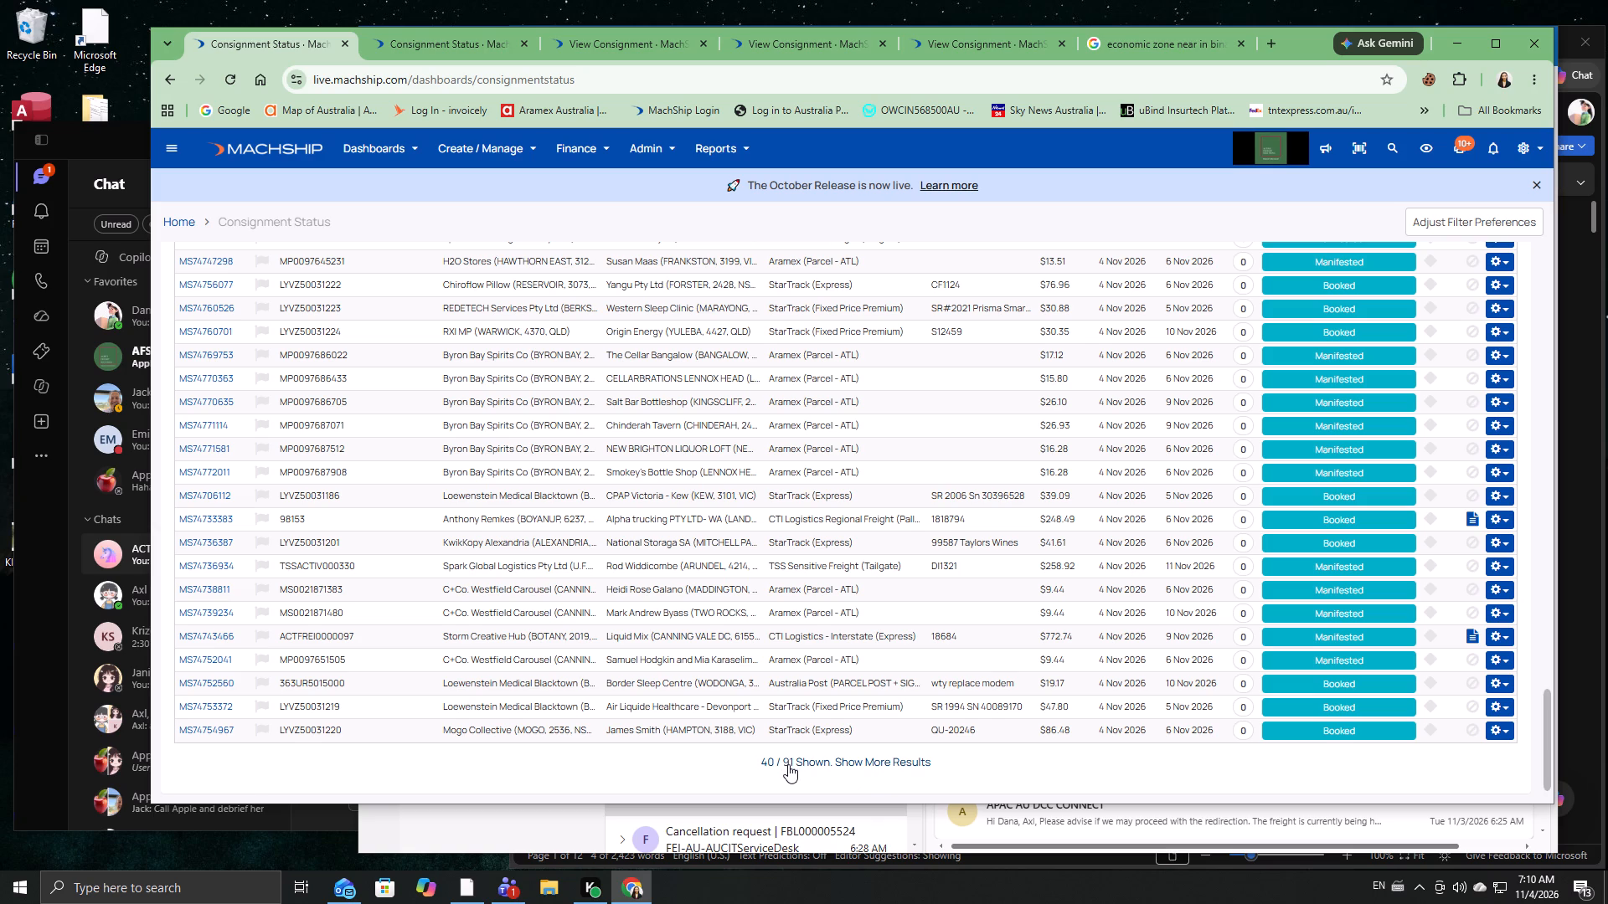
Load the remaining results at the end of the Consignment Status list.
{"action": "scroll", "coordinate": [813, 681], "scroll_direction": "down", "scroll_amount": 15}
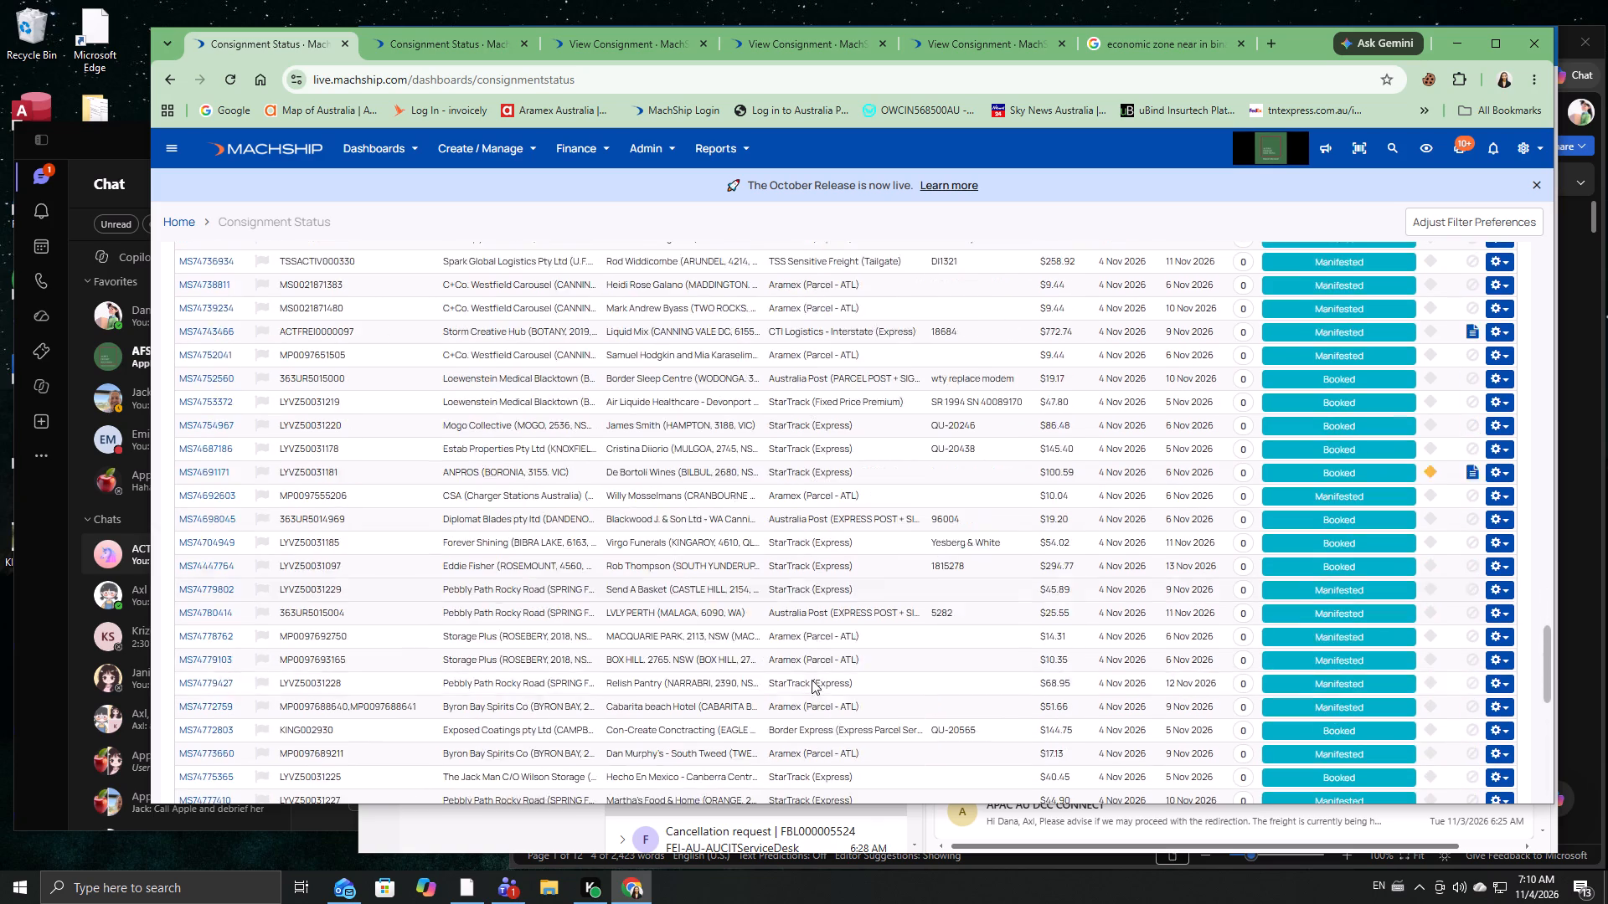
{"action": "scroll", "coordinate": [812, 680], "scroll_direction": "down", "scroll_amount": 8}
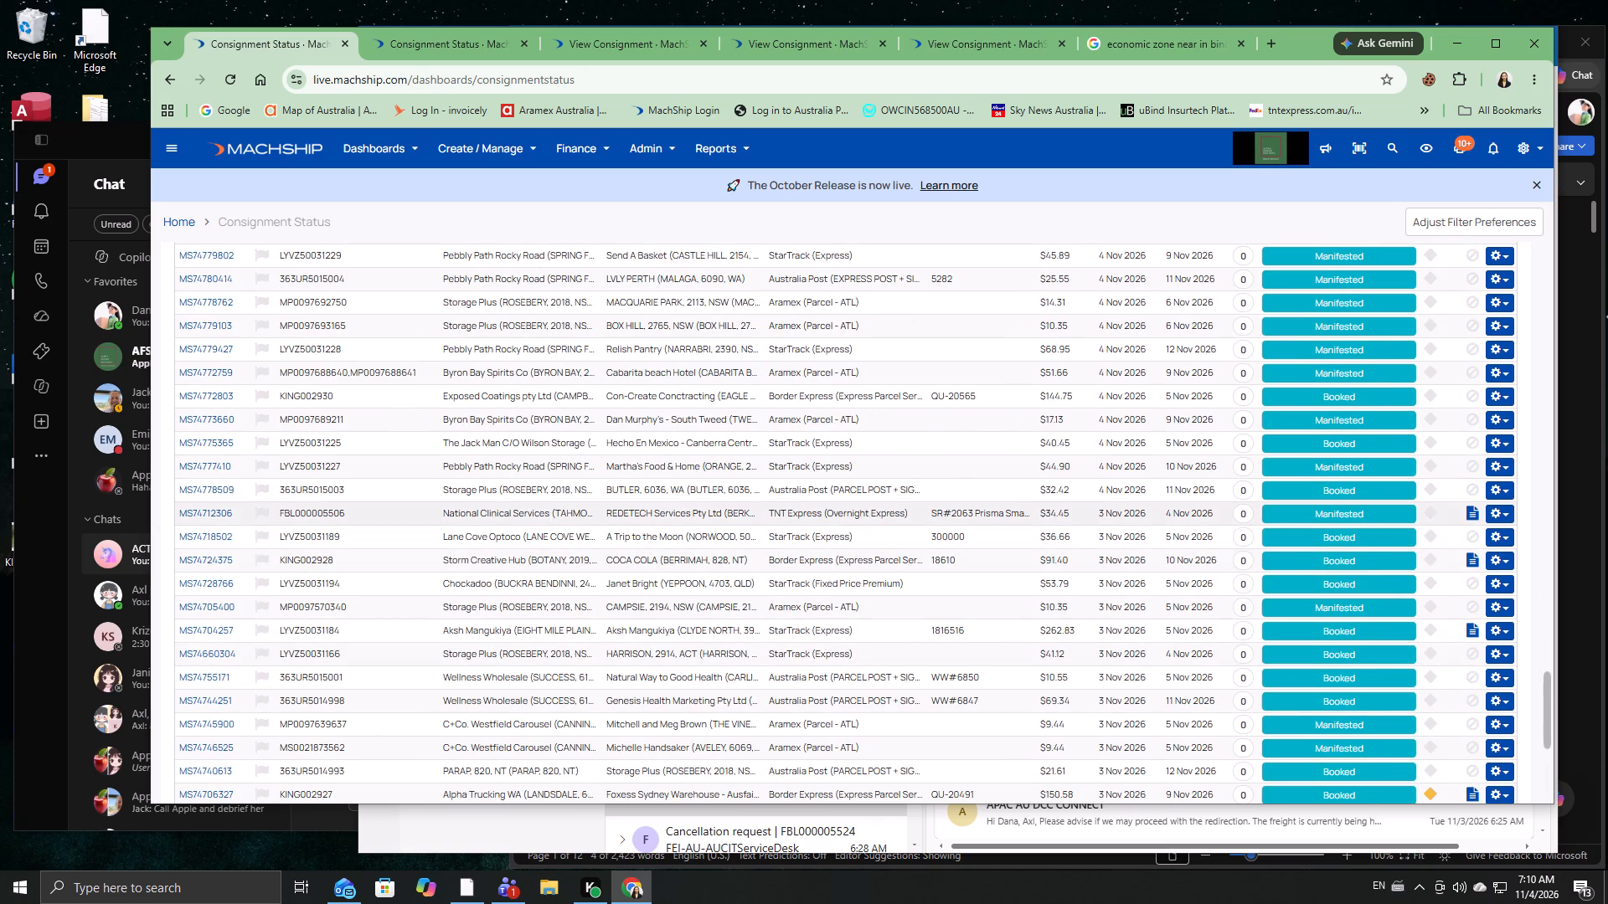
{"action": "left_click_drag", "start_coordinate": [1043, 512], "coordinate": [311, 519]}
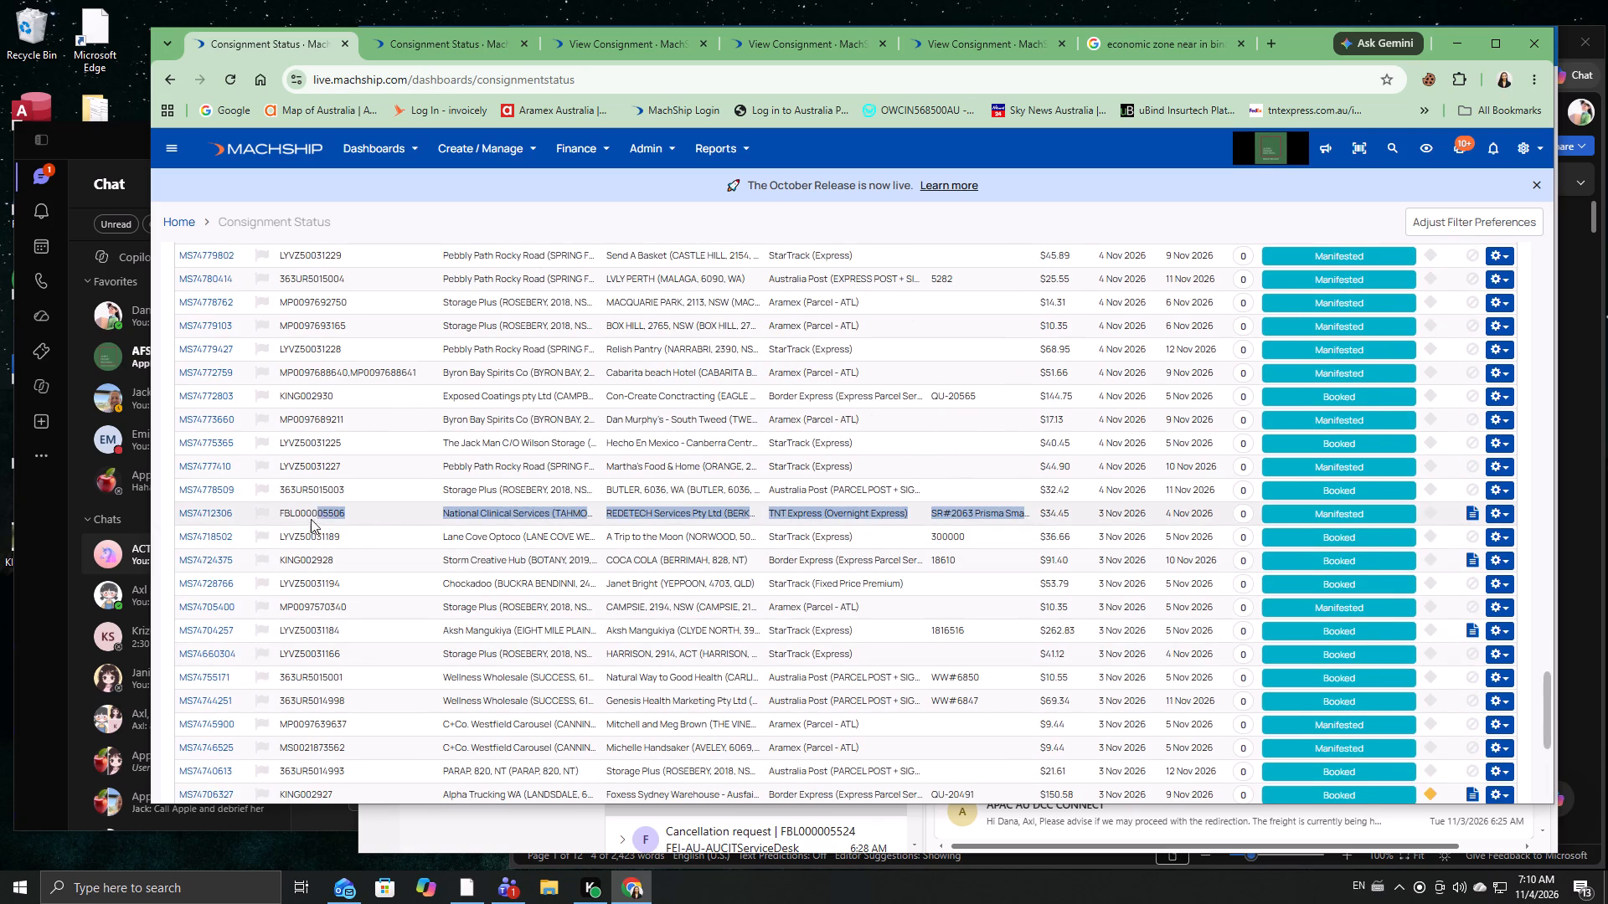
{"action": "left_click_drag", "start_coordinate": [311, 519], "coordinate": [241, 510]}
{"action": "scroll", "coordinate": [632, 586], "scroll_direction": "down", "scroll_amount": 15}
{"action": "scroll", "coordinate": [641, 622], "scroll_direction": "up", "scroll_amount": 5}
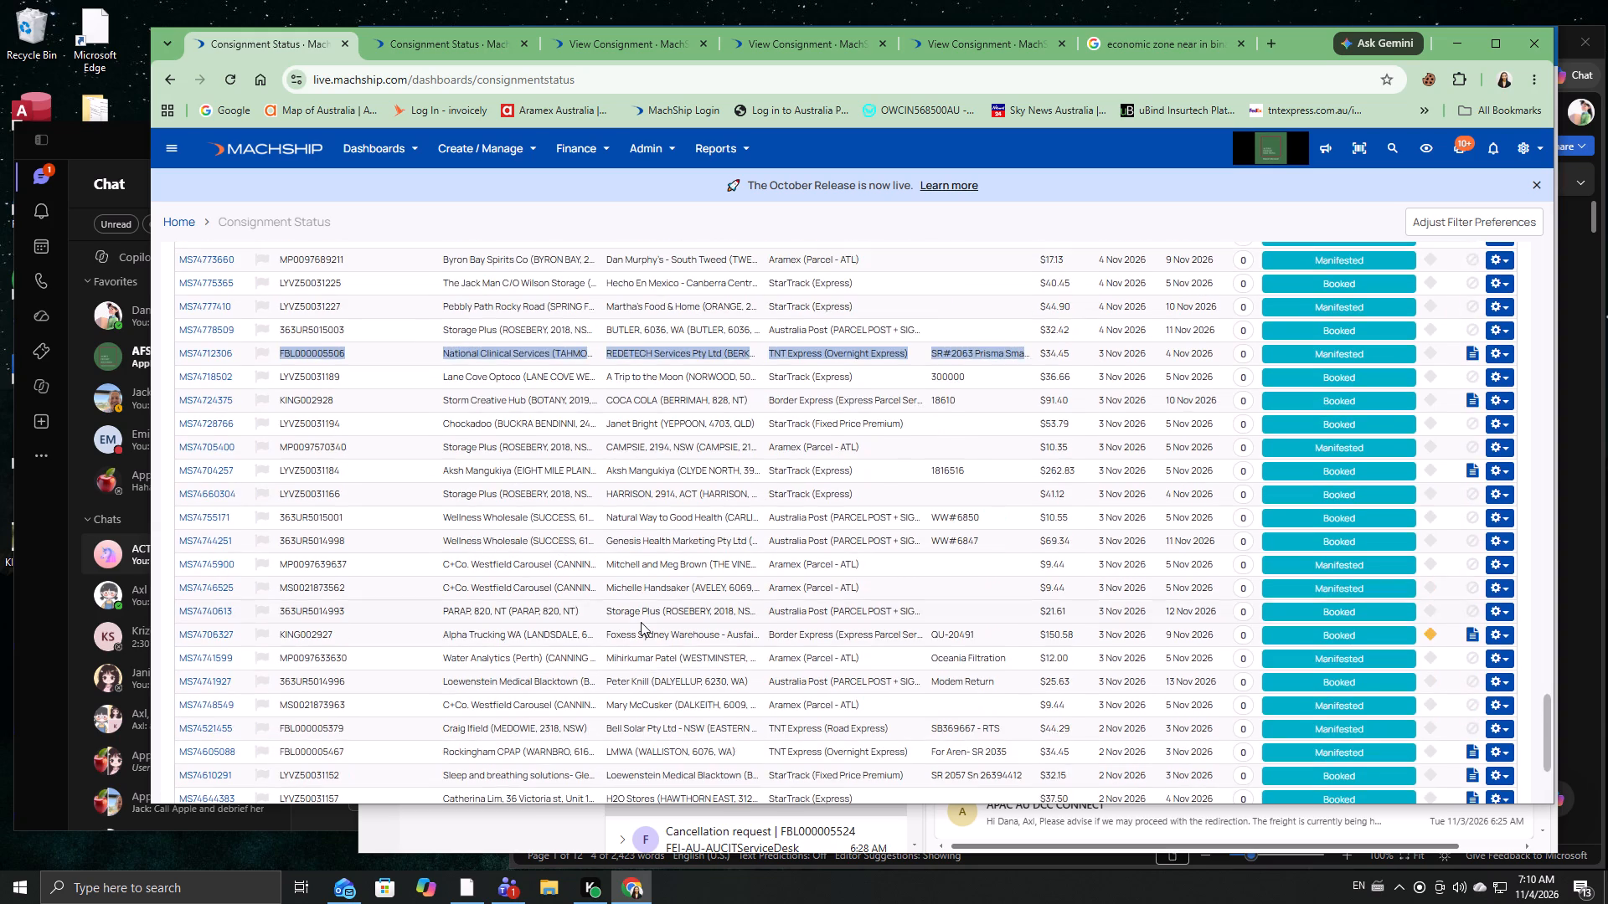
{"action": "scroll", "coordinate": [641, 625], "scroll_direction": "down", "scroll_amount": 7}
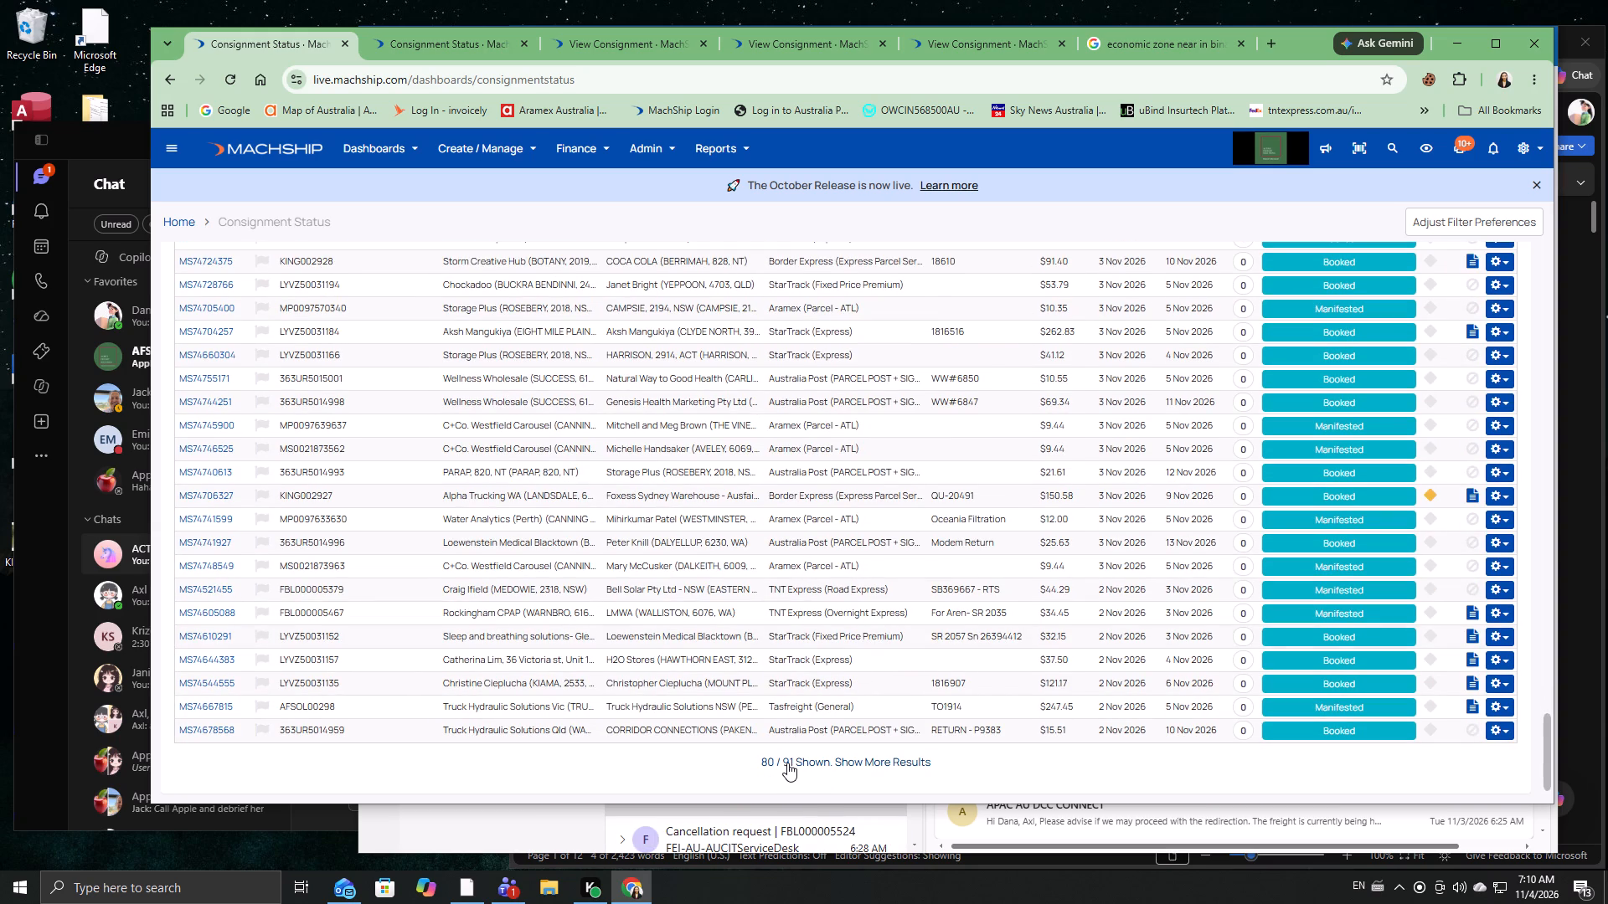
{"action": "left_click", "coordinate": [787, 763]}
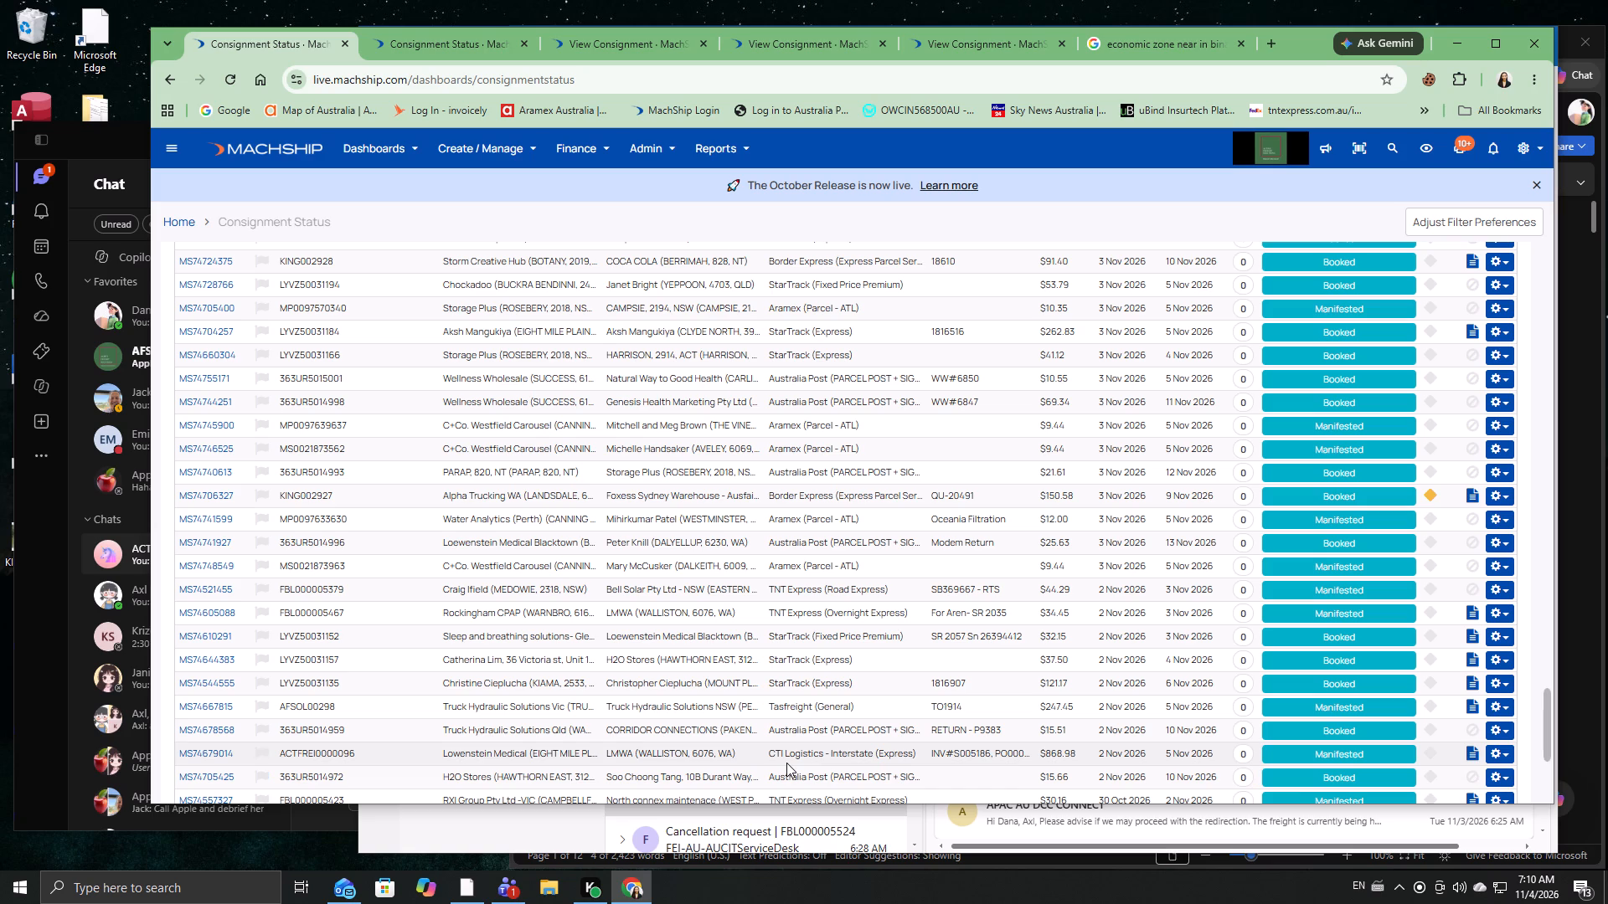
{"action": "scroll", "coordinate": [741, 601], "scroll_direction": "up", "scroll_amount": 13}
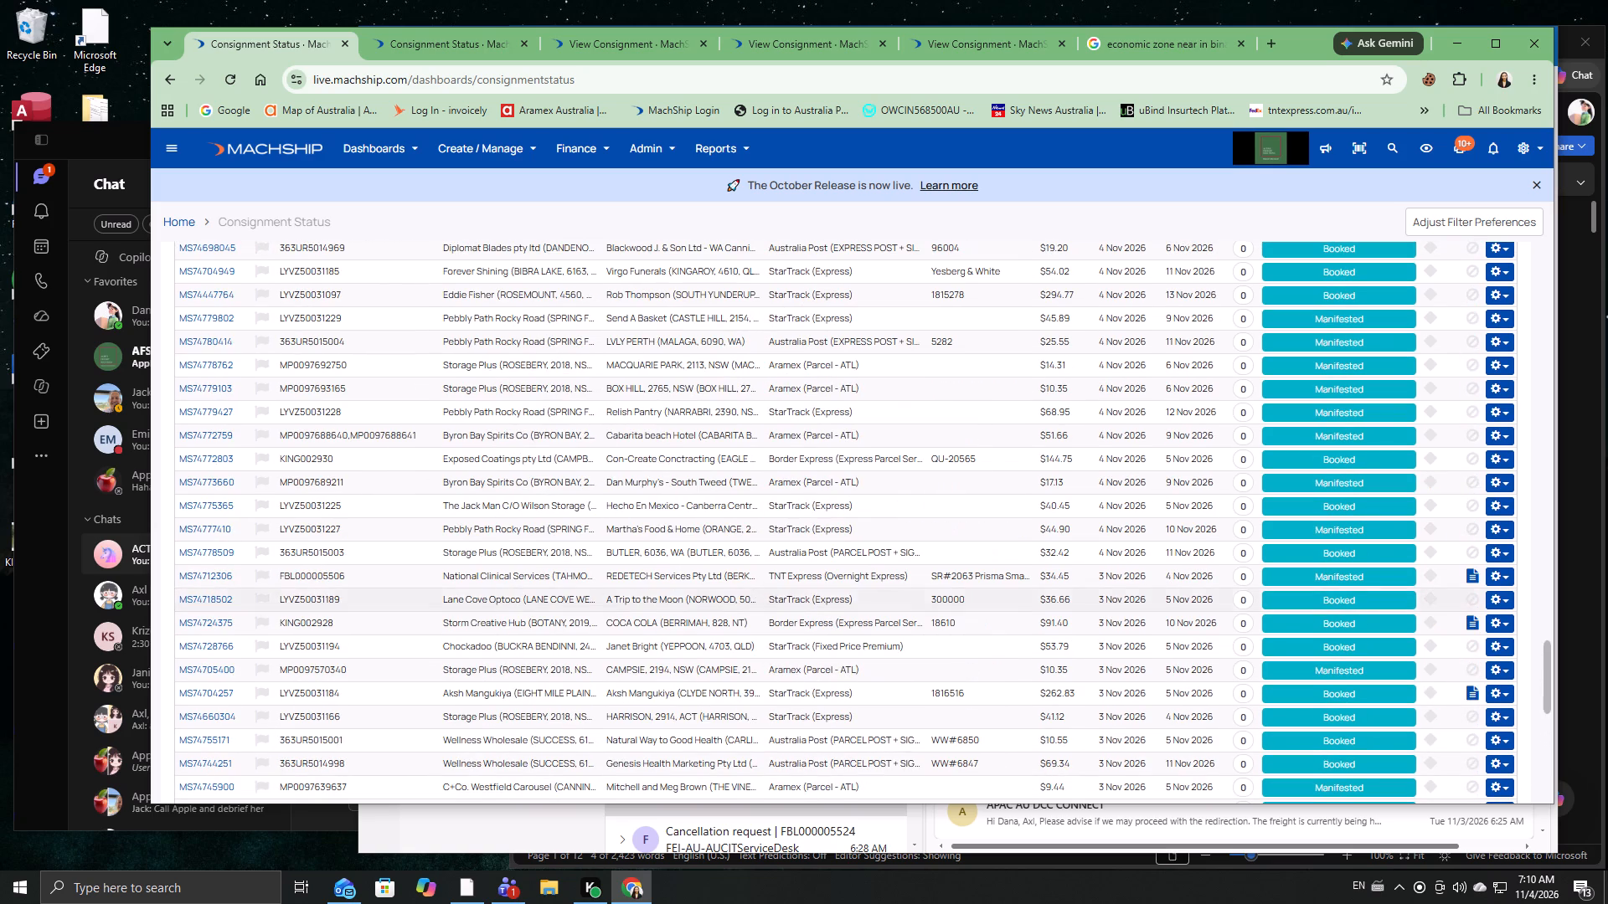
{"action": "scroll", "coordinate": [784, 585], "scroll_direction": "down", "scroll_amount": 14}
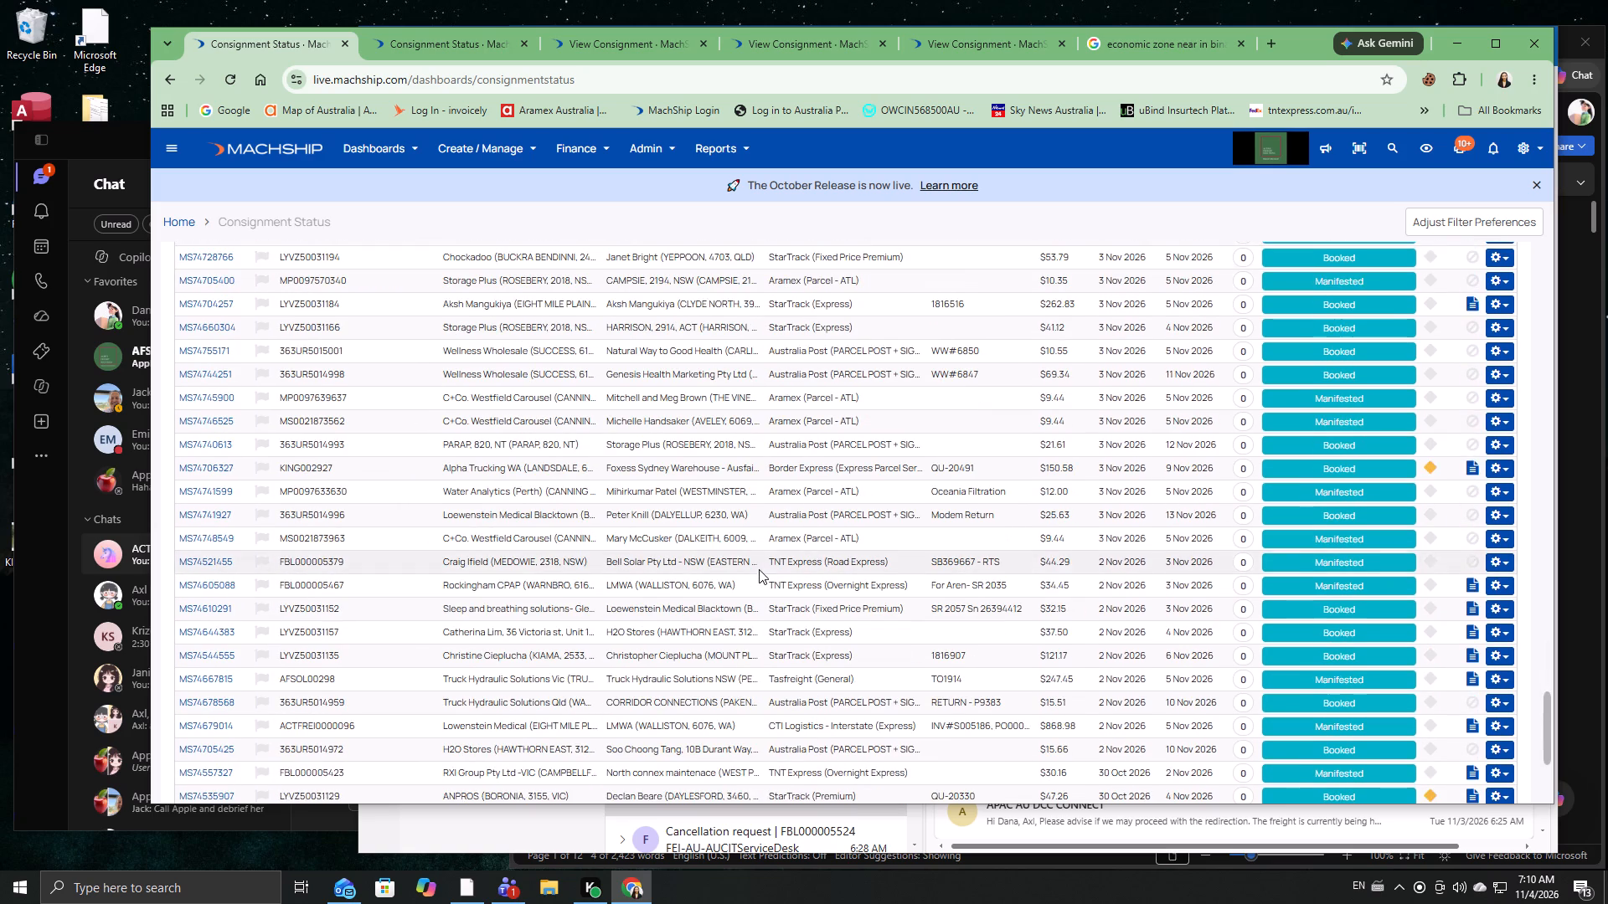
{"action": "scroll", "coordinate": [759, 568], "scroll_direction": "up", "scroll_amount": 1}
{"action": "scroll", "coordinate": [974, 315], "scroll_direction": "up", "scroll_amount": 2}
{"action": "scroll", "coordinate": [1056, 352], "scroll_direction": "up", "scroll_amount": 2}
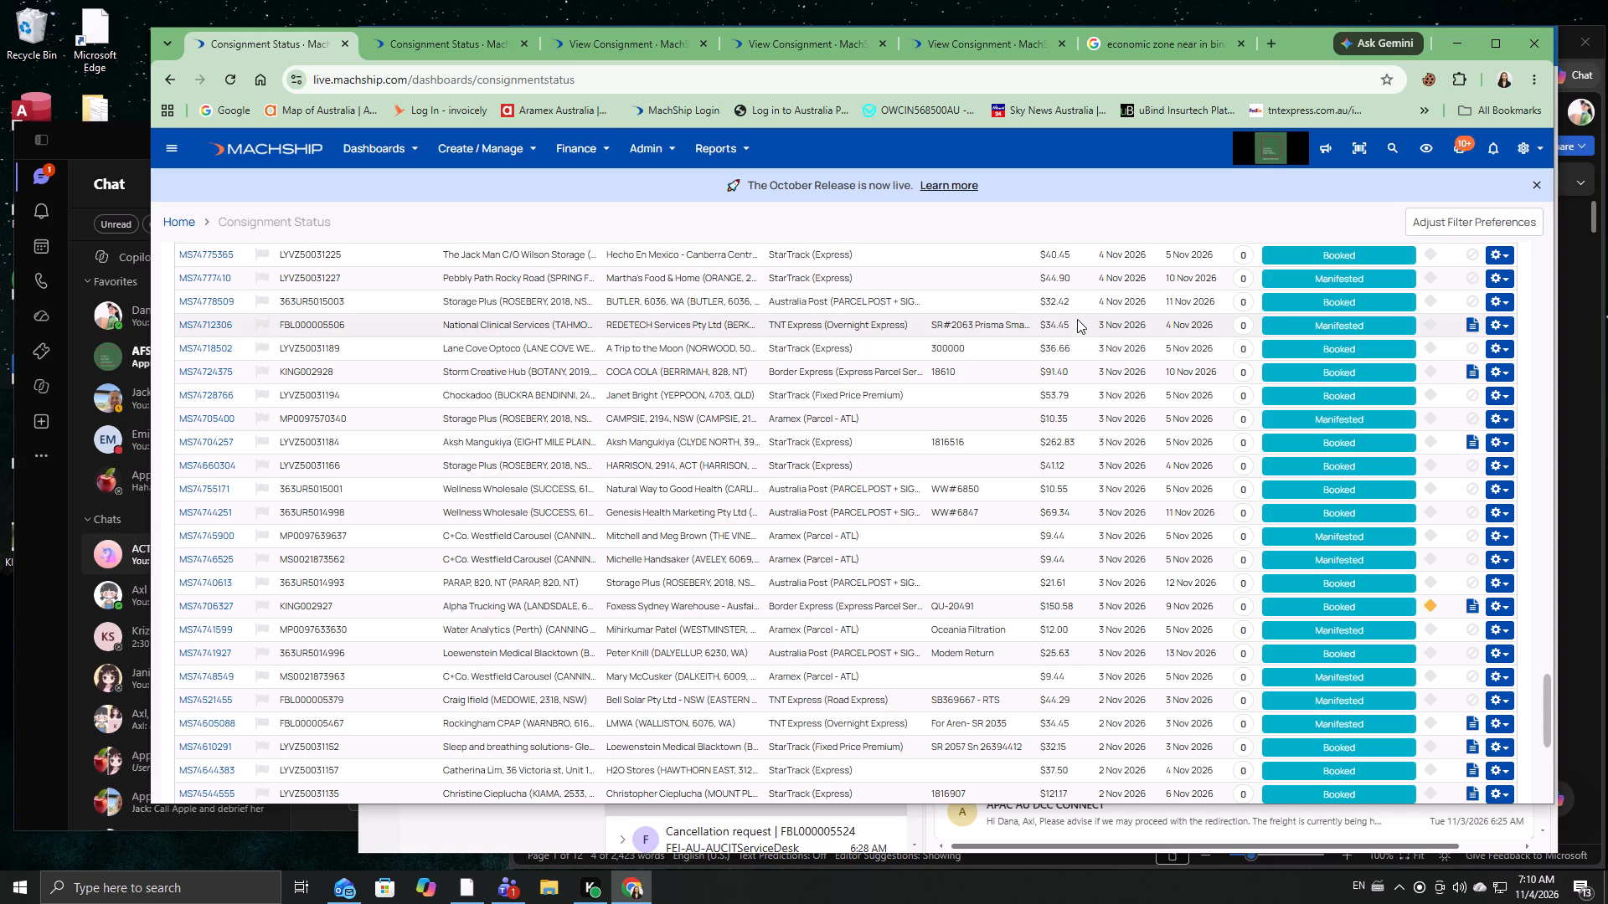
{"action": "left_click_drag", "start_coordinate": [1063, 320], "coordinate": [374, 321]}
{"action": "right_click", "coordinate": [204, 329]}
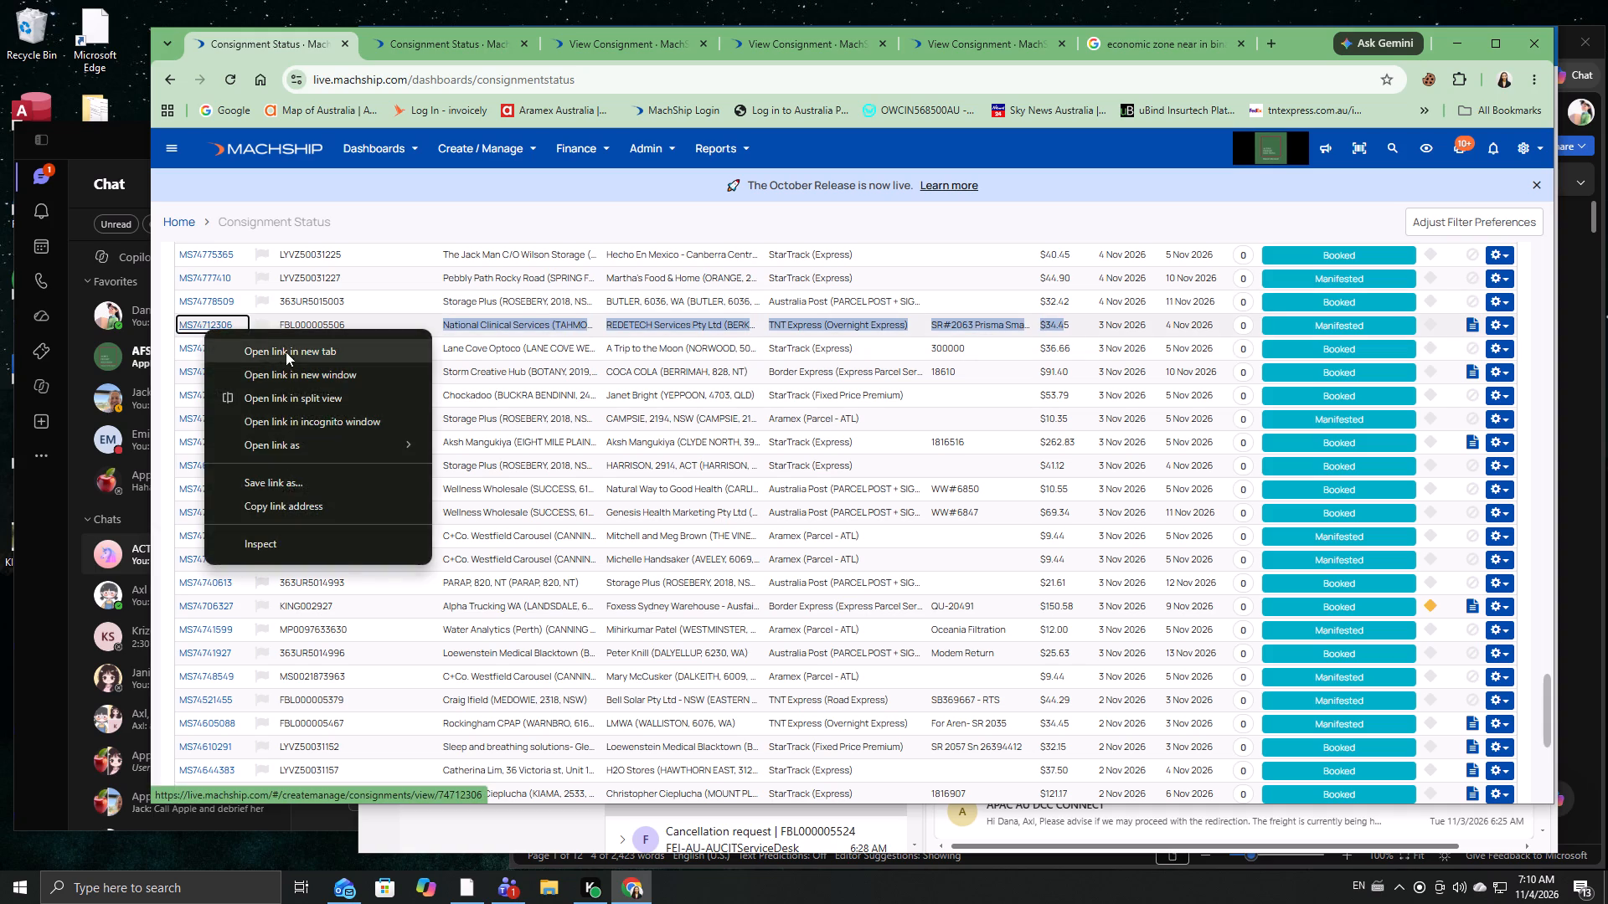
{"action": "left_click", "coordinate": [294, 352]}
{"action": "right_click", "coordinate": [210, 351]}
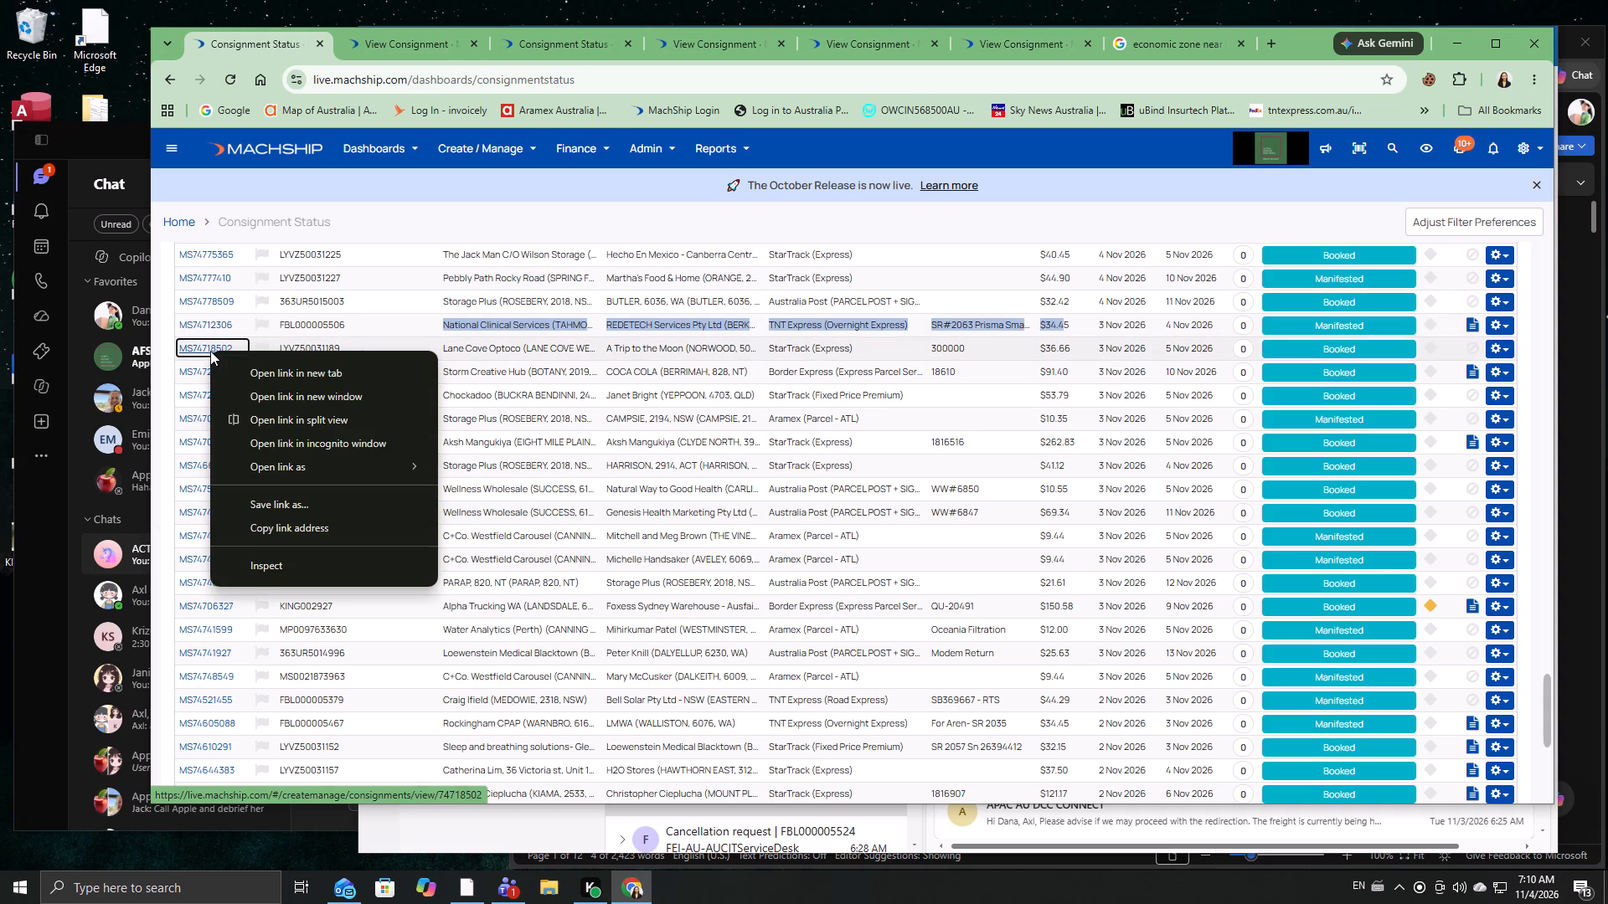
{"action": "left_click", "coordinate": [326, 372]}
{"action": "right_click", "coordinate": [201, 372]}
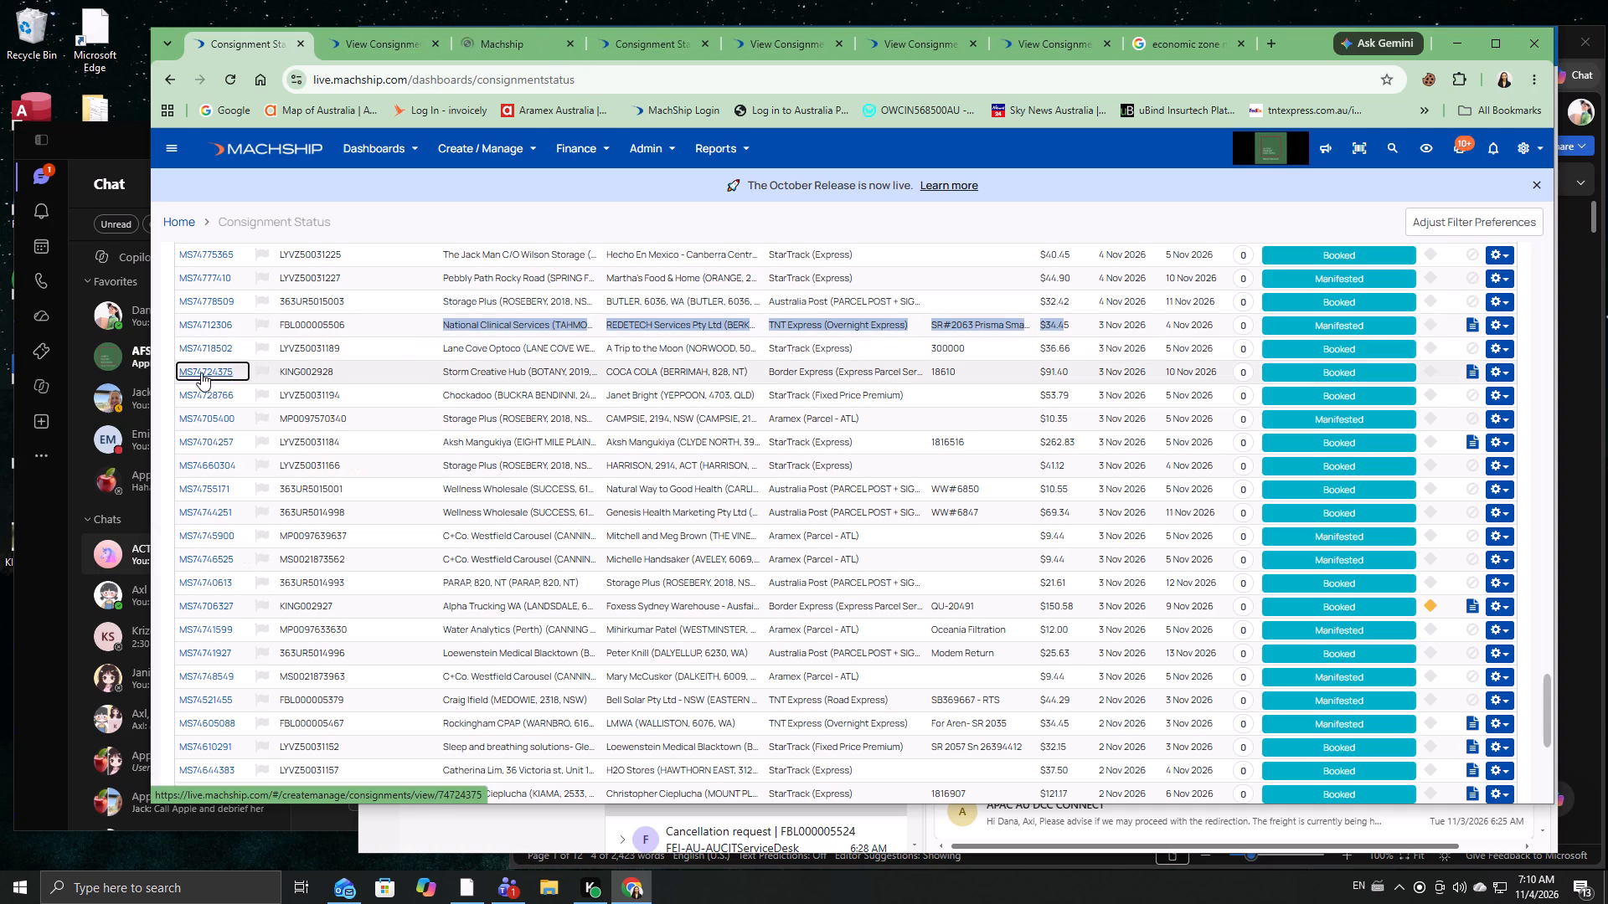
{"action": "left_click", "coordinate": [331, 395]}
{"action": "right_click", "coordinate": [212, 395]}
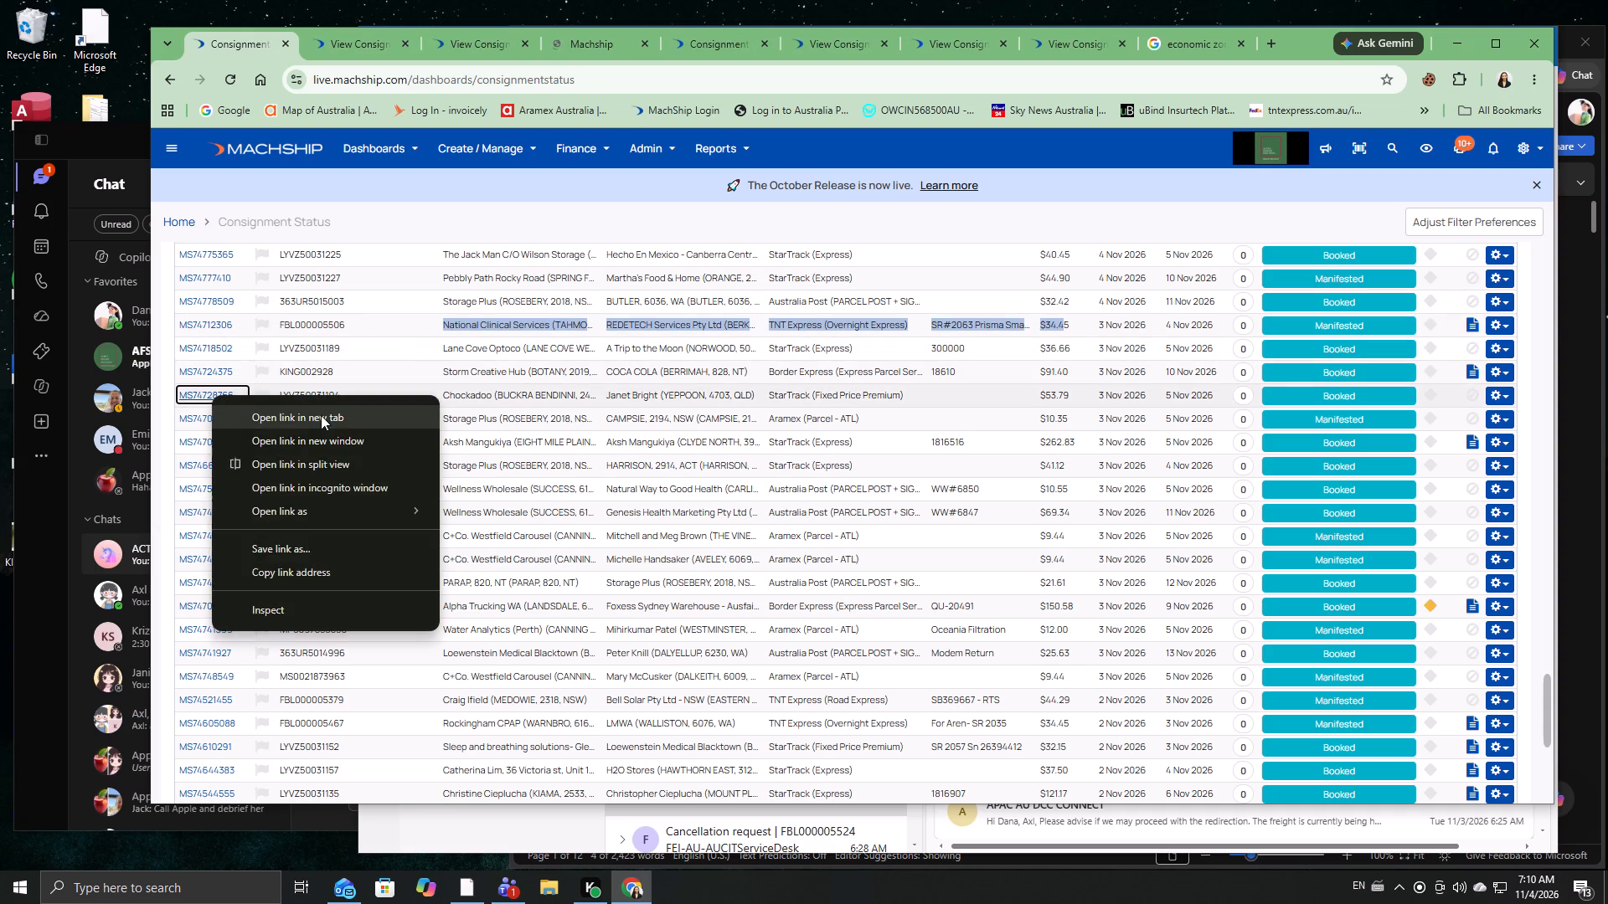
{"action": "left_click", "coordinate": [321, 415]}
{"action": "right_click", "coordinate": [196, 415]}
{"action": "left_click", "coordinate": [337, 439]}
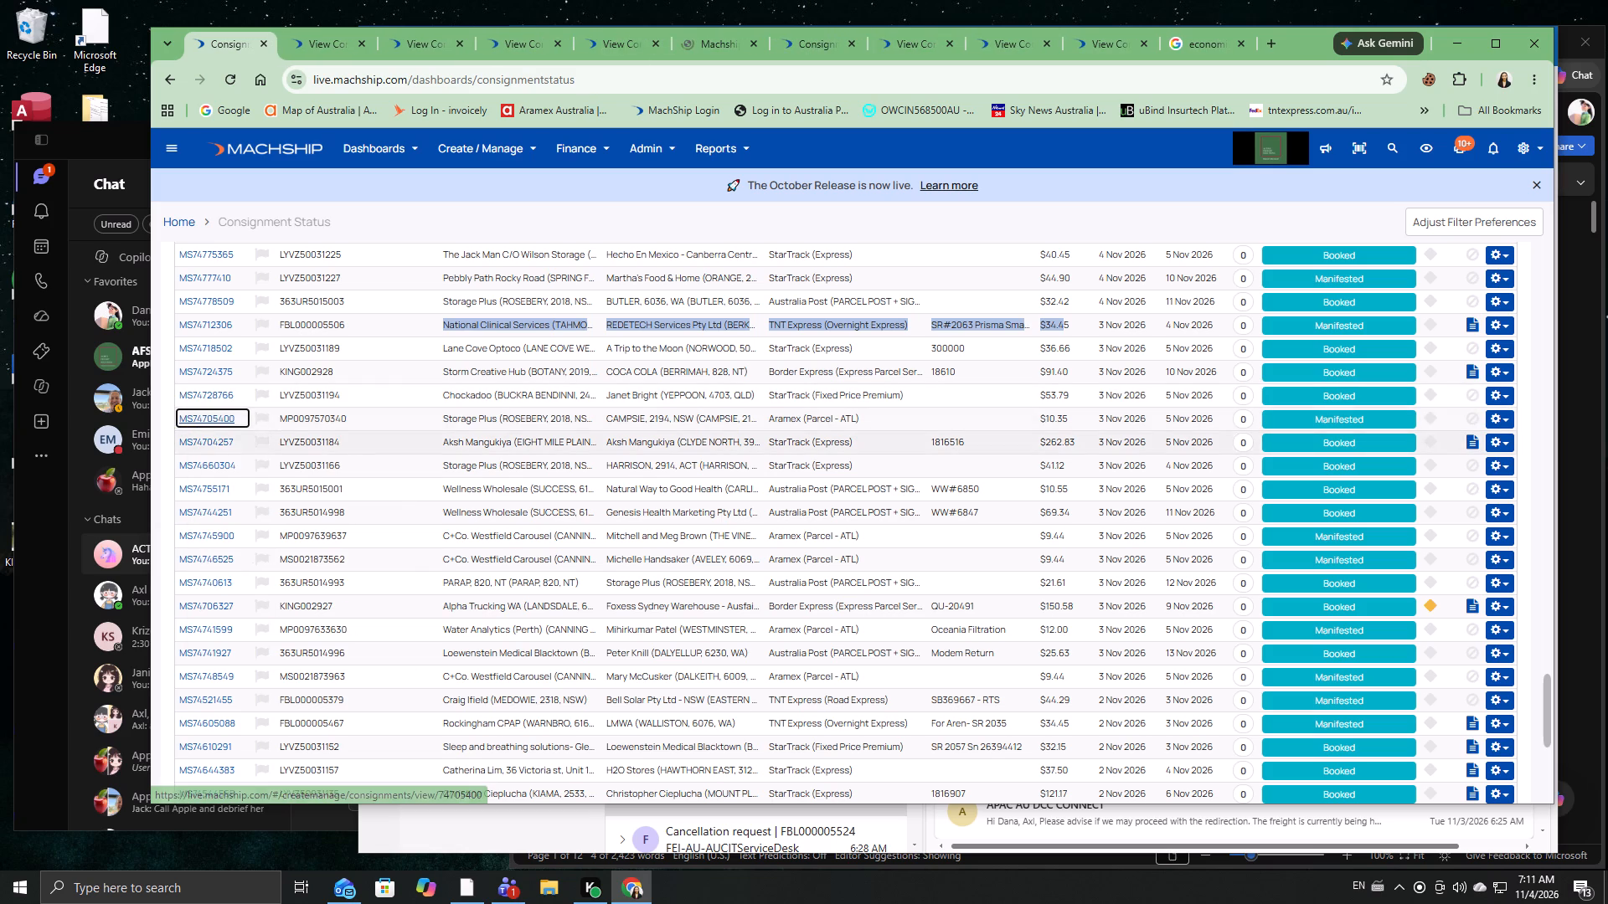
{"action": "right_click", "coordinate": [202, 441]}
{"action": "left_click", "coordinate": [321, 468]}
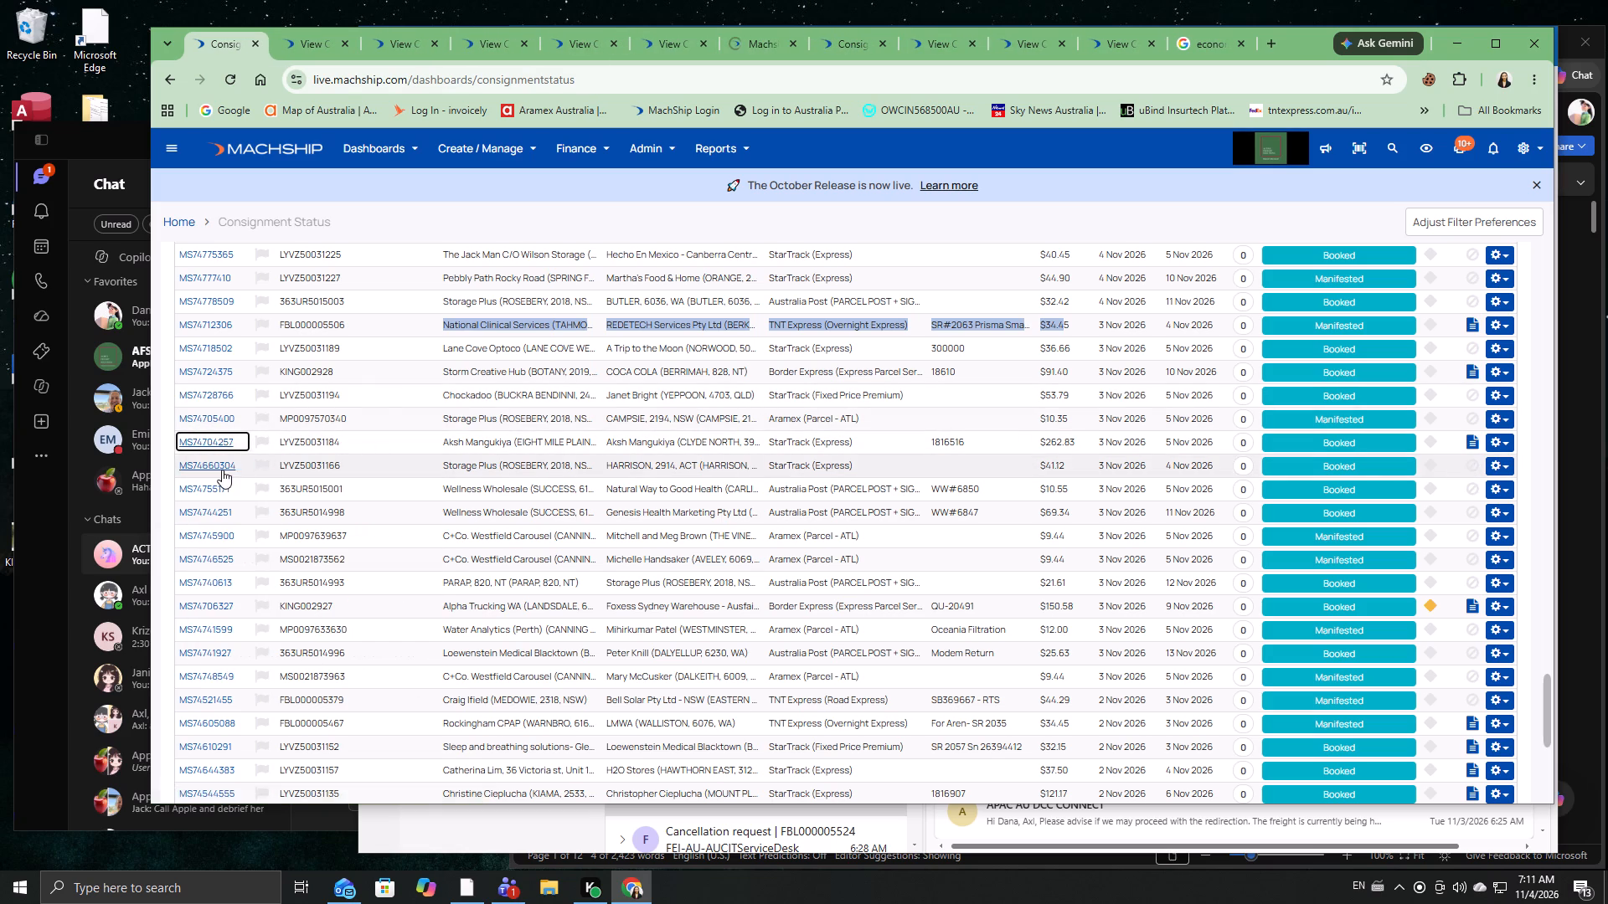
{"action": "right_click", "coordinate": [222, 470]}
{"action": "left_click", "coordinate": [340, 484]}
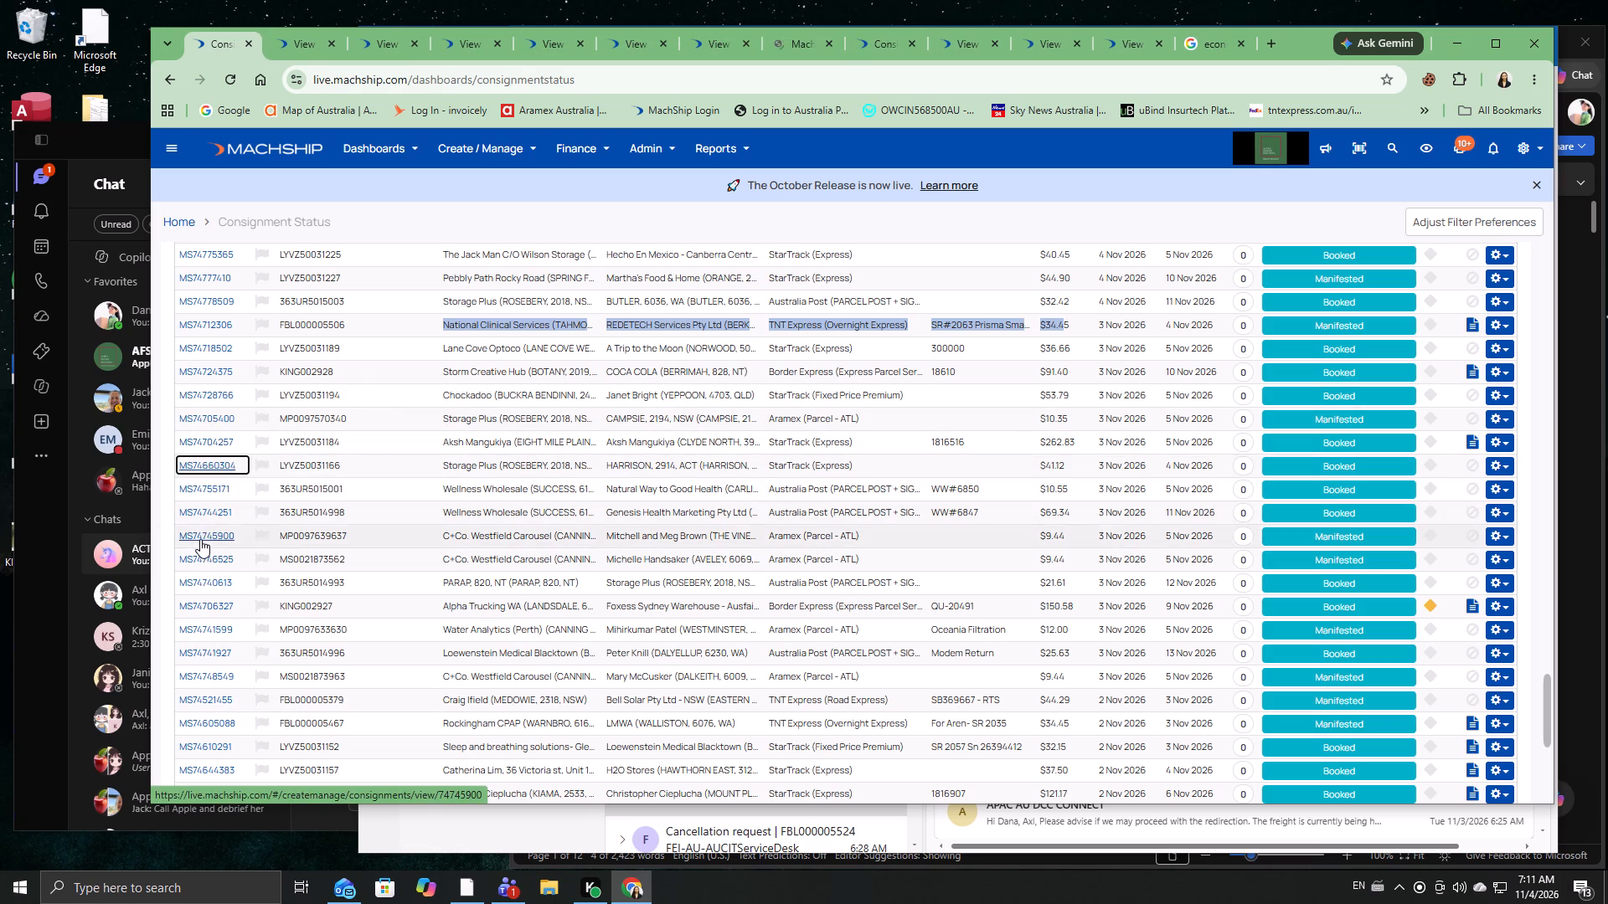
{"action": "right_click", "coordinate": [199, 540]}
{"action": "left_click", "coordinate": [348, 562]}
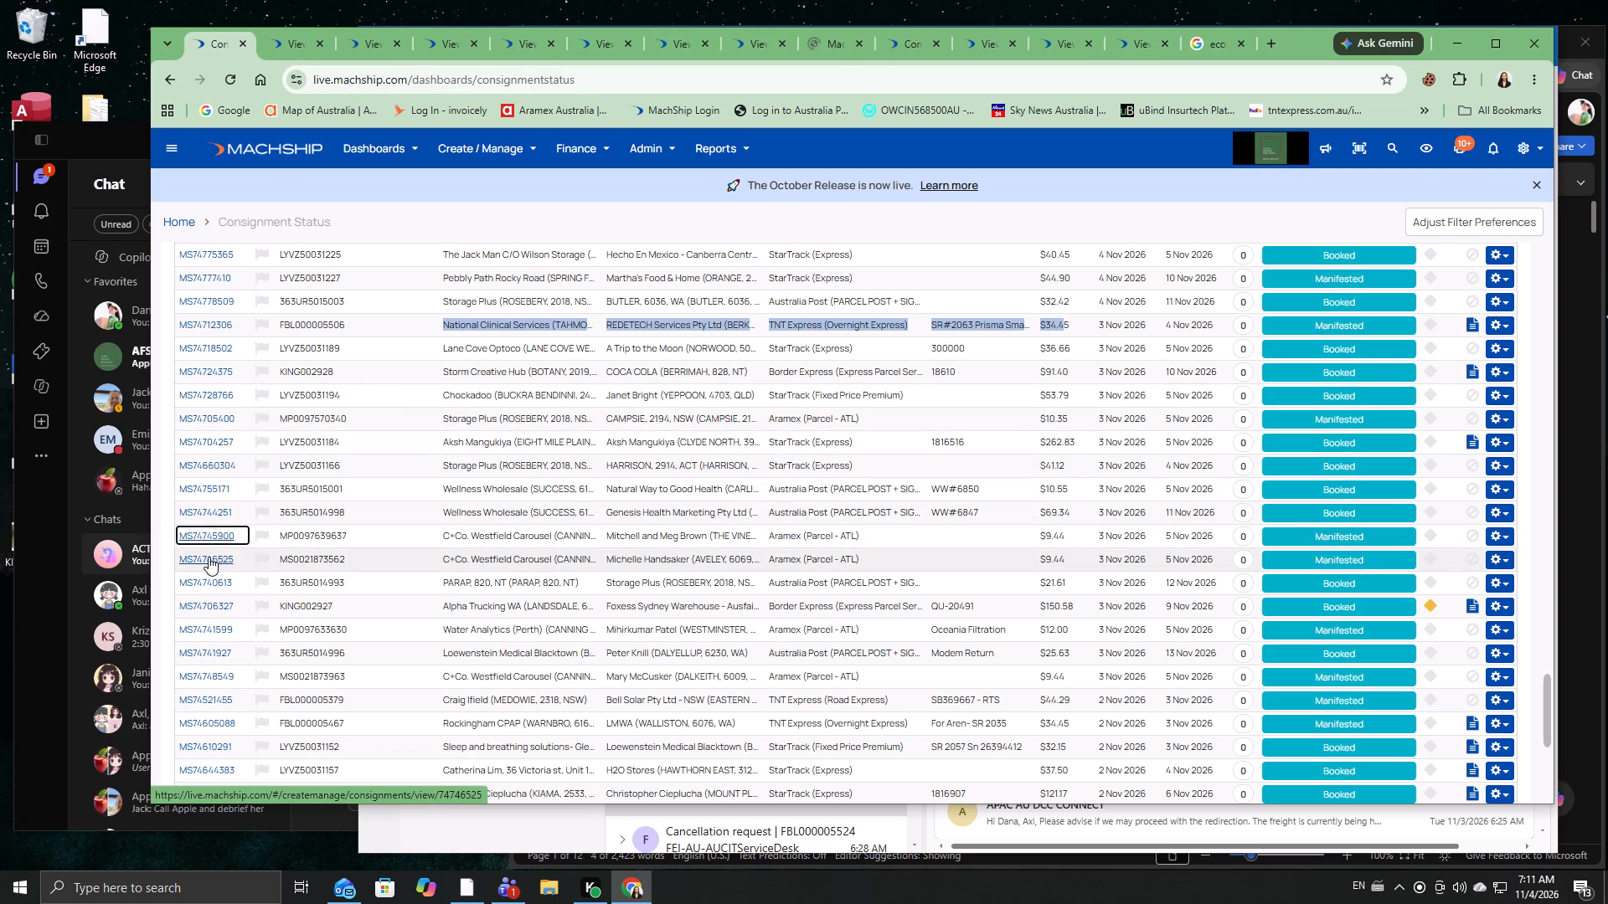
{"action": "right_click", "coordinate": [209, 557]}
{"action": "left_click", "coordinate": [344, 575]}
Open consignments MS74706327, MS74741599, MS74748549 and MS74521455 in separate new tabs.
{"action": "scroll", "coordinate": [307, 600], "scroll_direction": "down", "scroll_amount": 5}
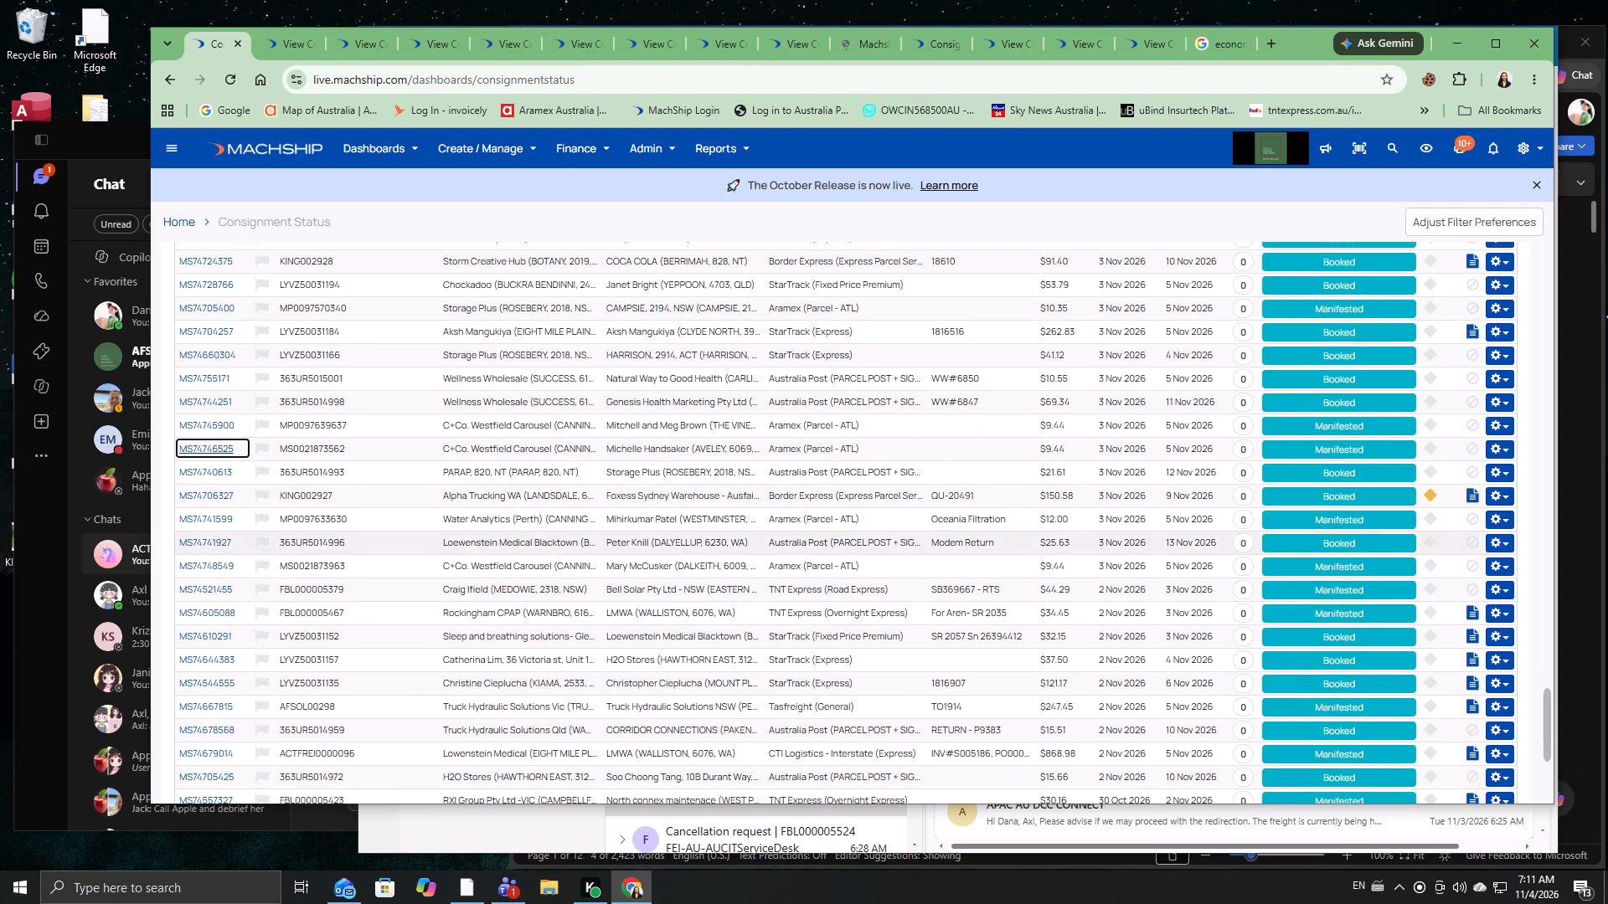
{"action": "scroll", "coordinate": [295, 558], "scroll_direction": "down", "scroll_amount": 2}
{"action": "right_click", "coordinate": [211, 411]}
{"action": "left_click", "coordinate": [317, 431]}
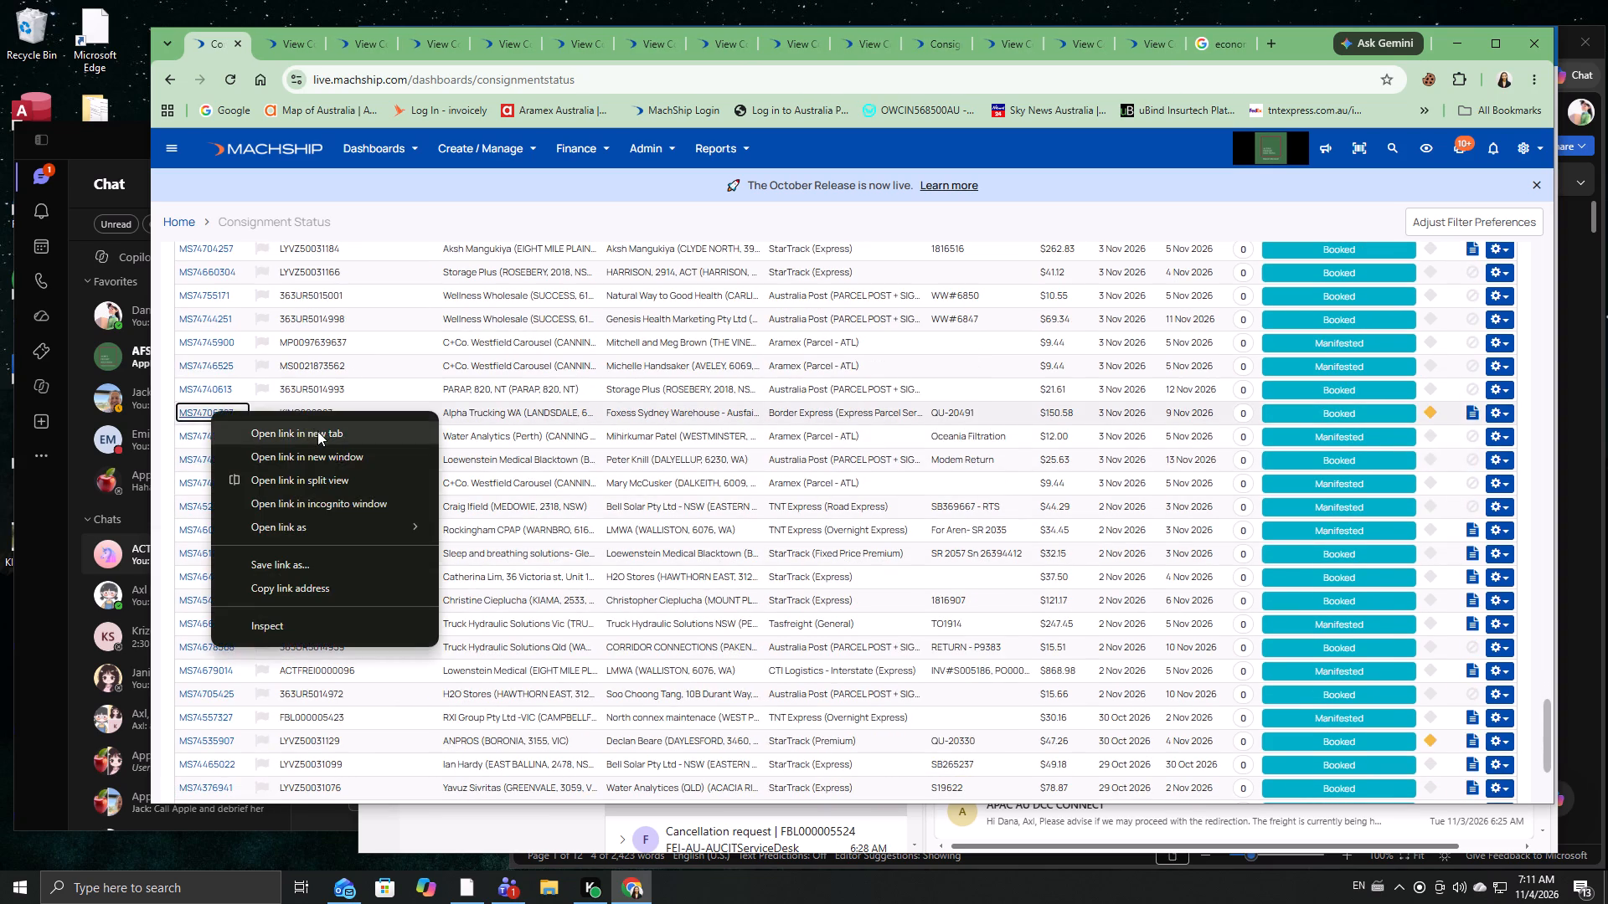
{"action": "right_click", "coordinate": [220, 436]}
{"action": "left_click", "coordinate": [315, 455]}
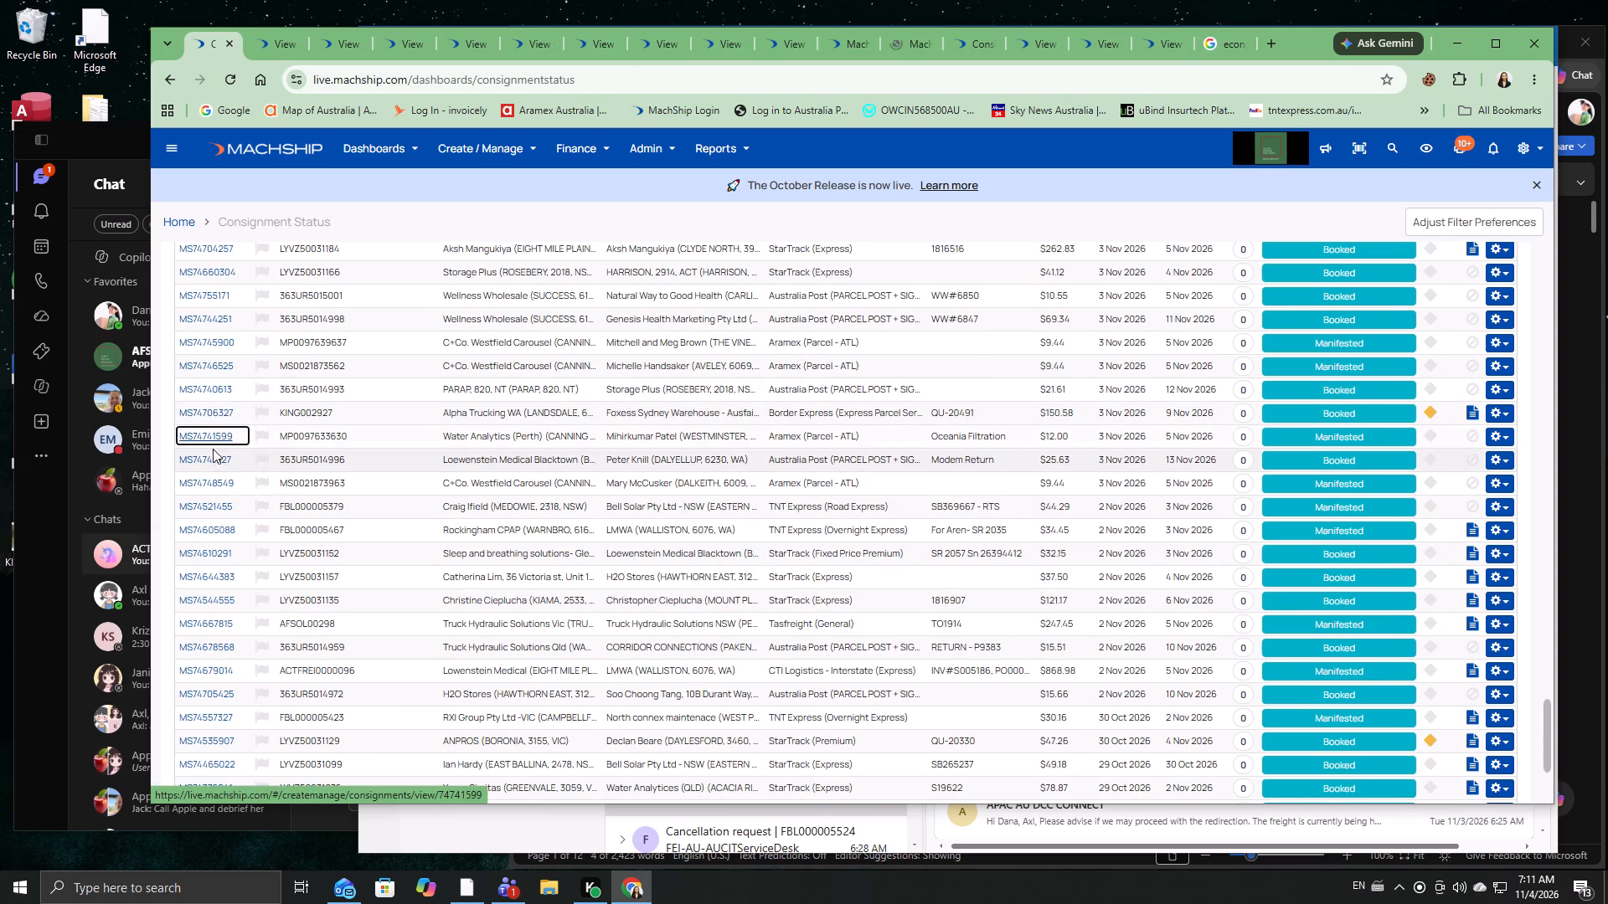
{"action": "right_click", "coordinate": [193, 484]}
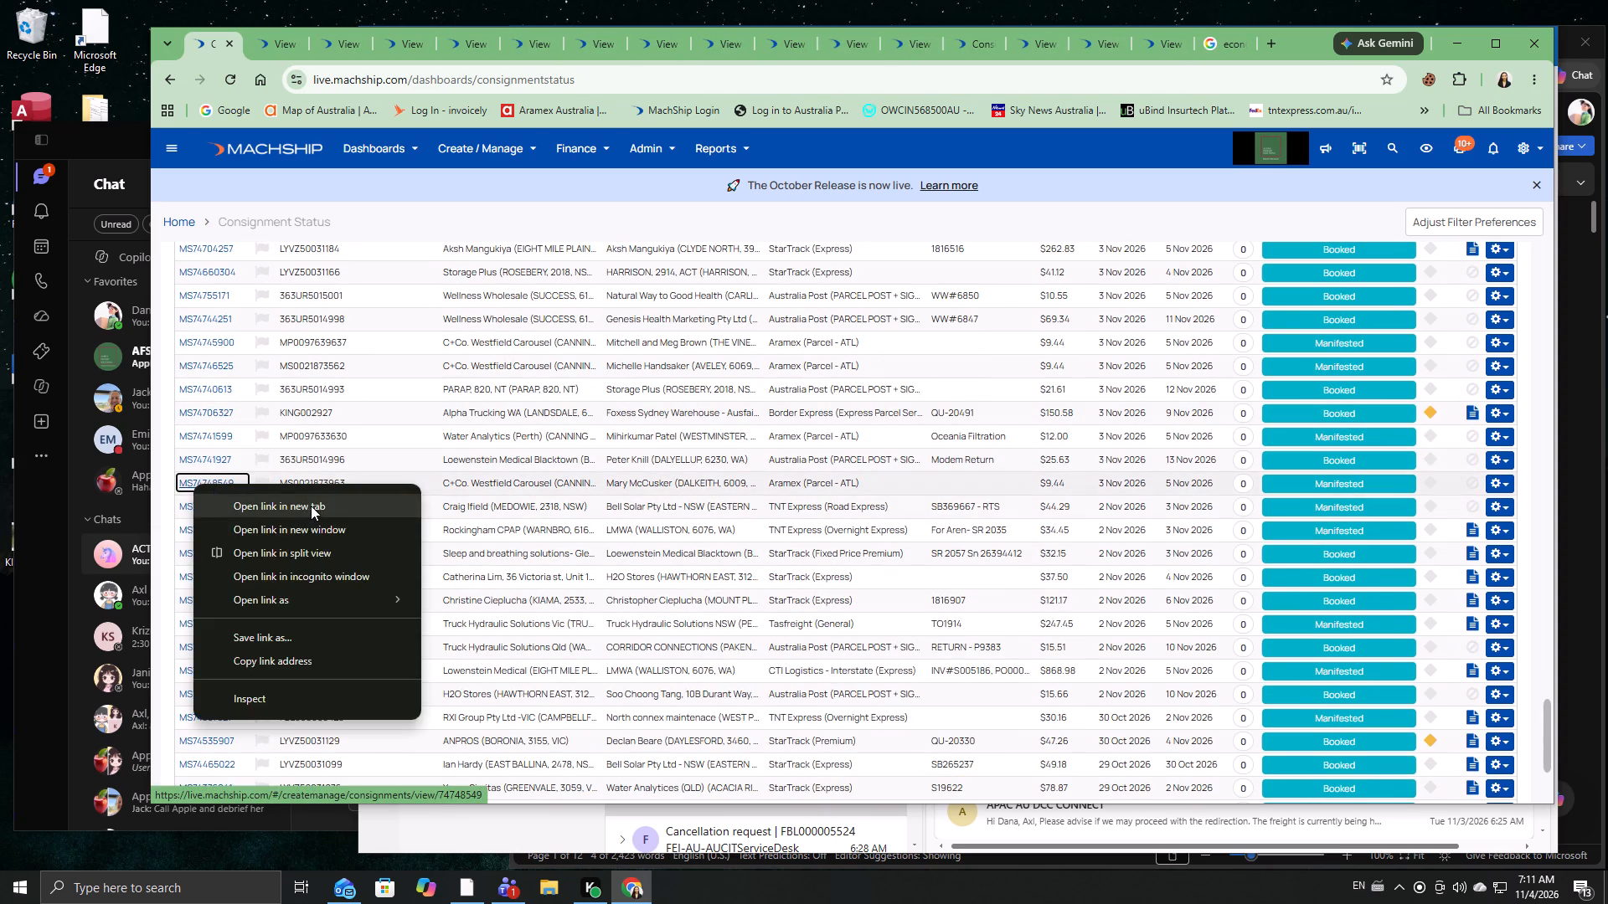
{"action": "left_click", "coordinate": [317, 506]}
{"action": "right_click", "coordinate": [201, 506]}
{"action": "left_click", "coordinate": [333, 530]}
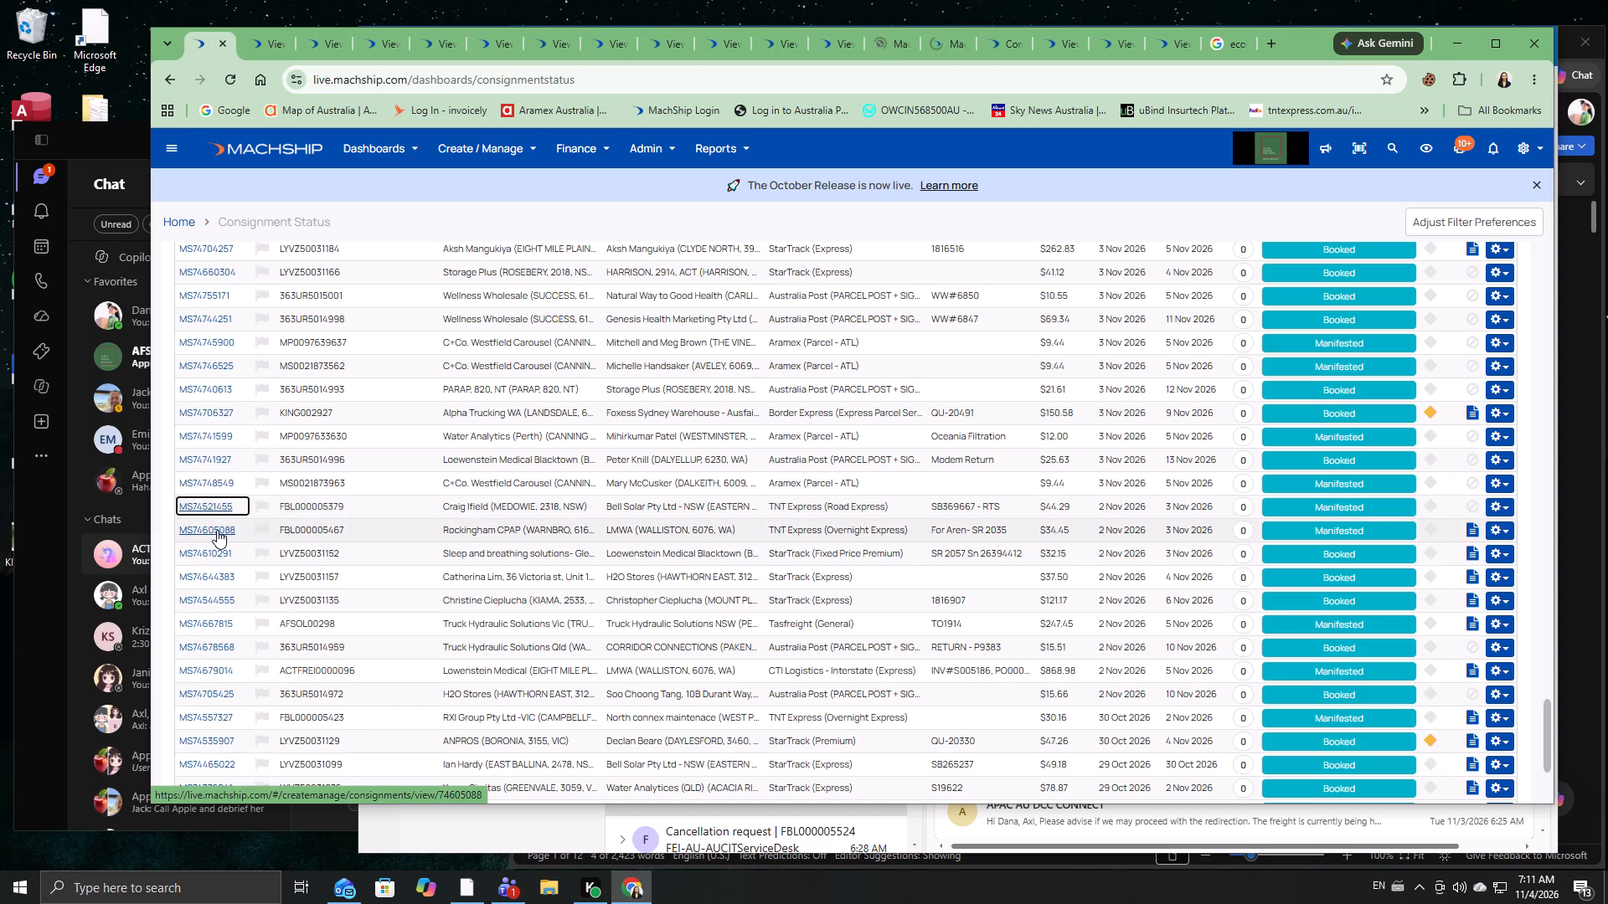
Open consignments MS74605088, MS74610291, MS74644383, MS74544555 and MS74667815 in separate new tabs.
{"action": "right_click", "coordinate": [215, 529]}
{"action": "left_click", "coordinate": [352, 552]}
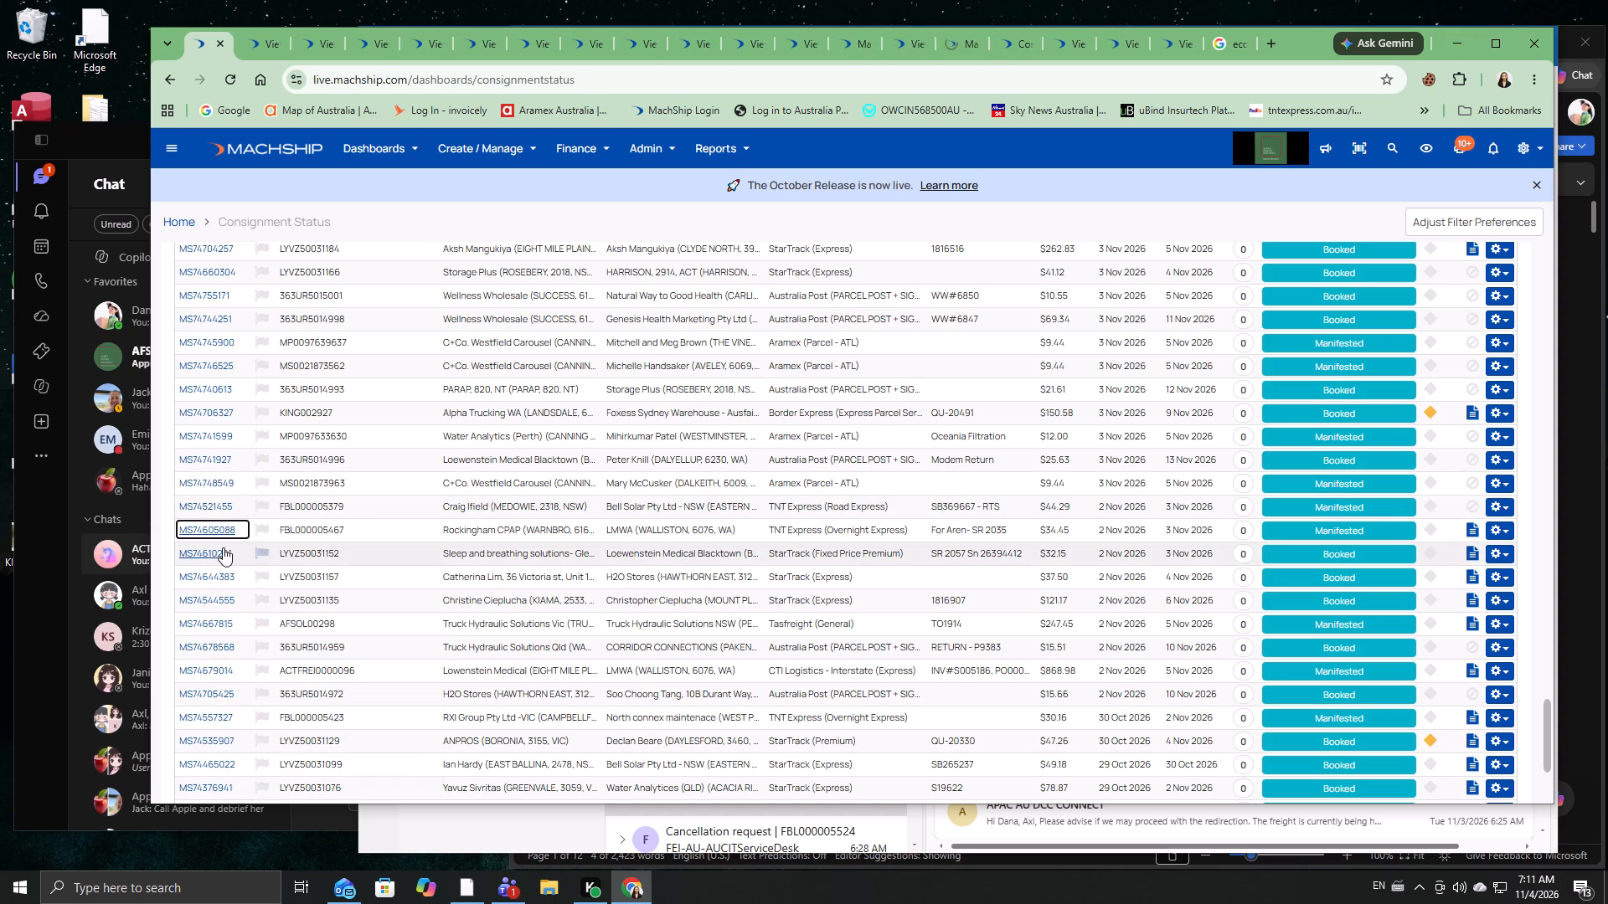
{"action": "right_click", "coordinate": [213, 549]}
{"action": "left_click", "coordinate": [382, 572]}
{"action": "right_click", "coordinate": [222, 573]}
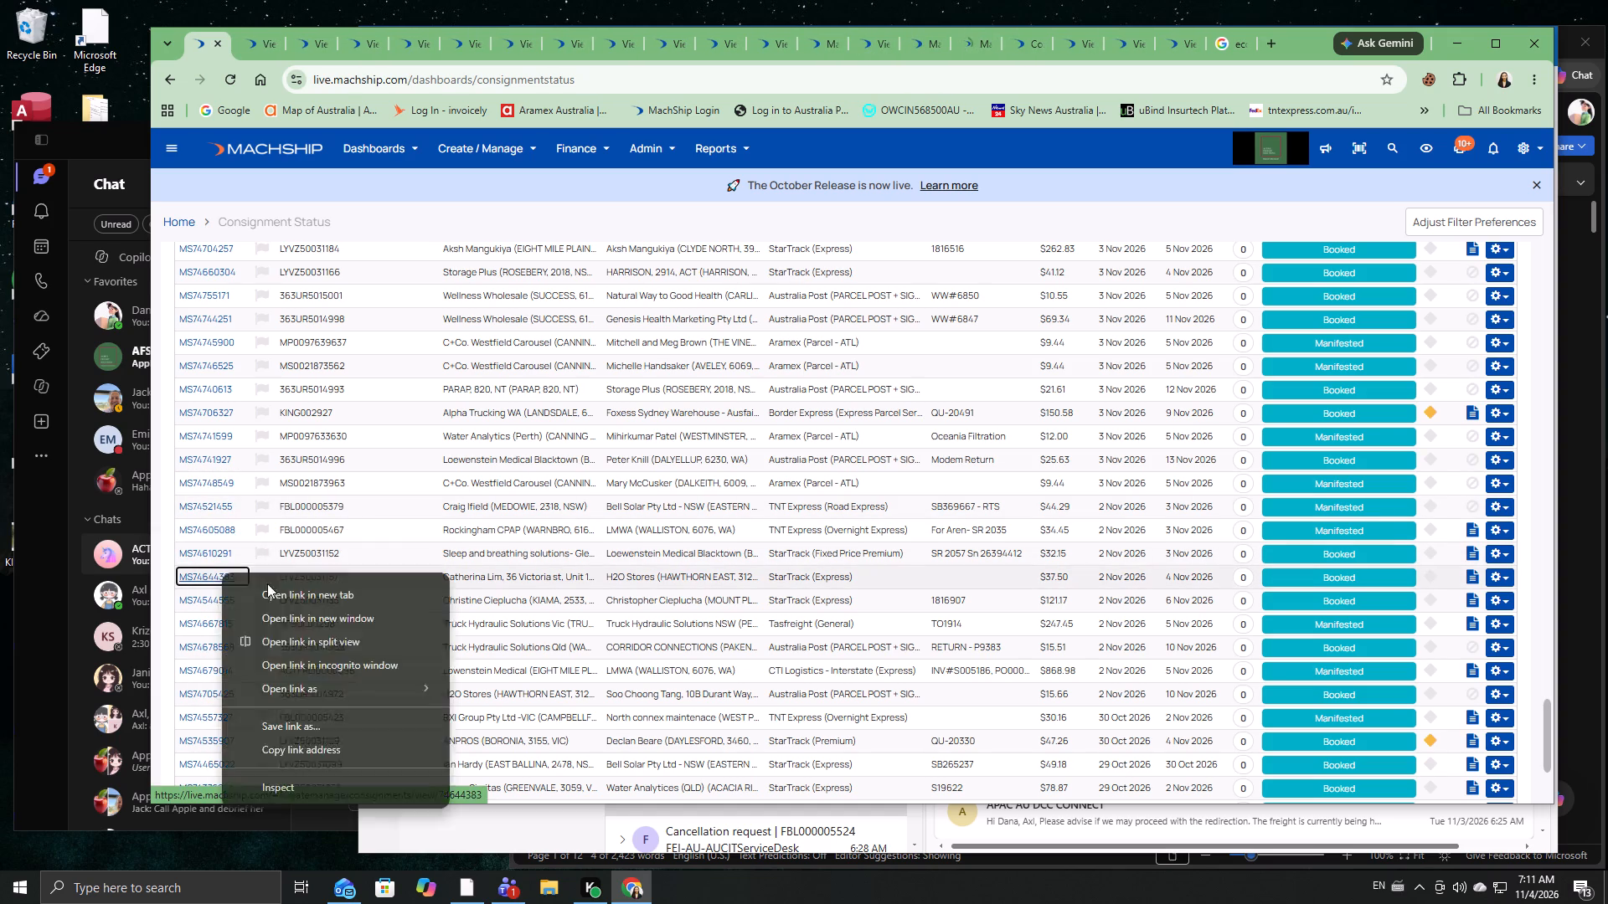
{"action": "left_click", "coordinate": [332, 593]}
{"action": "right_click", "coordinate": [186, 598]}
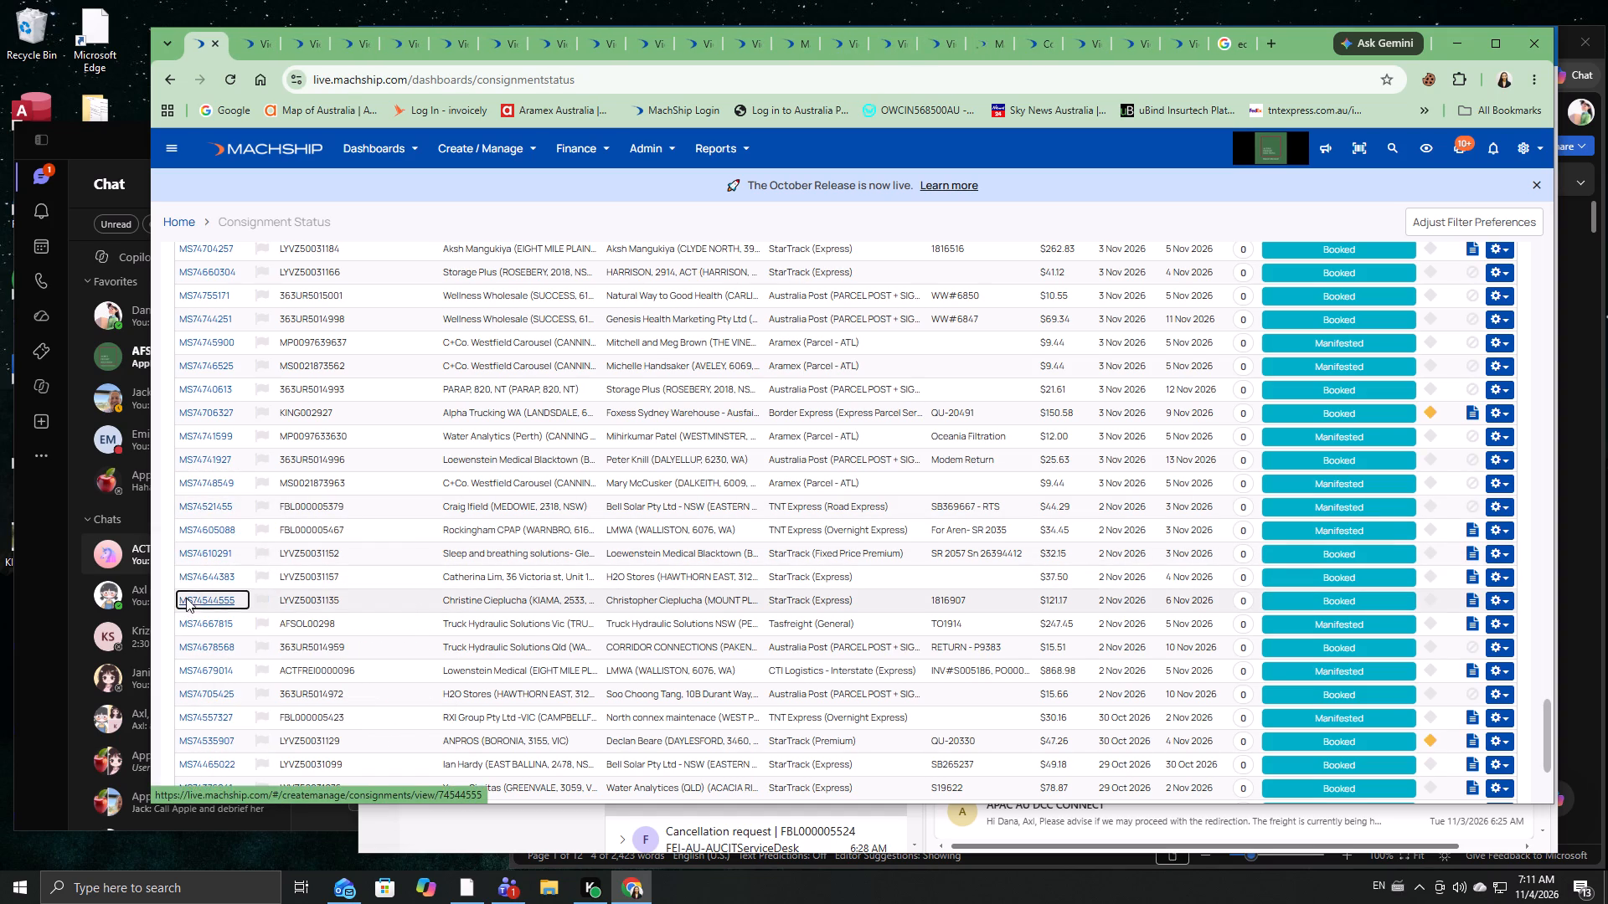
{"action": "left_click", "coordinate": [339, 618]}
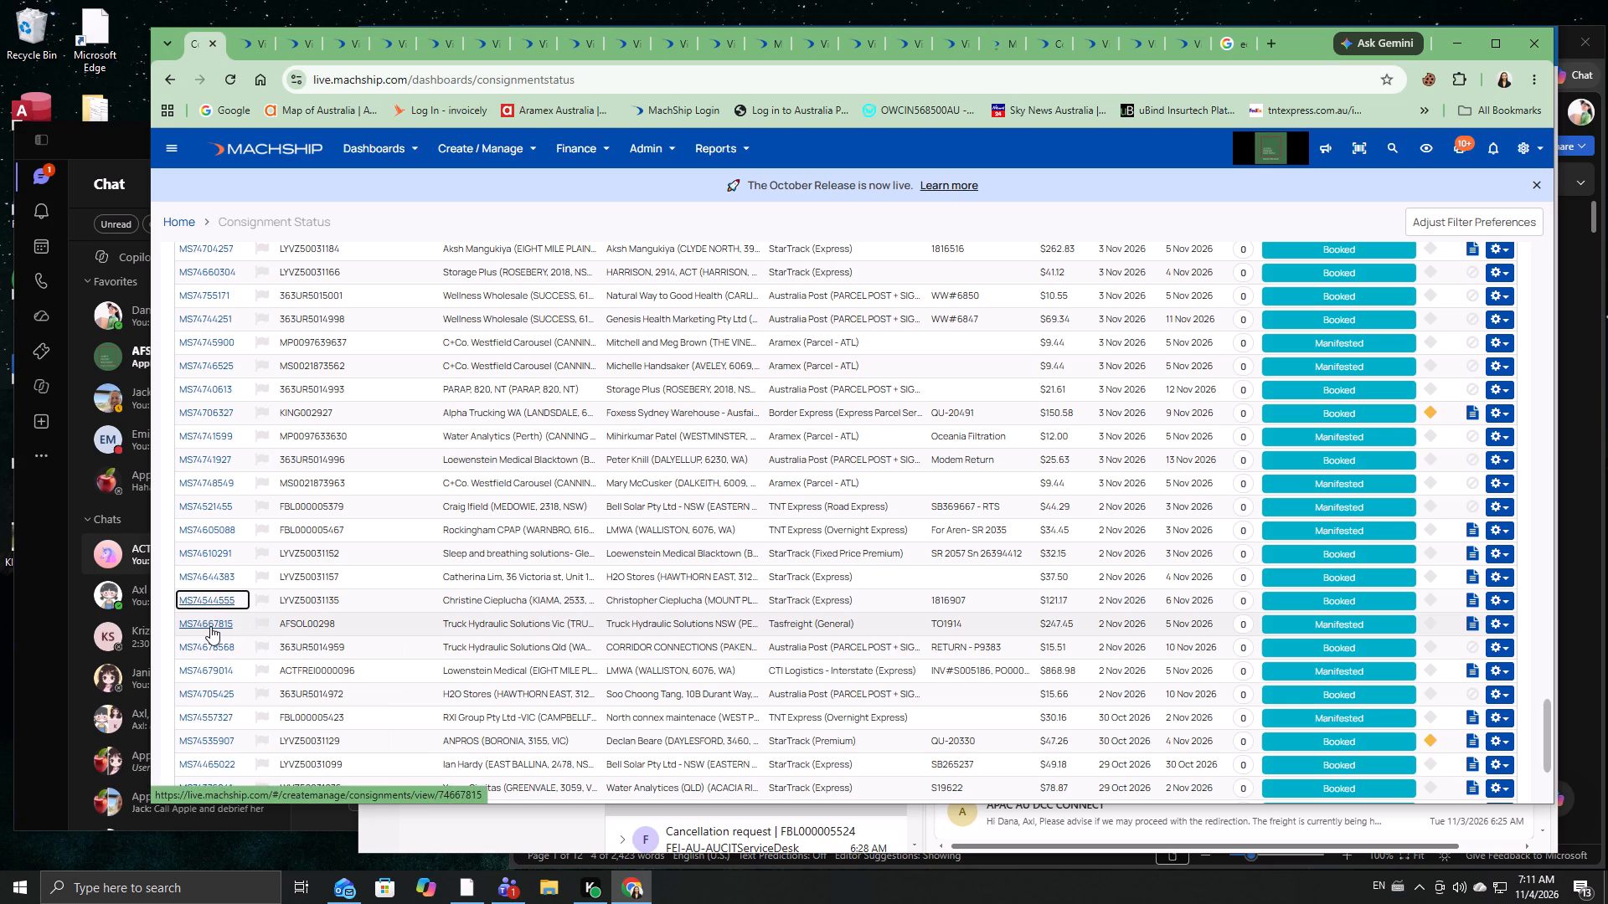
{"action": "right_click", "coordinate": [210, 626]}
{"action": "left_click", "coordinate": [343, 647]}
{"action": "scroll", "coordinate": [390, 624], "scroll_direction": "down", "scroll_amount": 5}
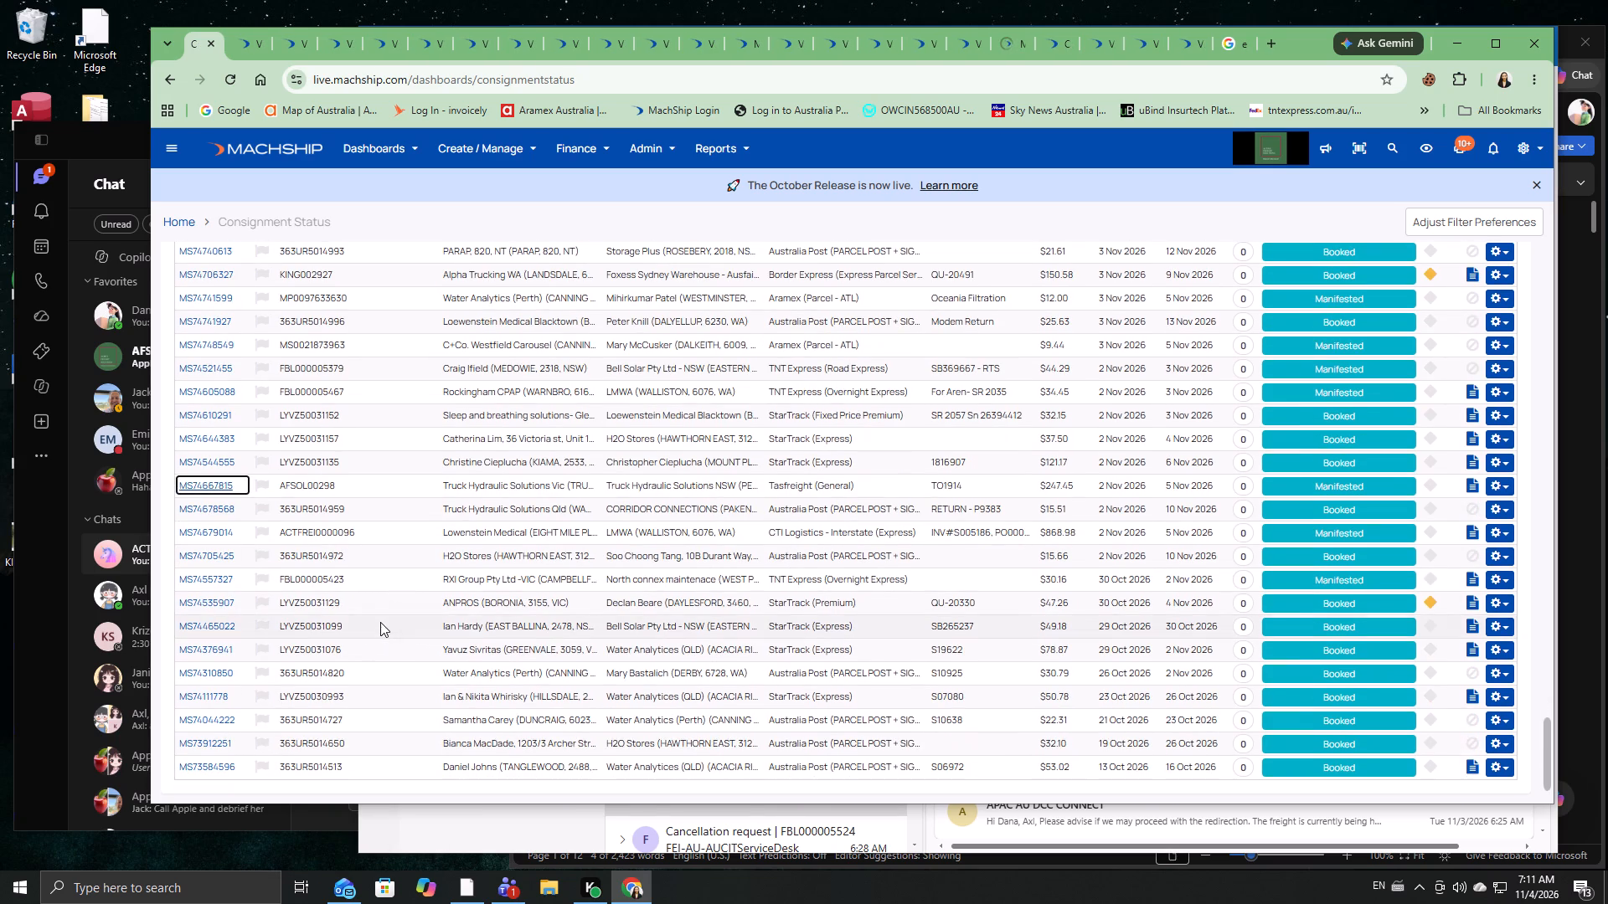
{"action": "scroll", "coordinate": [380, 622], "scroll_direction": "down", "scroll_amount": 2}
{"action": "right_click", "coordinate": [199, 532]}
{"action": "left_click", "coordinate": [307, 553]}
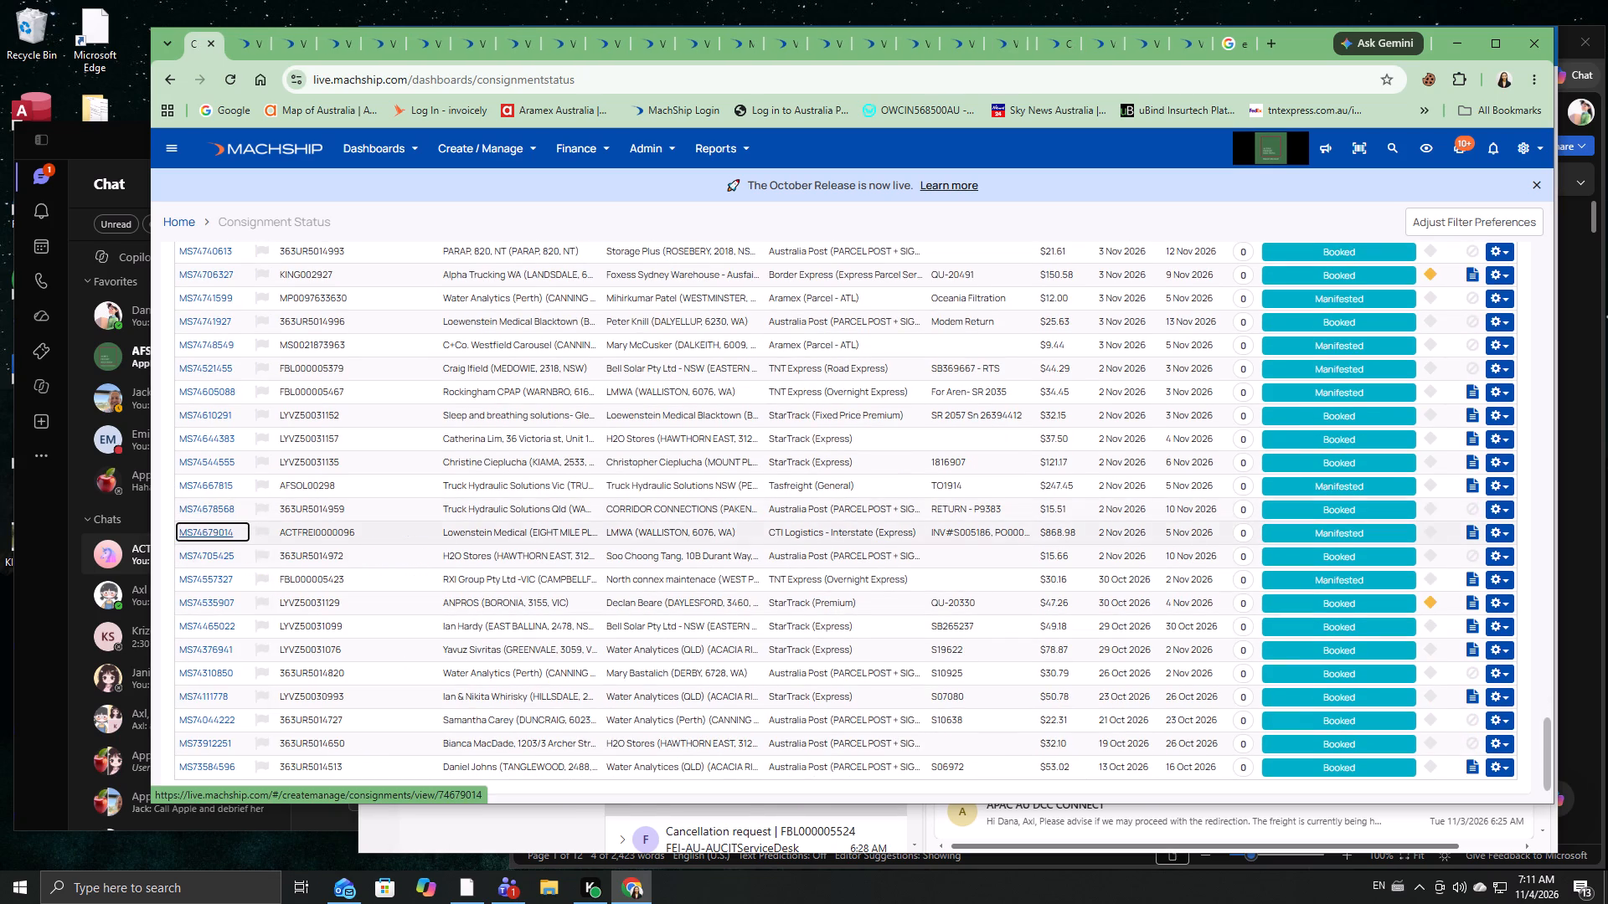
{"action": "right_click", "coordinate": [208, 558]}
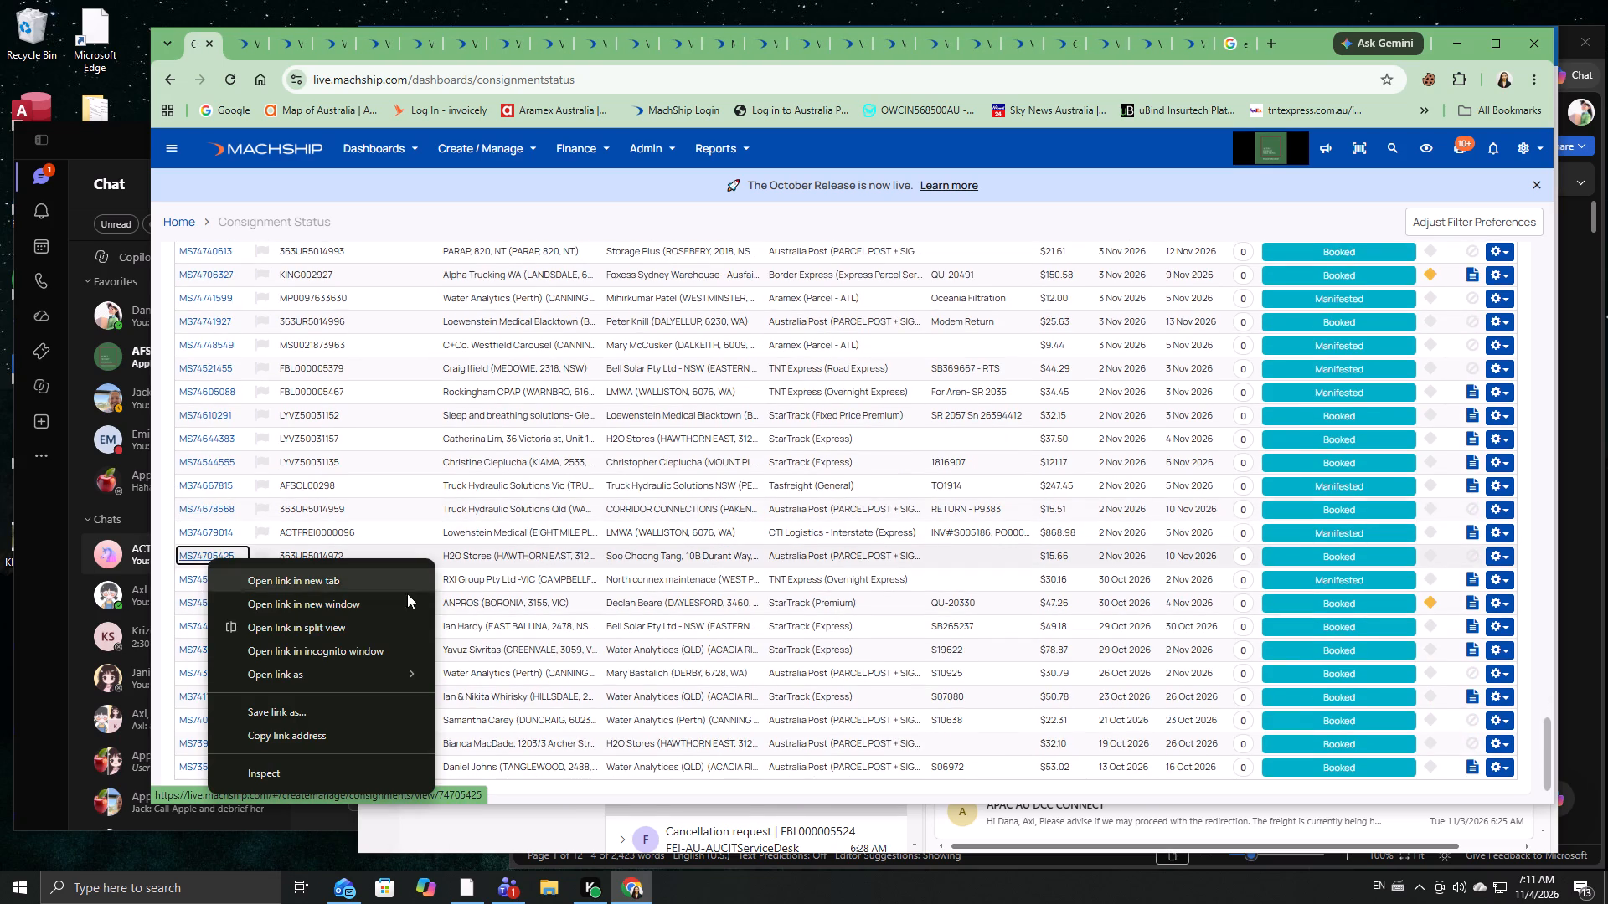
{"action": "left_click", "coordinate": [561, 560]}
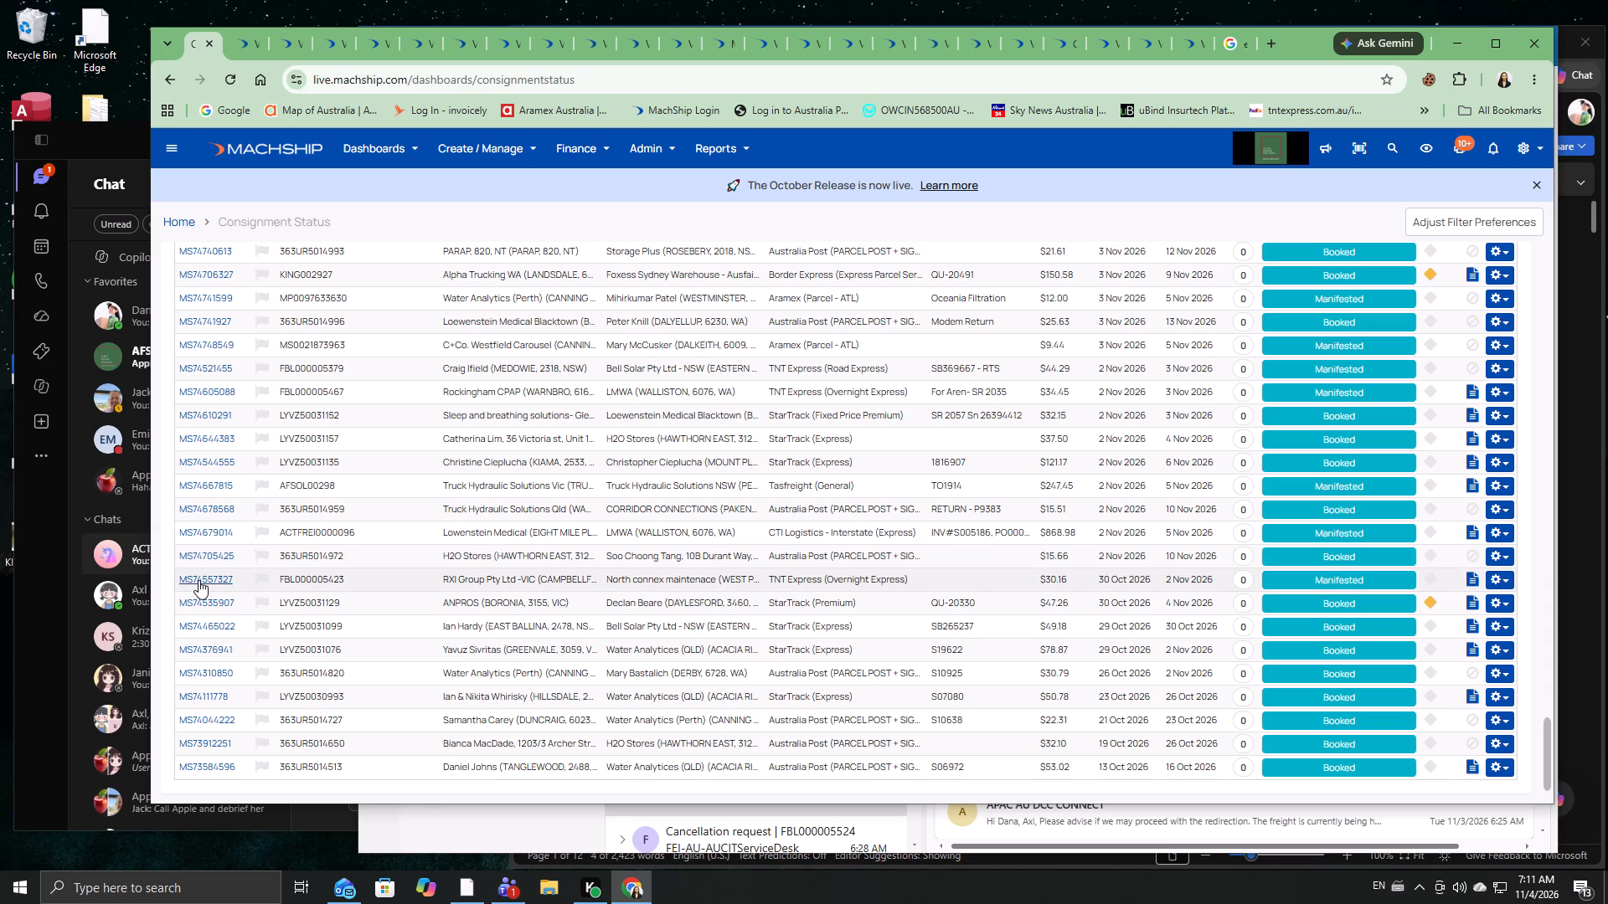
{"action": "right_click", "coordinate": [198, 580]}
{"action": "left_click", "coordinate": [315, 606]}
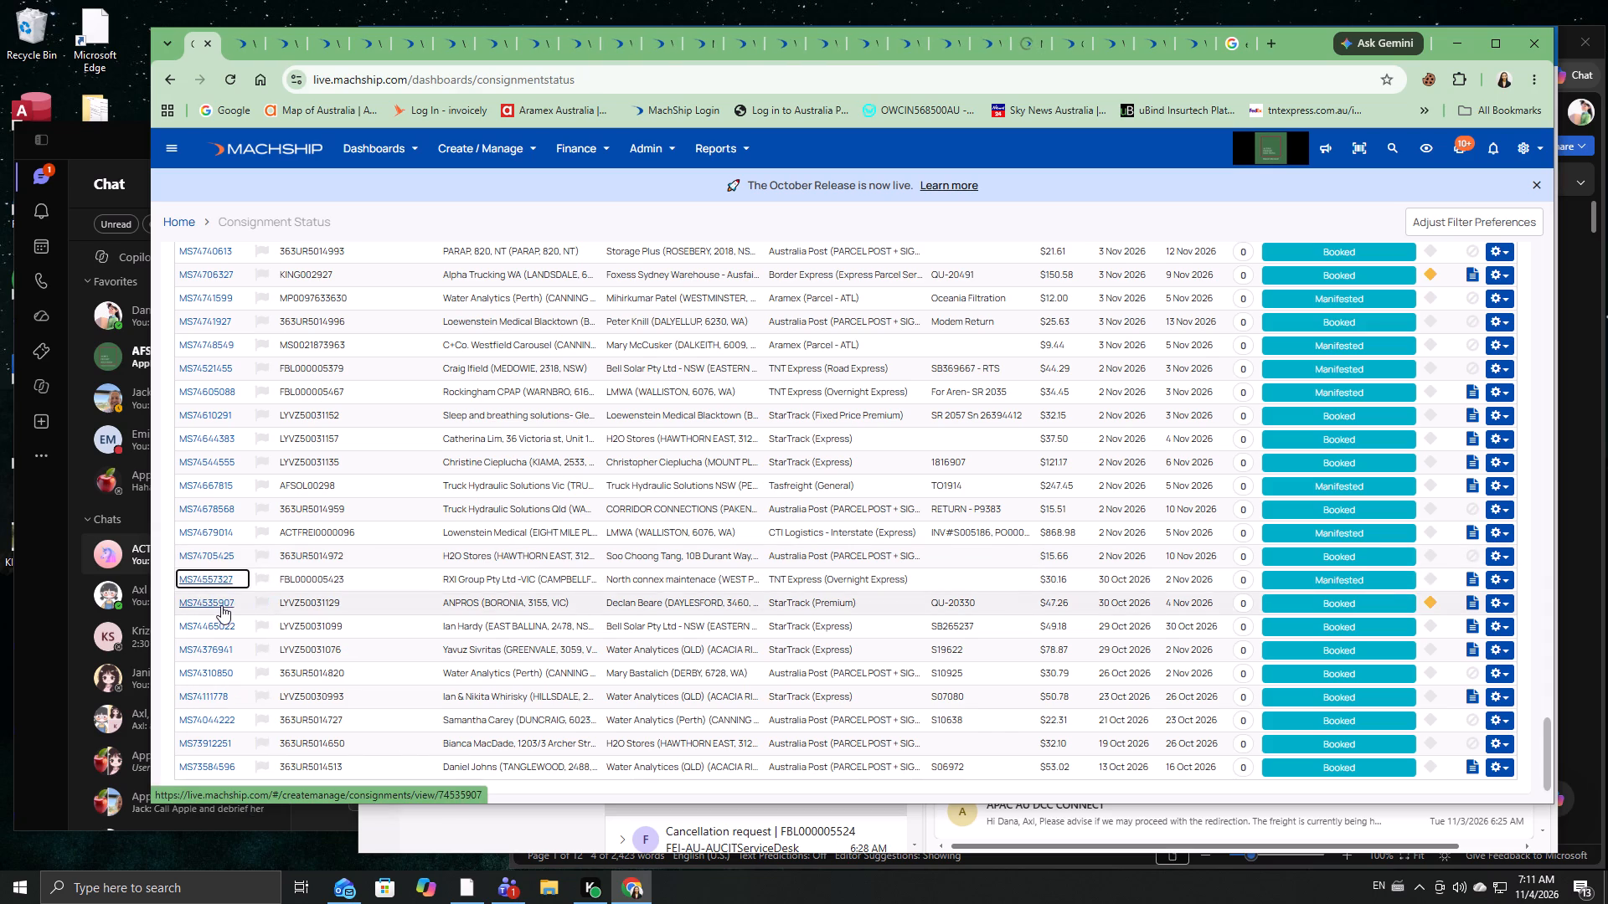
{"action": "right_click", "coordinate": [221, 605]}
{"action": "left_click", "coordinate": [338, 627]}
{"action": "right_click", "coordinate": [207, 630]}
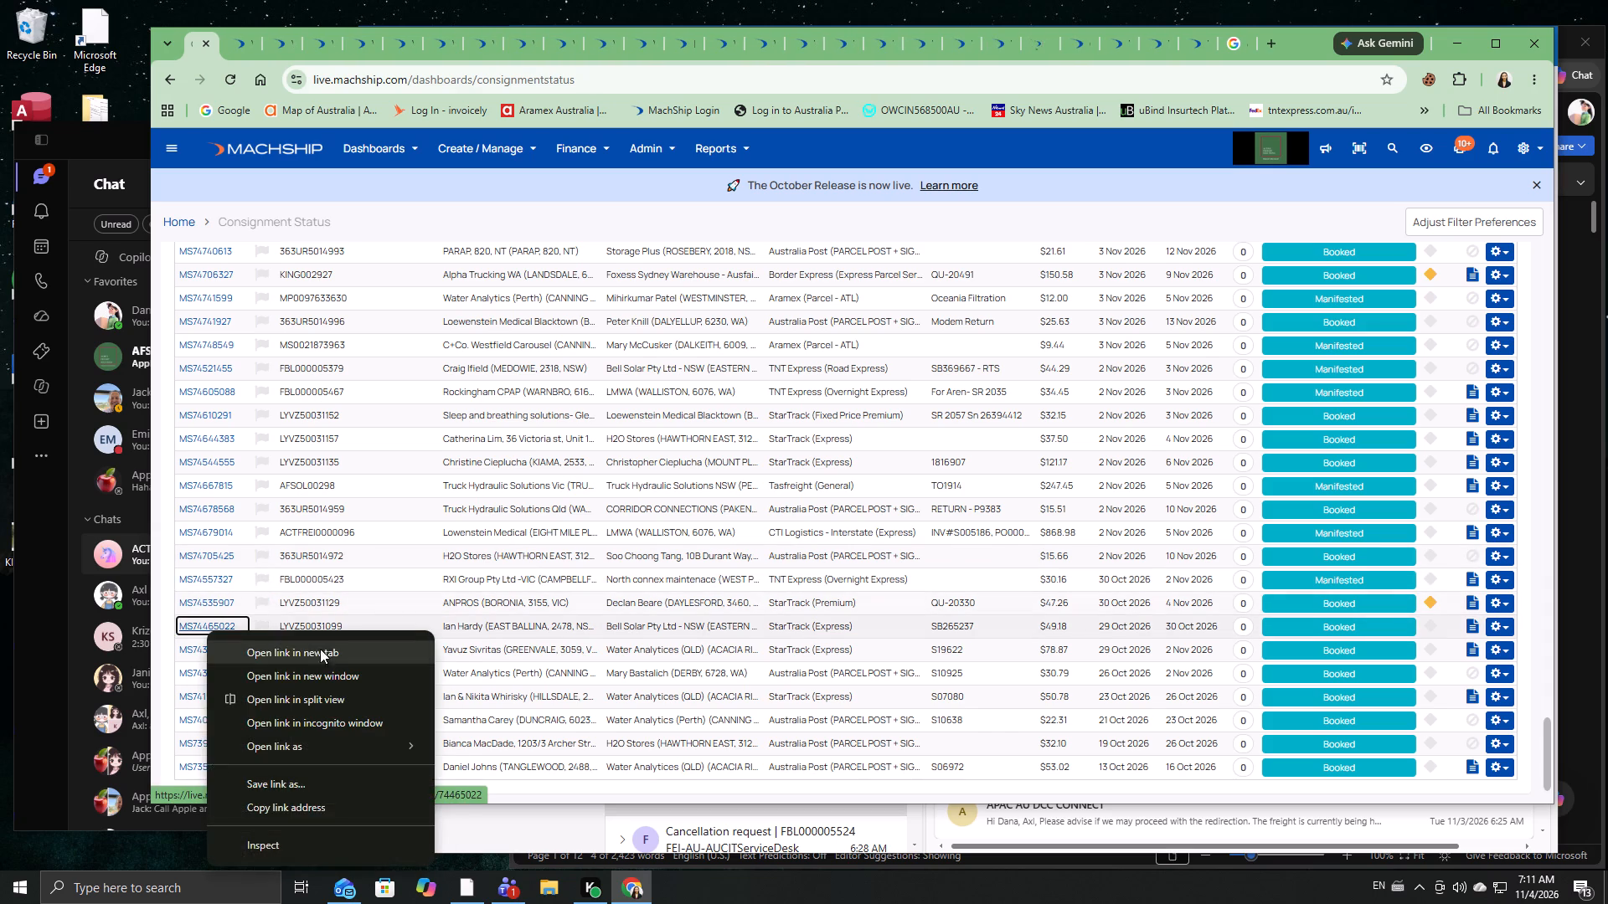
{"action": "left_click", "coordinate": [329, 651]}
{"action": "right_click", "coordinate": [211, 650]}
{"action": "left_click", "coordinate": [364, 439]}
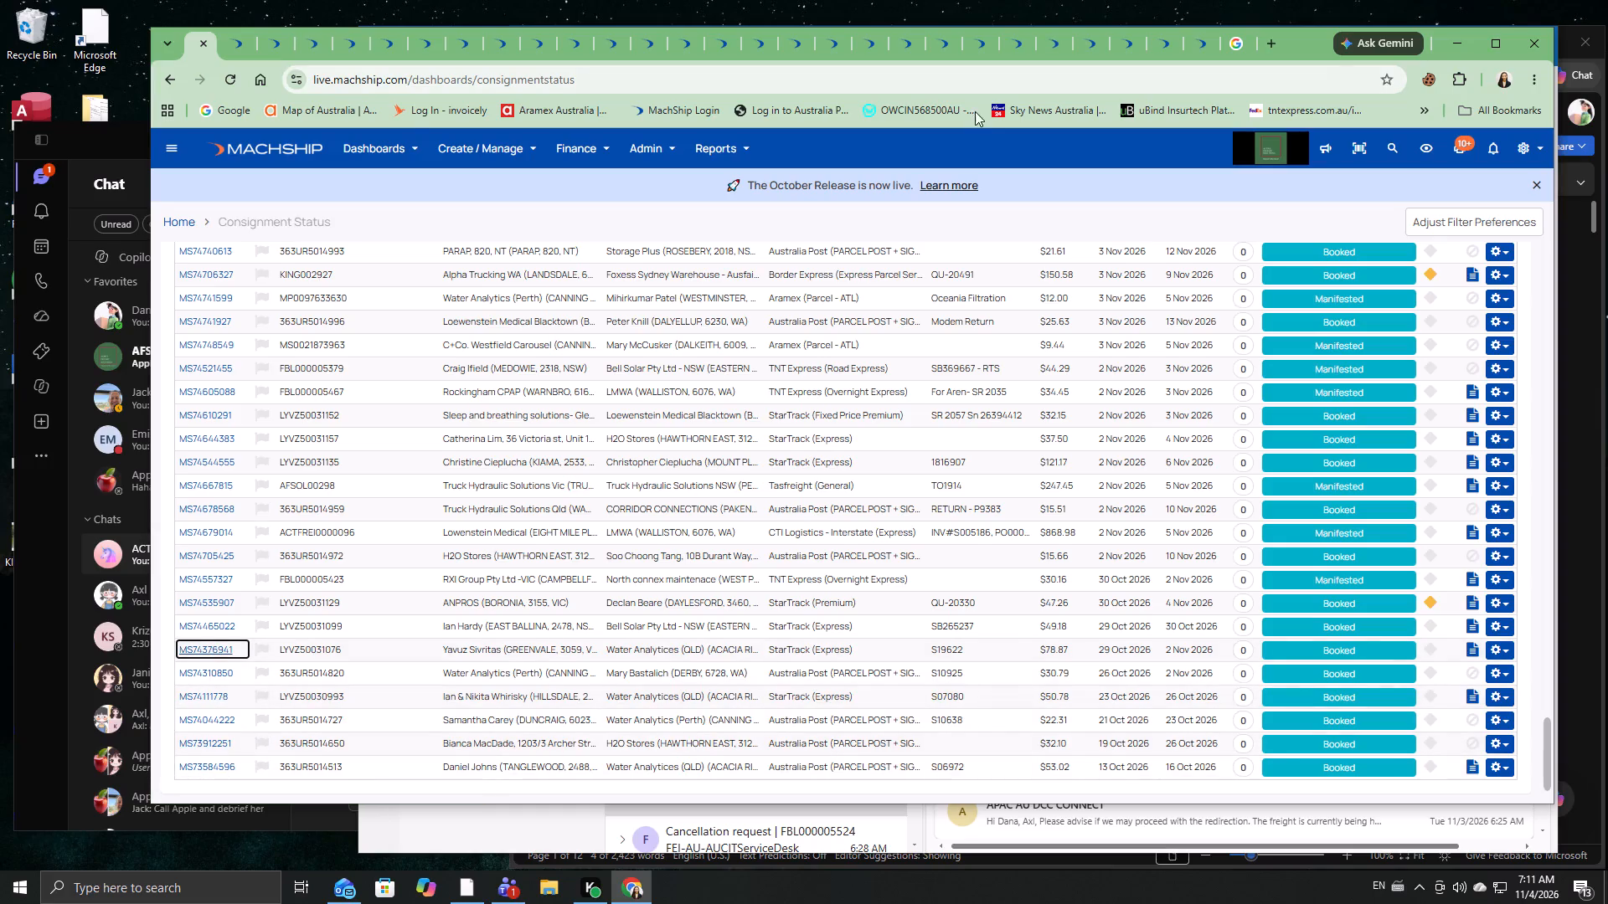
Dismiss the Manifest Consignments result for MS74771114 and close its View Consignment tab.
{"action": "left_click", "coordinate": [1193, 52]}
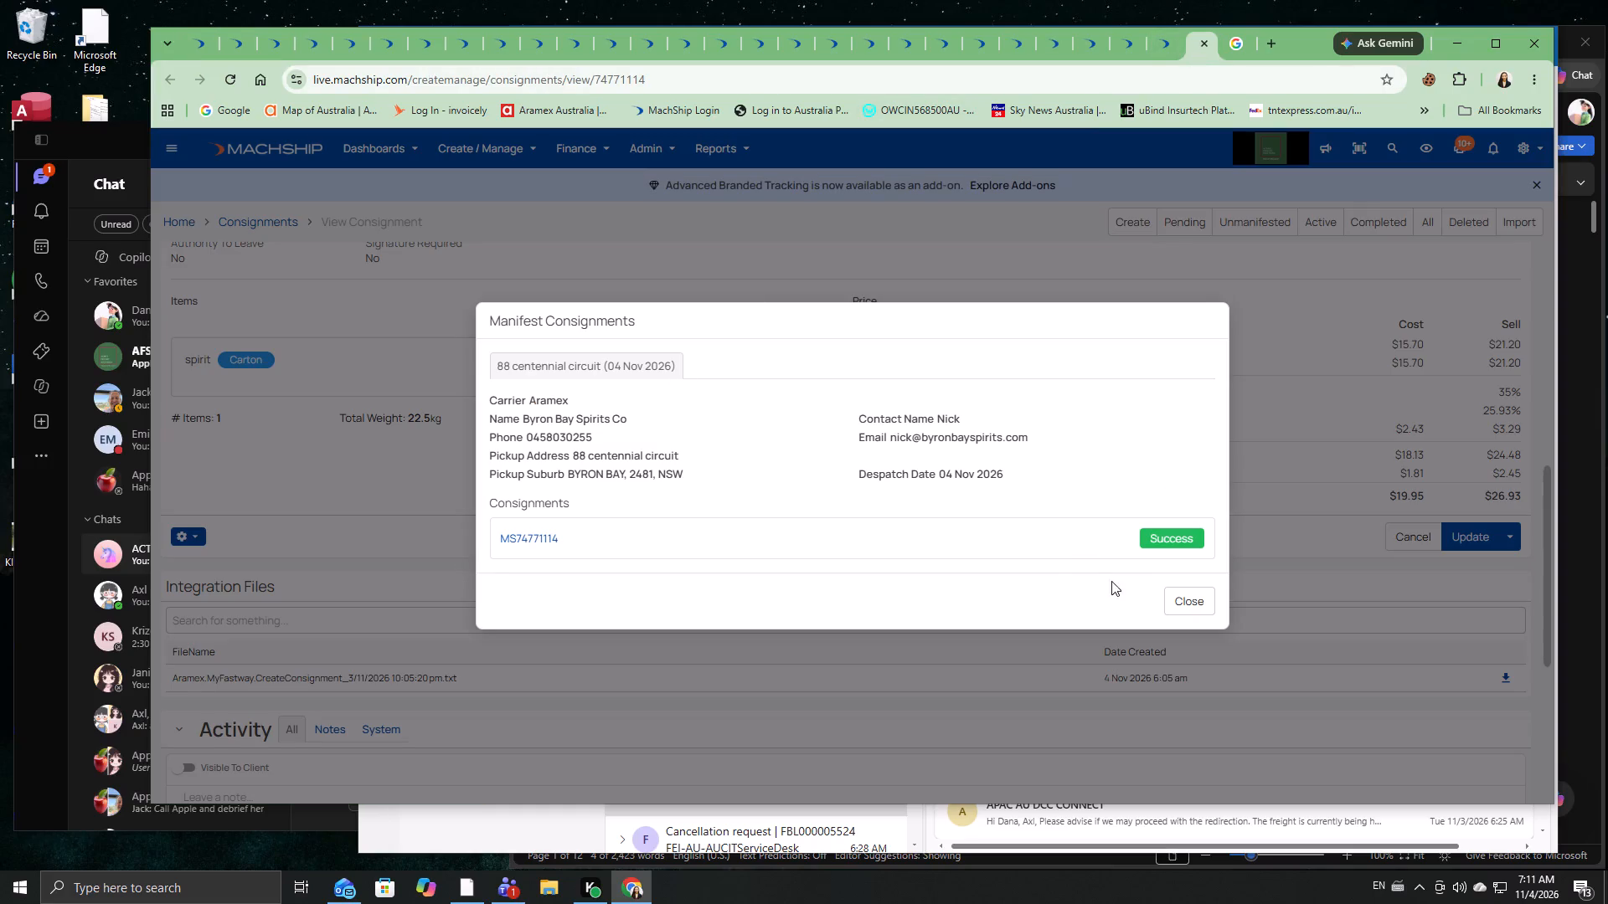
{"action": "left_click", "coordinate": [1187, 601]}
{"action": "left_click", "coordinate": [1201, 40]}
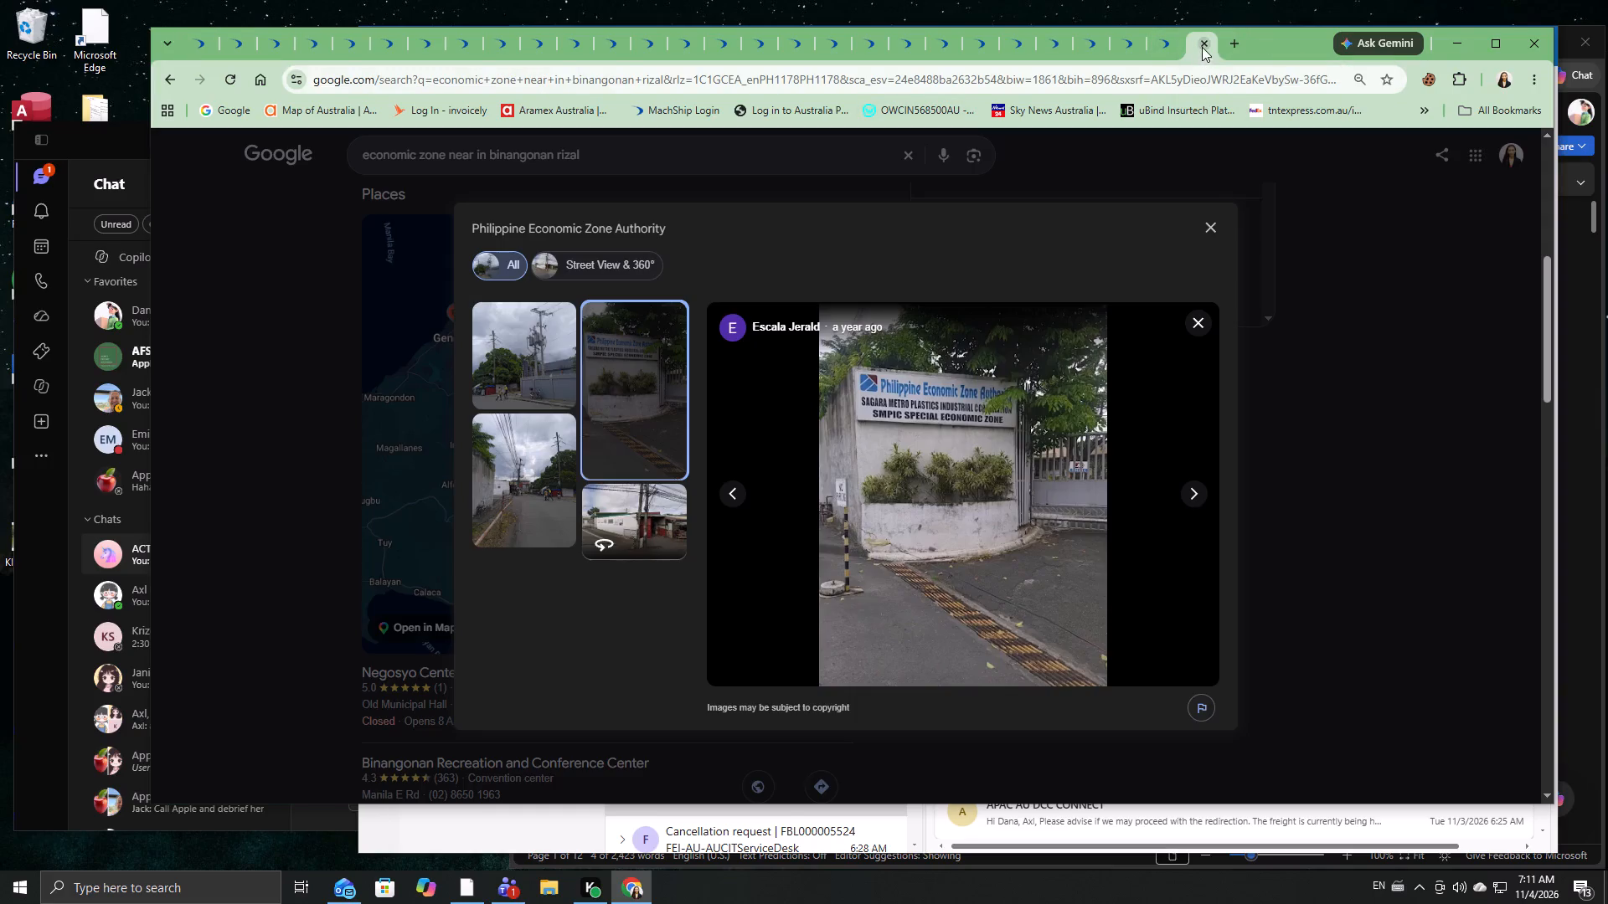
Close the Google search tab for economic zones near Binangonan Rizal.
{"action": "left_click", "coordinate": [1193, 51]}
{"action": "left_click", "coordinate": [1203, 49]}
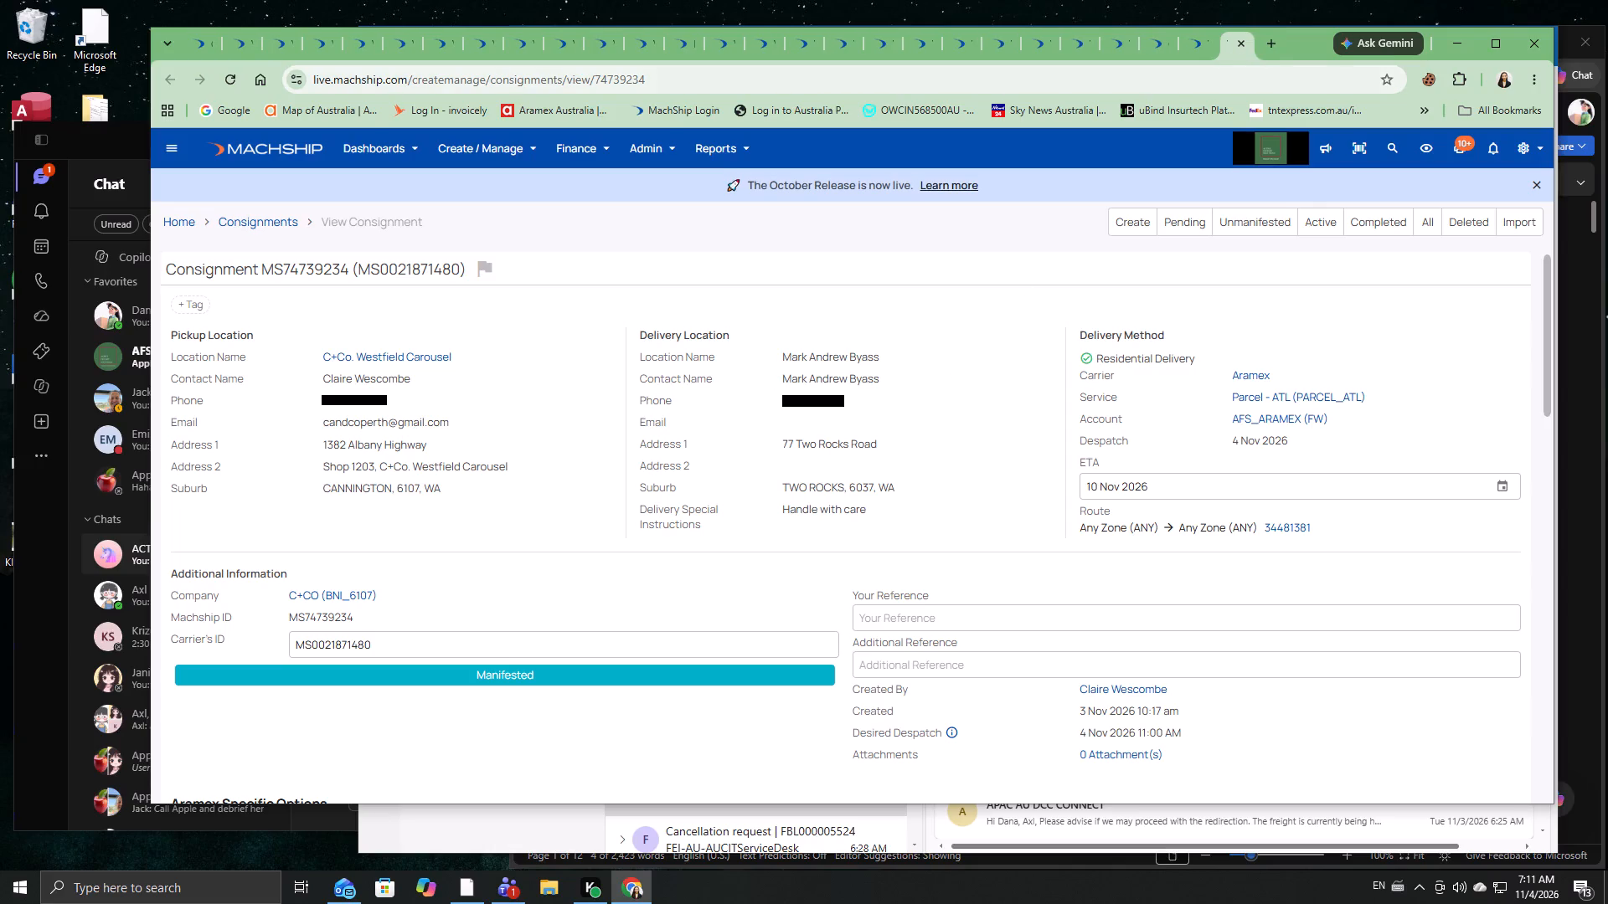
Review the activity history and notes of consignment MS74712306, and bring up its available consignment actions.
{"action": "left_click", "coordinate": [236, 48]}
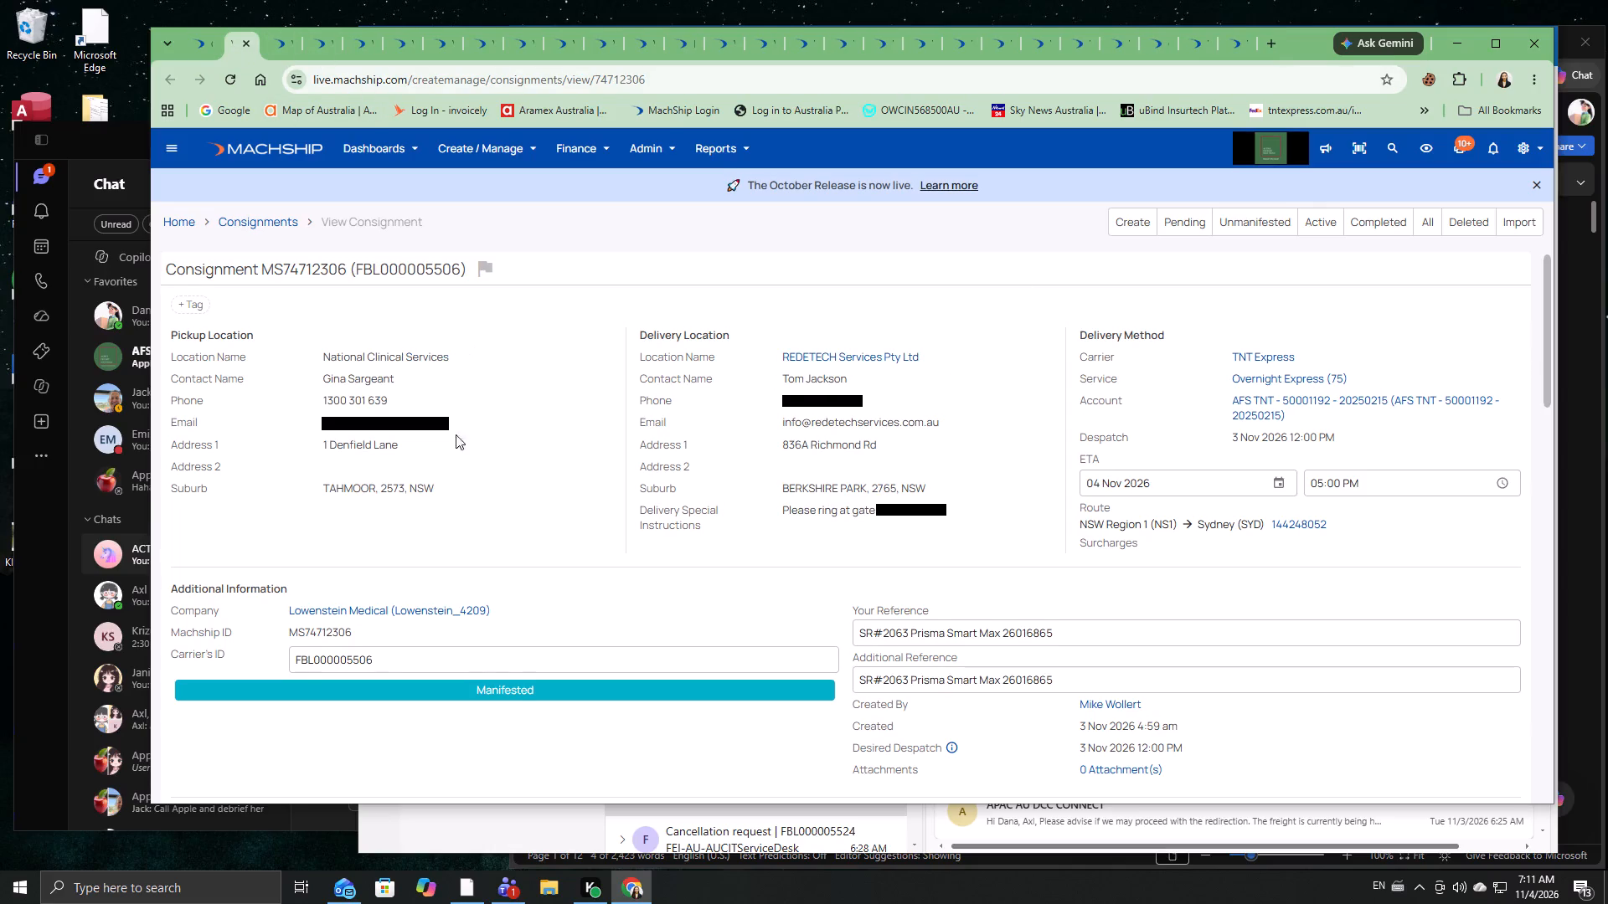
{"action": "scroll", "coordinate": [451, 408], "scroll_direction": "down", "scroll_amount": 9}
{"action": "scroll", "coordinate": [446, 413], "scroll_direction": "down", "scroll_amount": 13}
{"action": "scroll", "coordinate": [419, 535], "scroll_direction": "down", "scroll_amount": 7}
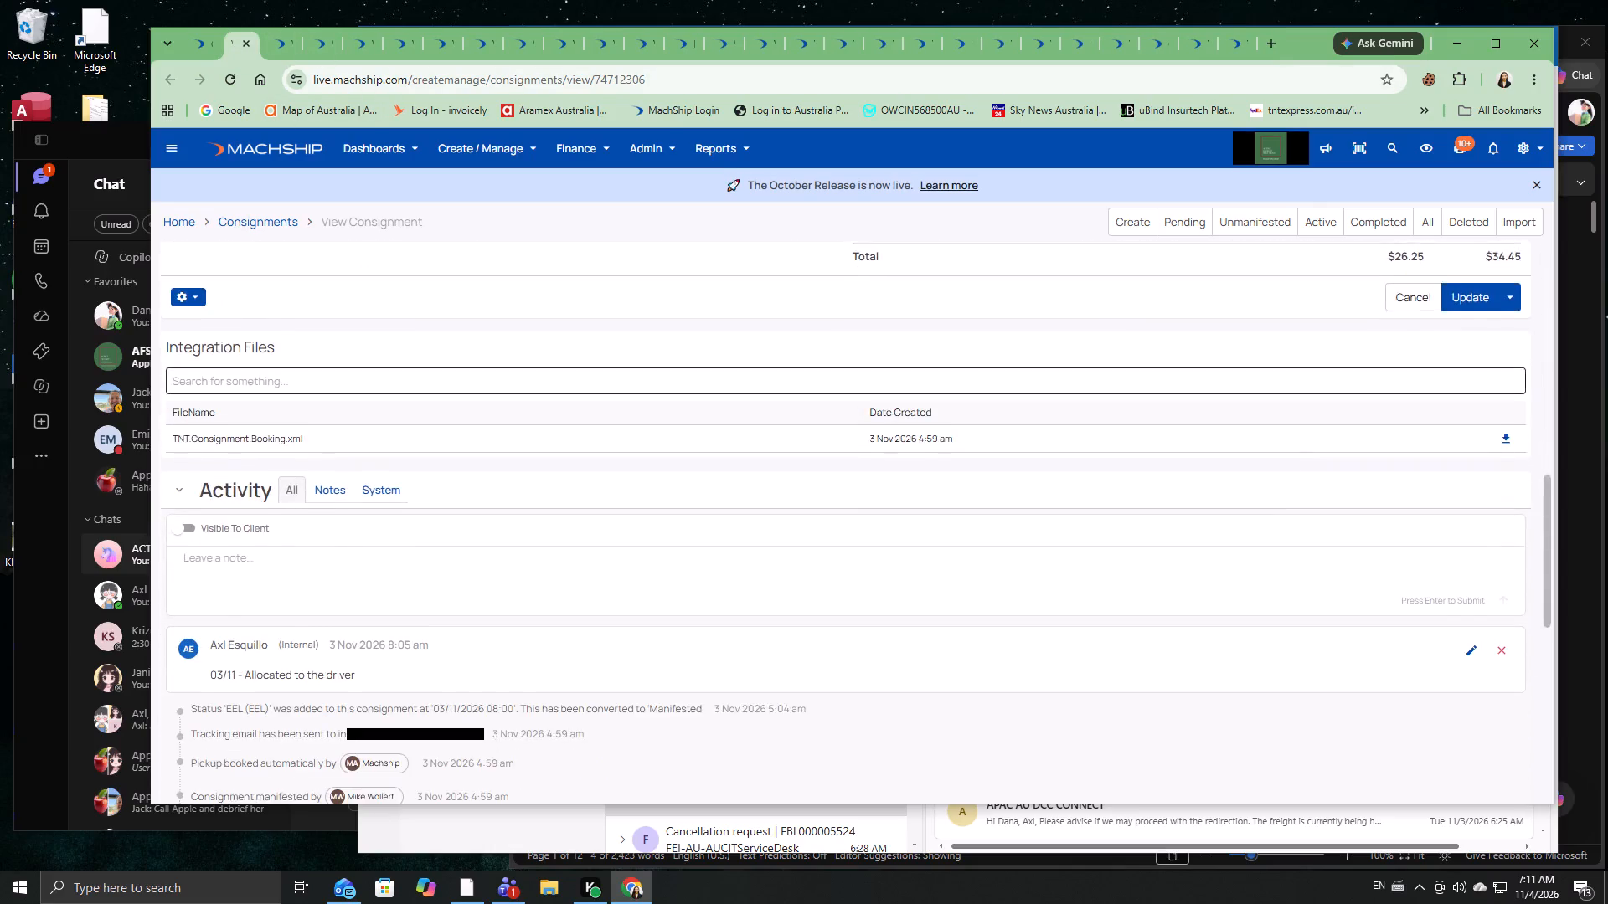
{"action": "scroll", "coordinate": [414, 541], "scroll_direction": "down", "scroll_amount": 2}
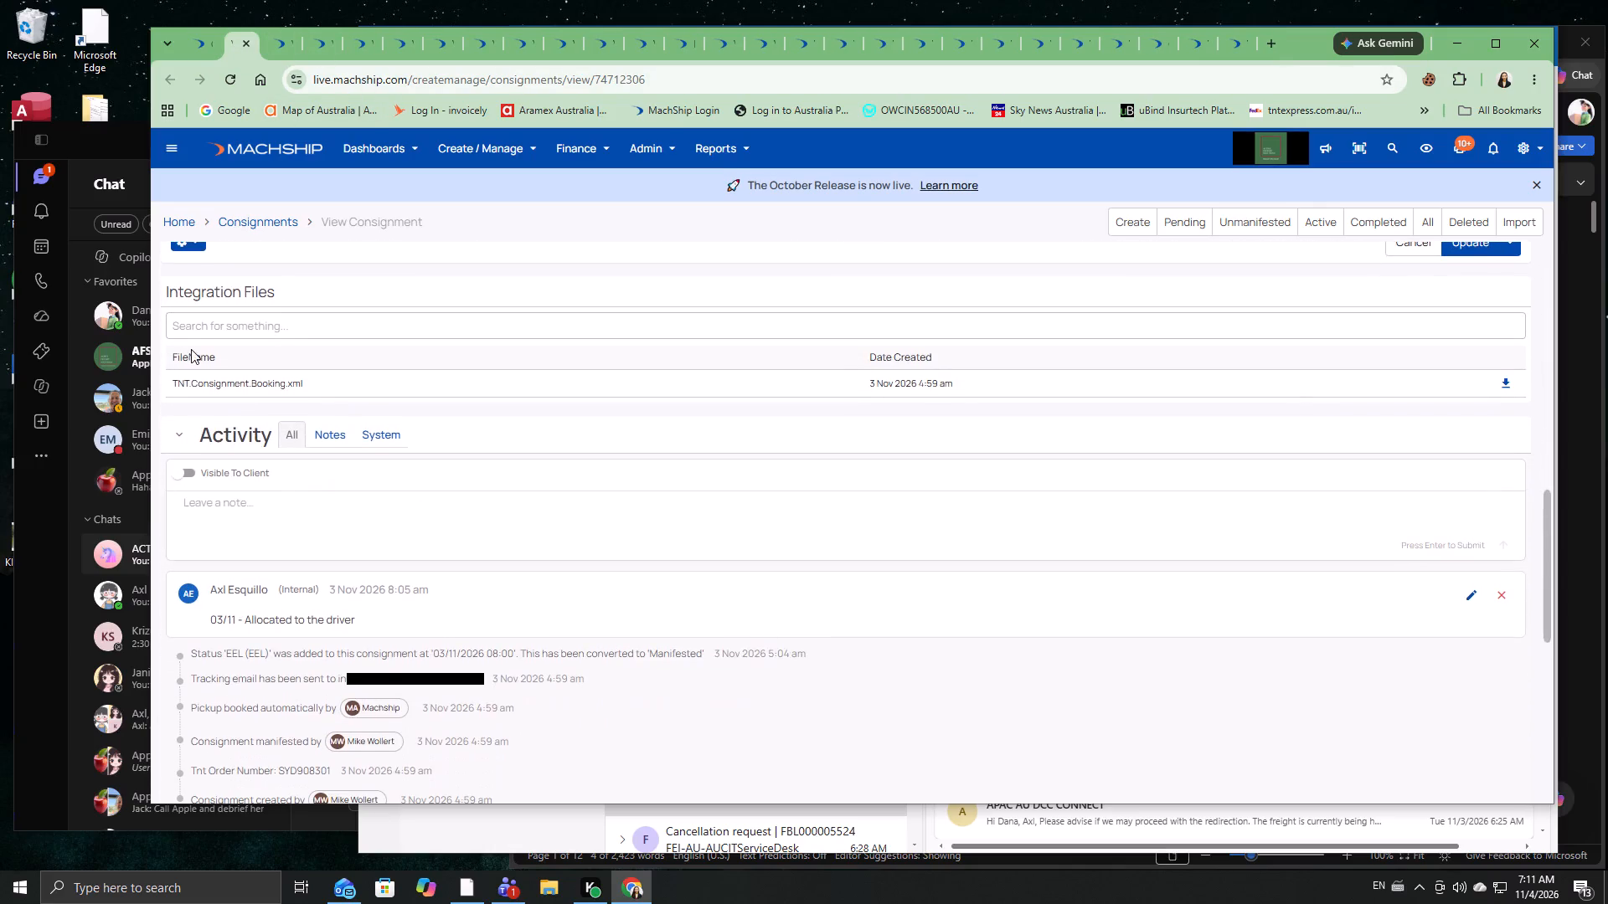
{"action": "scroll", "coordinate": [486, 589], "scroll_direction": "down", "scroll_amount": 6}
{"action": "scroll", "coordinate": [486, 591], "scroll_direction": "up", "scroll_amount": 5}
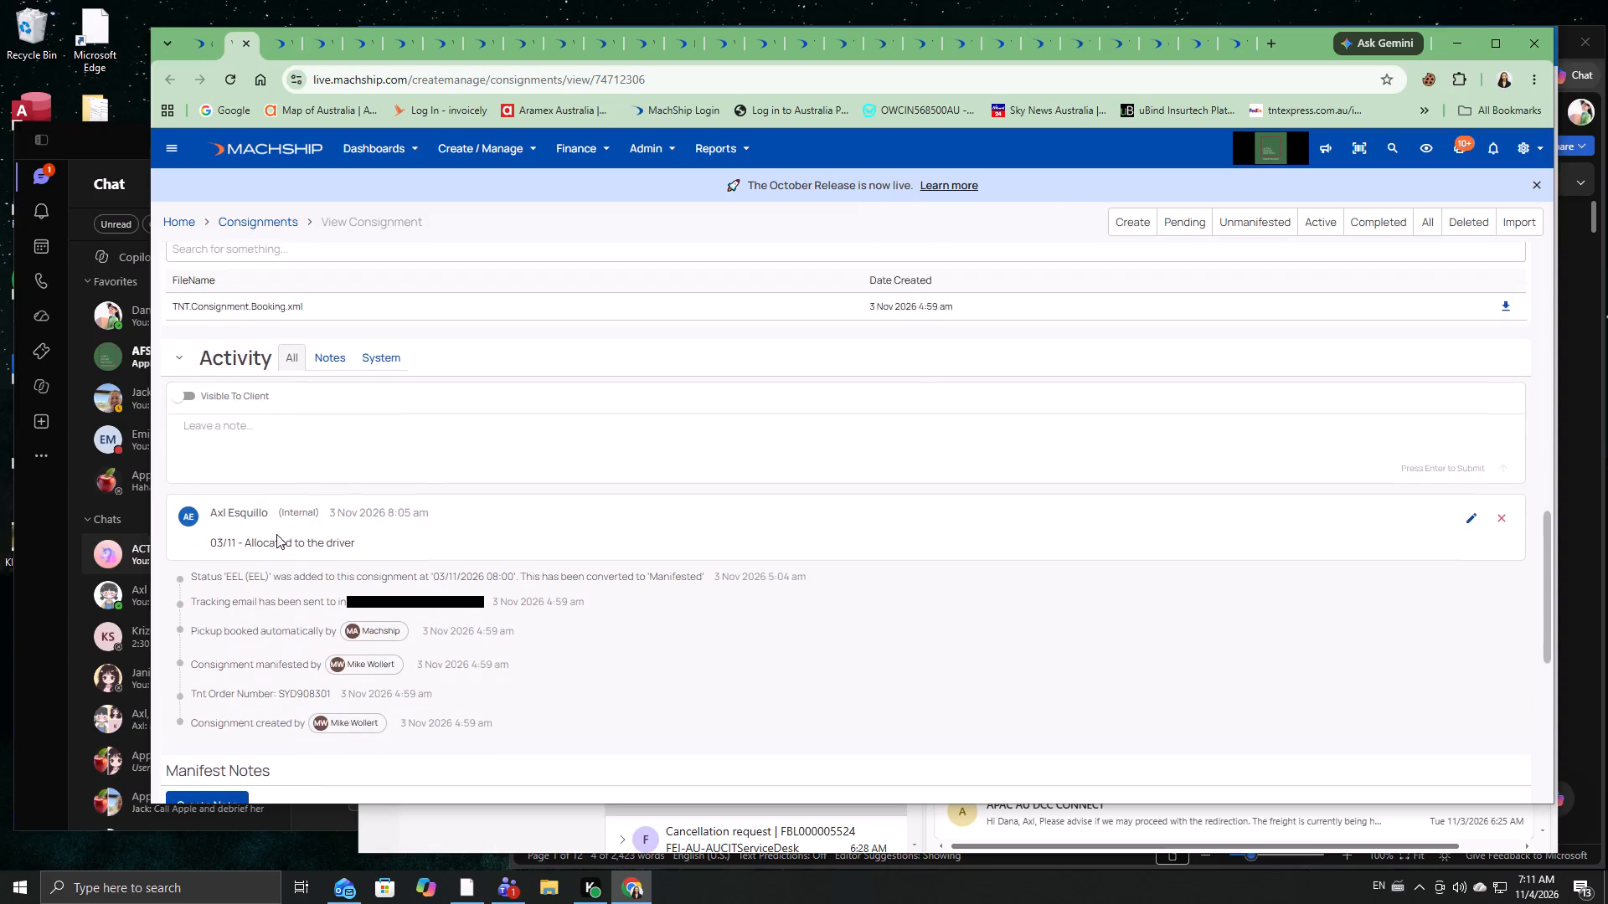
{"action": "scroll", "coordinate": [266, 523], "scroll_direction": "up", "scroll_amount": 4}
{"action": "left_click", "coordinate": [197, 328]}
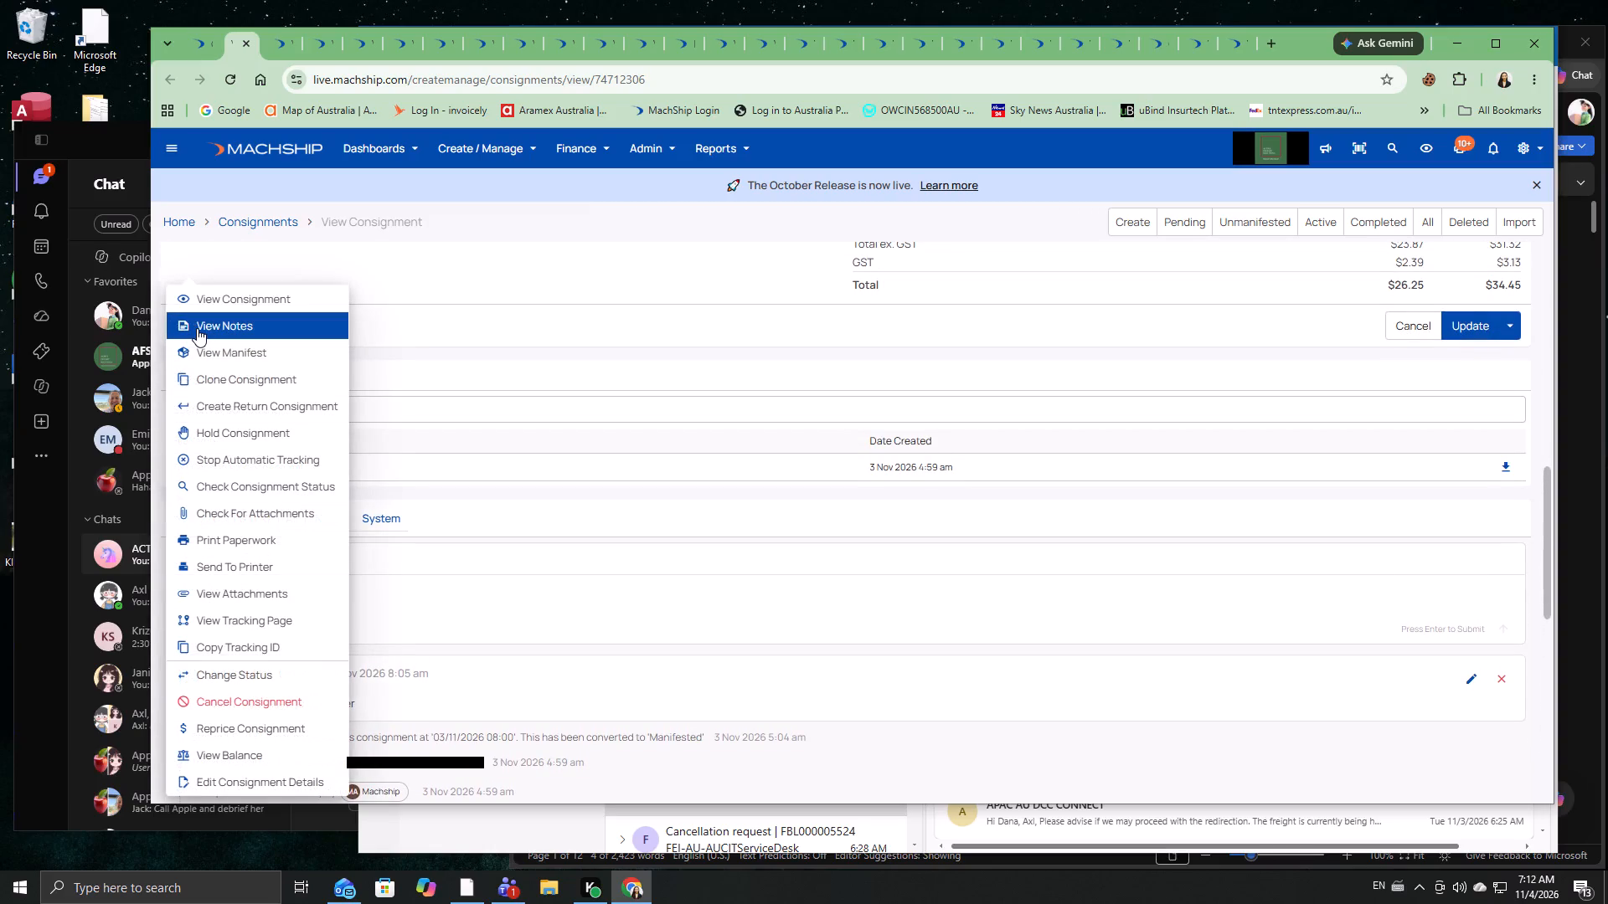
{"action": "left_click", "coordinate": [276, 45]}
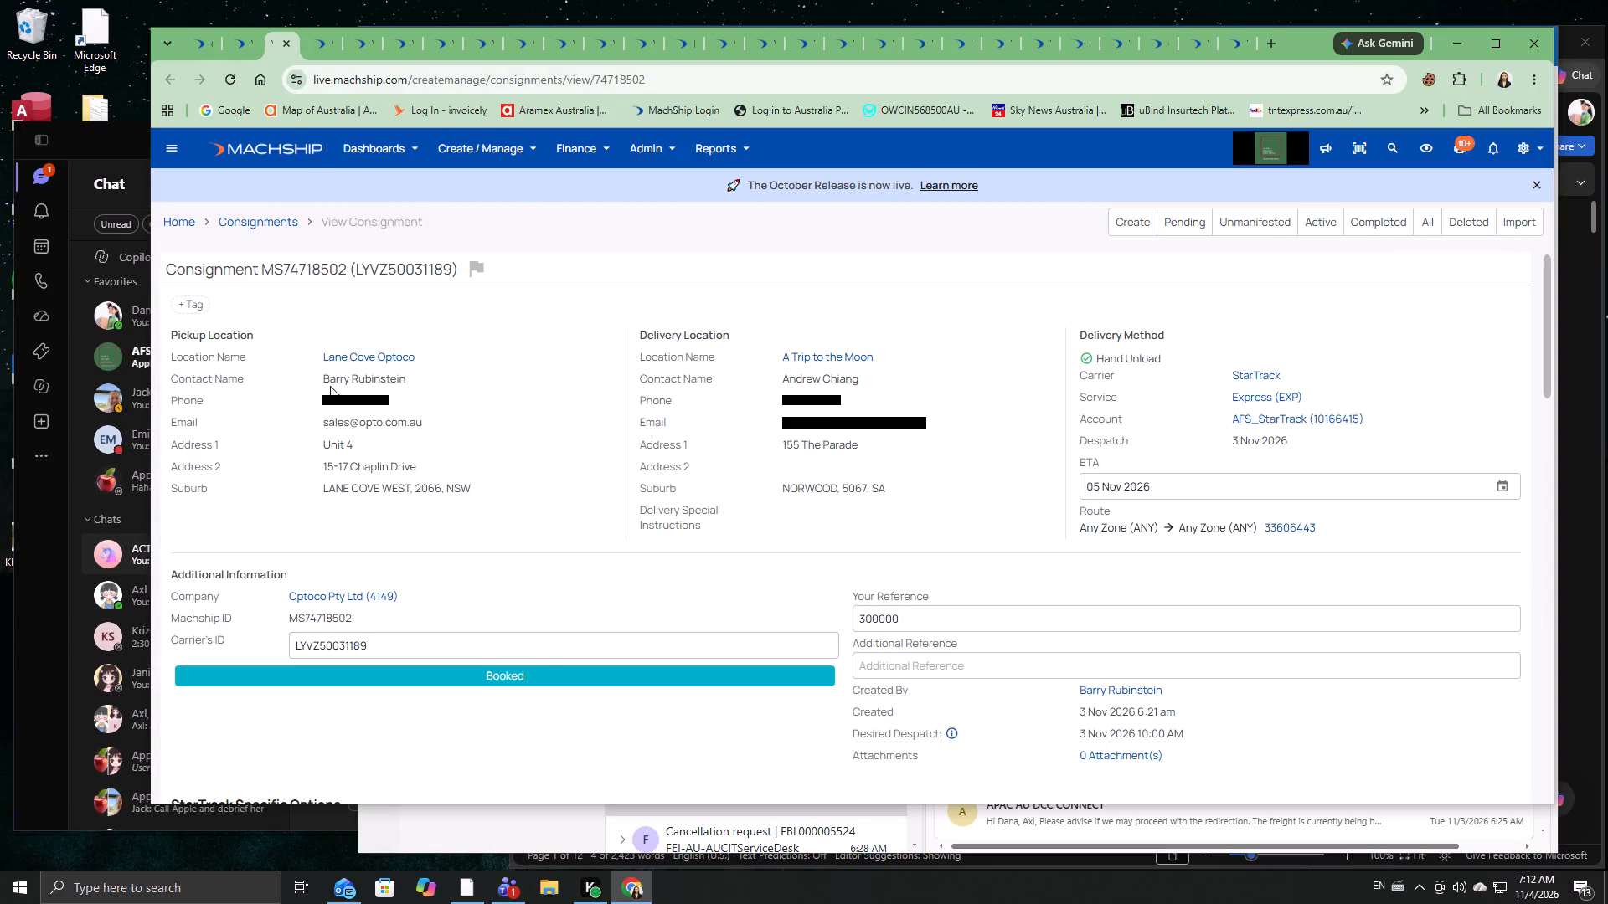
{"action": "scroll", "coordinate": [456, 464], "scroll_direction": "down", "scroll_amount": 19}
{"action": "scroll", "coordinate": [452, 485], "scroll_direction": "down", "scroll_amount": 11}
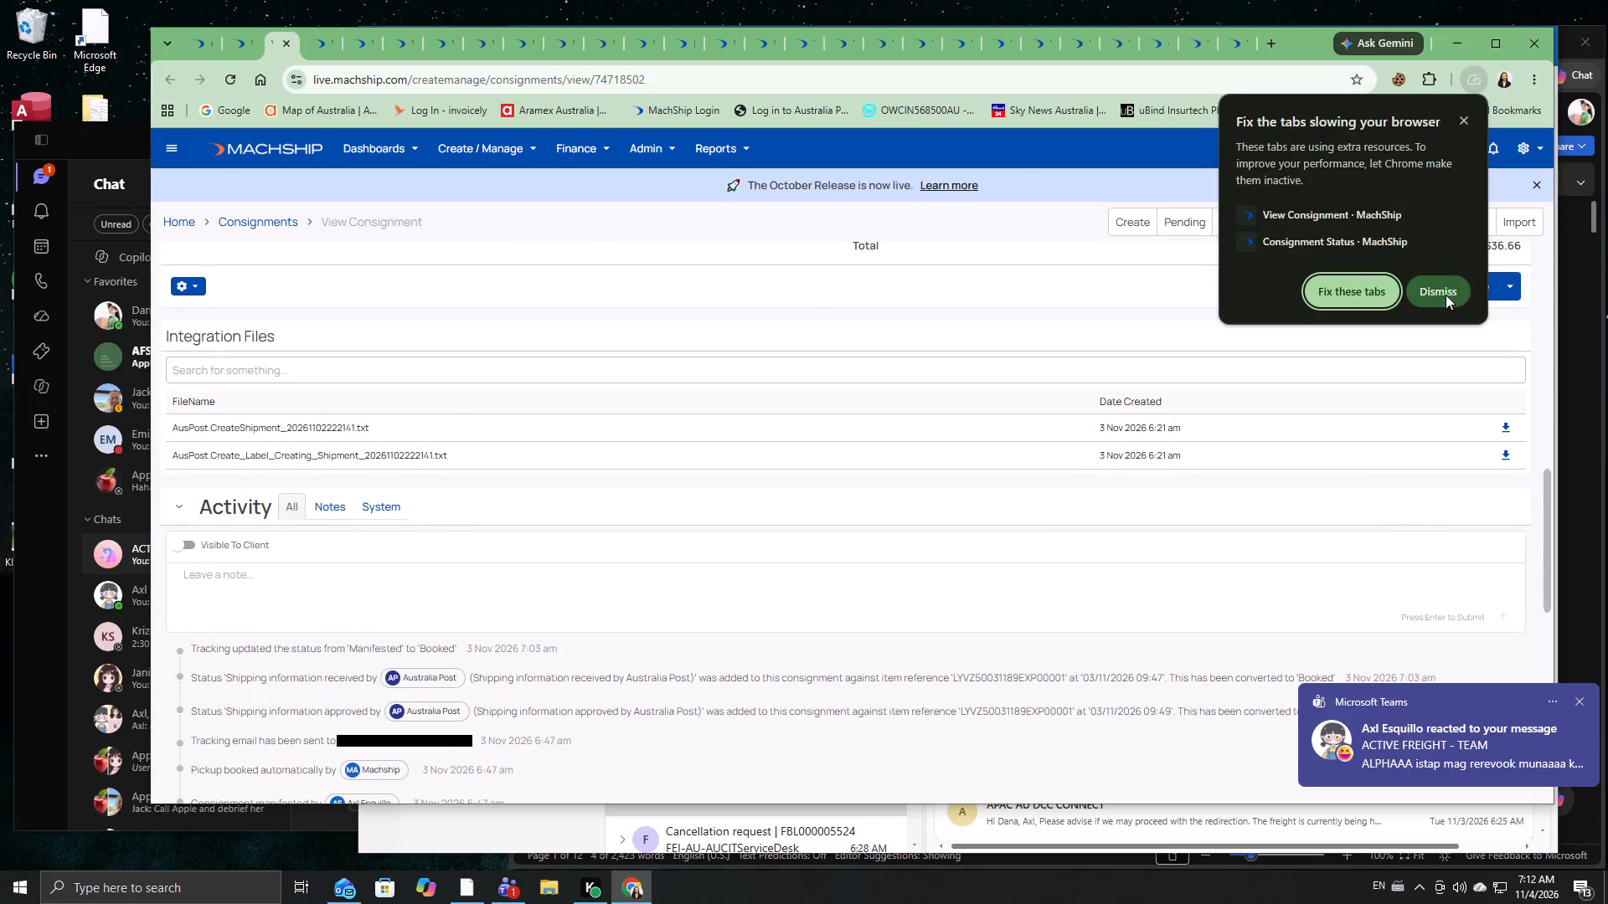
{"action": "left_click", "coordinate": [1465, 118]}
{"action": "scroll", "coordinate": [750, 615], "scroll_direction": "up", "scroll_amount": 17}
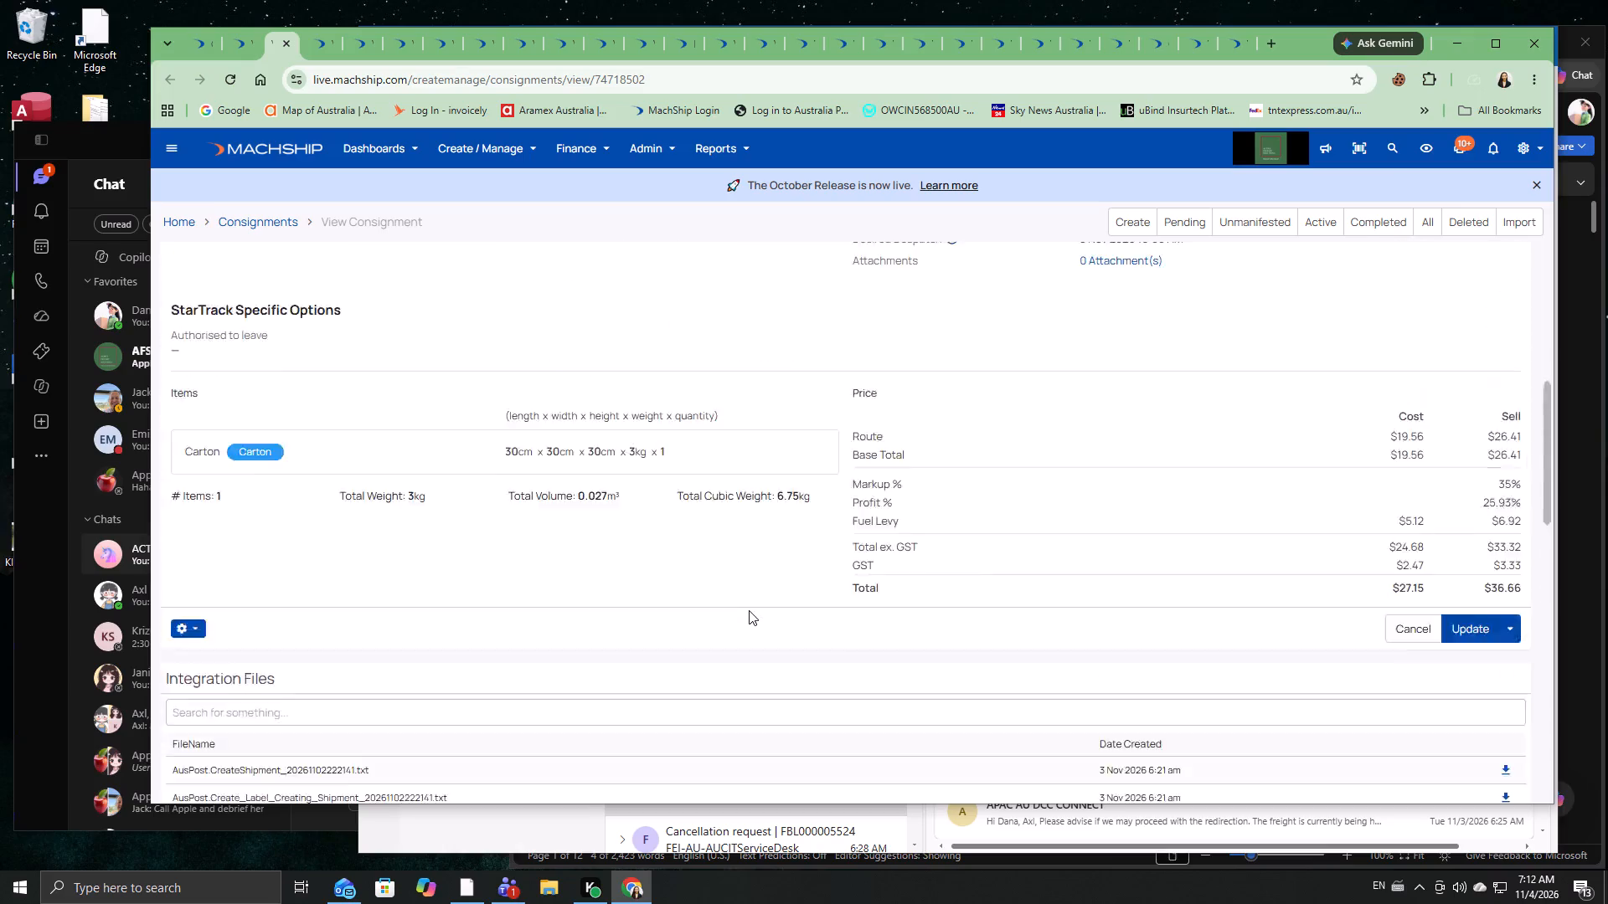
{"action": "scroll", "coordinate": [749, 610], "scroll_direction": "up", "scroll_amount": 19}
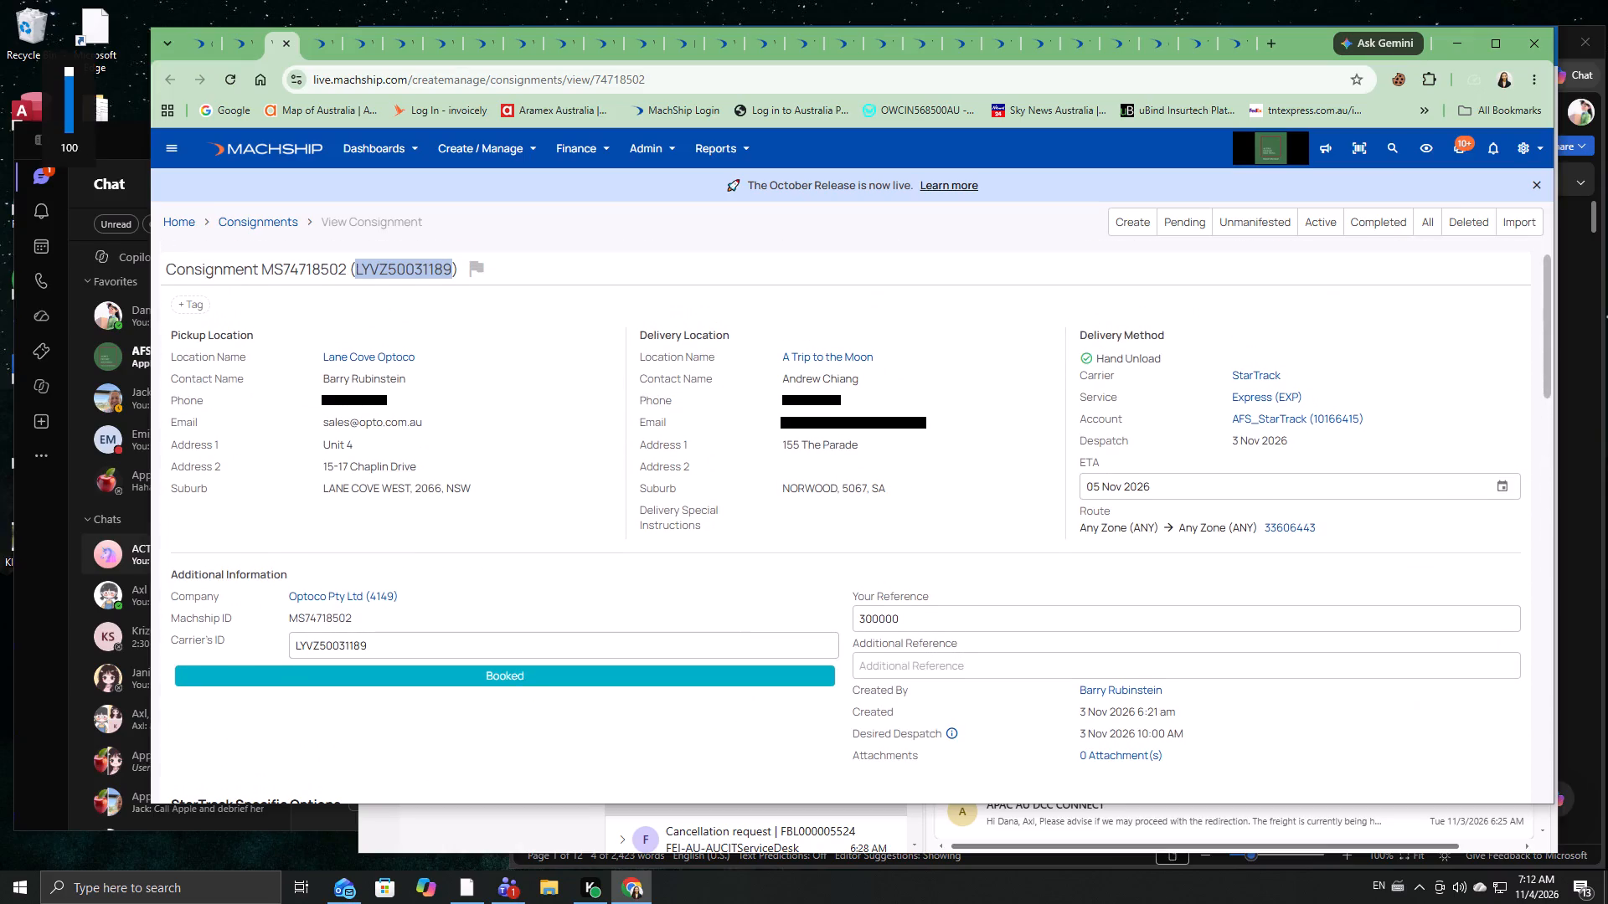
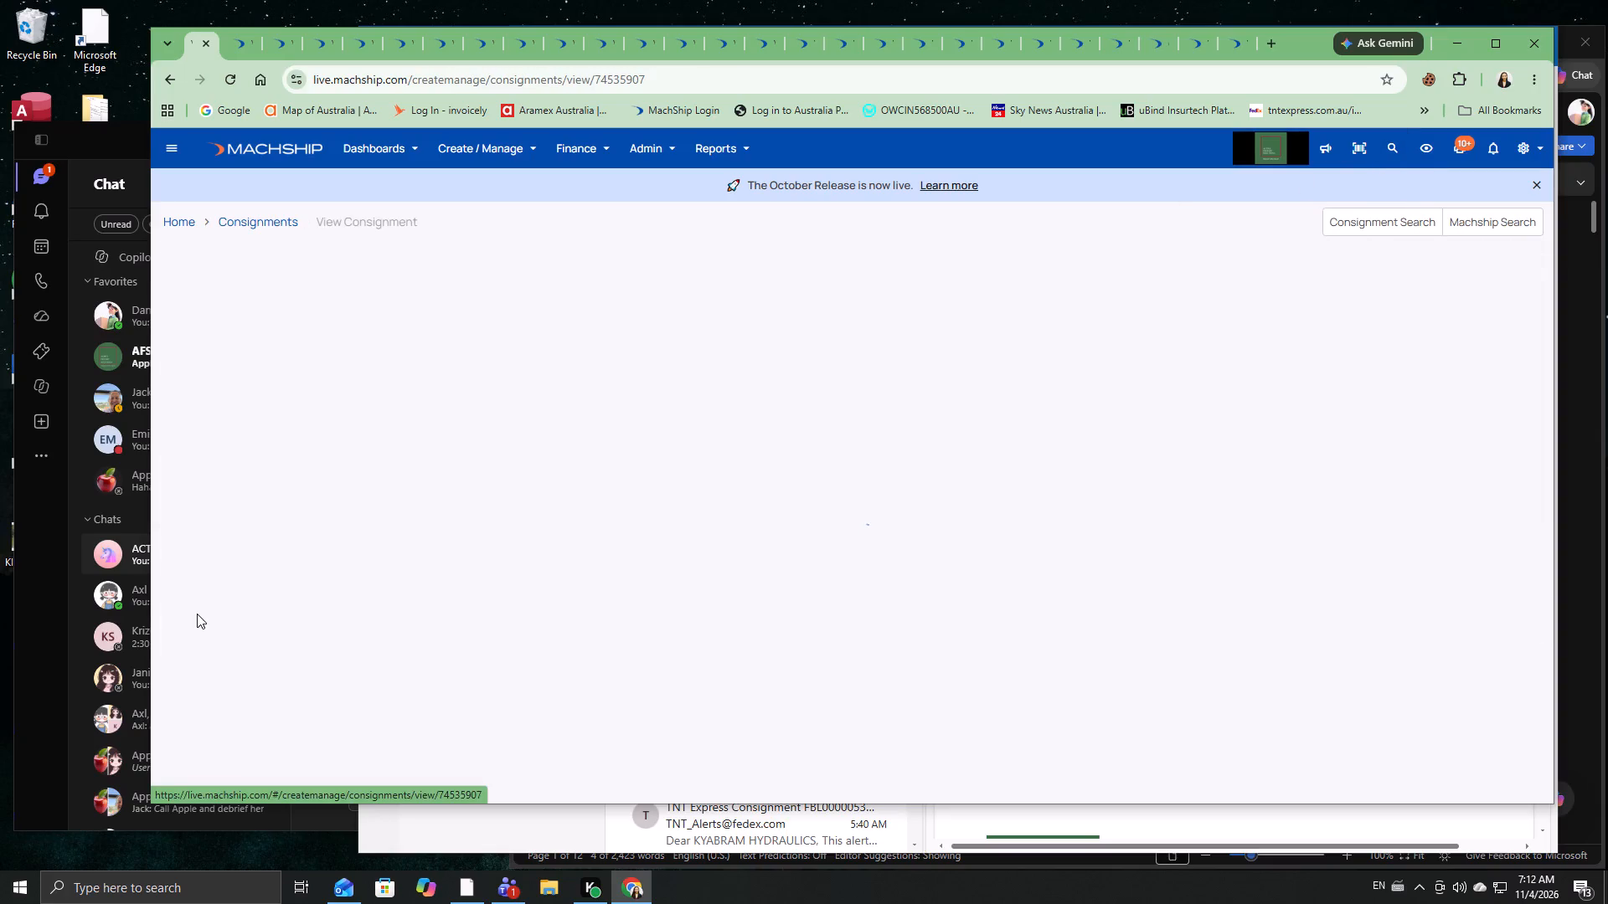
{"action": "scroll", "coordinate": [466, 678], "scroll_direction": "down", "scroll_amount": 20}
{"action": "scroll", "coordinate": [466, 678], "scroll_direction": "down", "scroll_amount": 5}
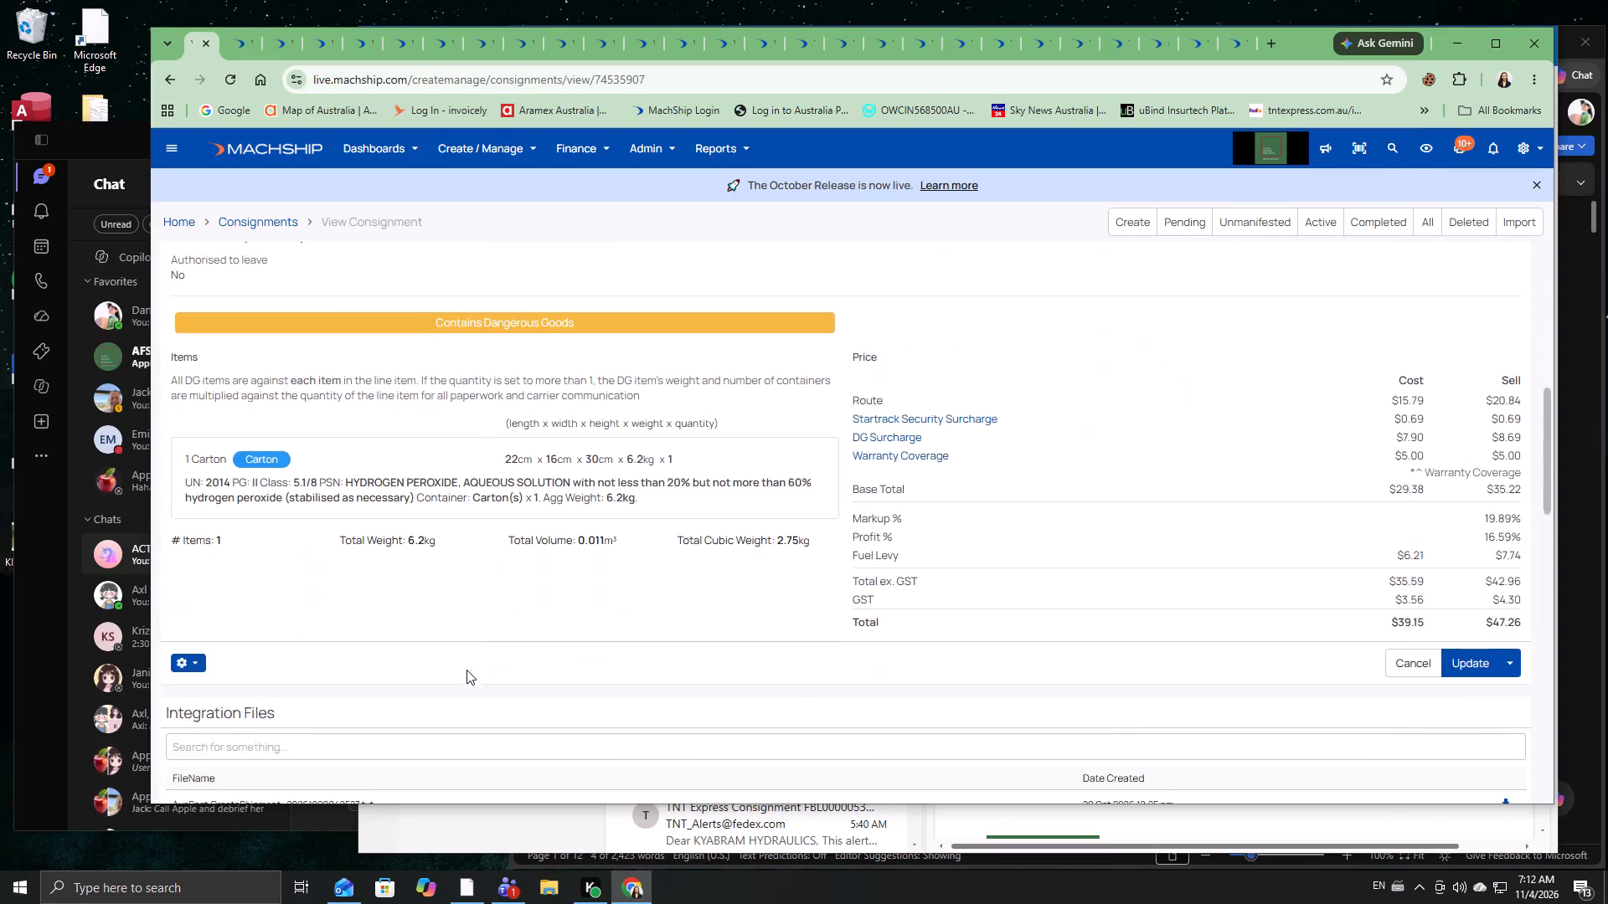
{"action": "scroll", "coordinate": [466, 670], "scroll_direction": "down", "scroll_amount": 10}
{"action": "left_click", "coordinate": [350, 586]}
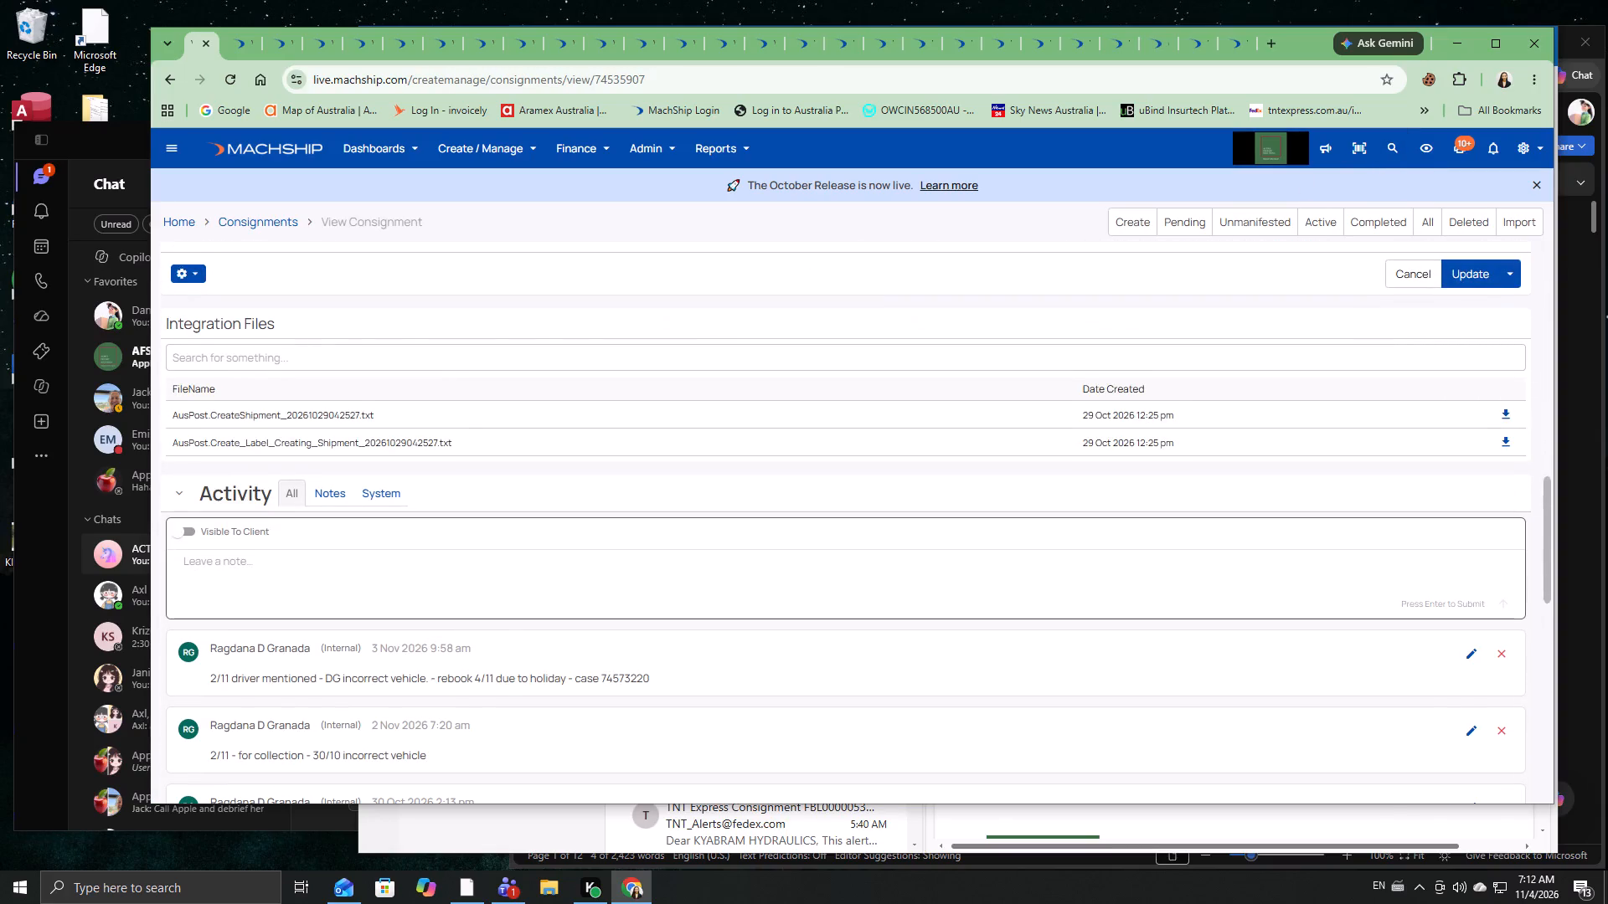
{"action": "left_click", "coordinate": [348, 578]}
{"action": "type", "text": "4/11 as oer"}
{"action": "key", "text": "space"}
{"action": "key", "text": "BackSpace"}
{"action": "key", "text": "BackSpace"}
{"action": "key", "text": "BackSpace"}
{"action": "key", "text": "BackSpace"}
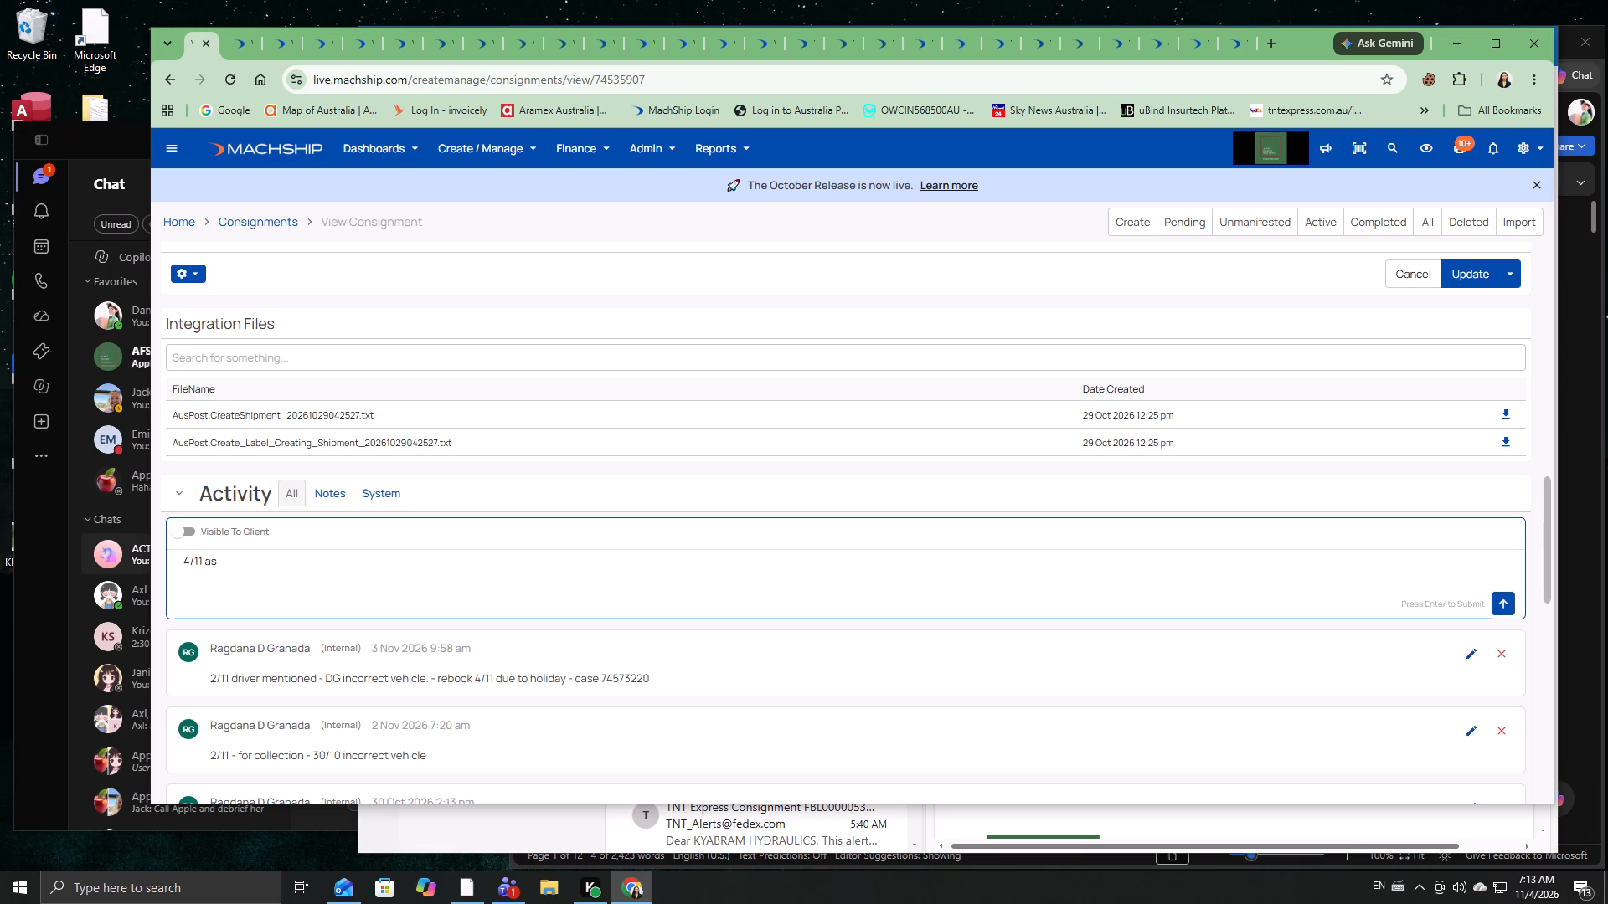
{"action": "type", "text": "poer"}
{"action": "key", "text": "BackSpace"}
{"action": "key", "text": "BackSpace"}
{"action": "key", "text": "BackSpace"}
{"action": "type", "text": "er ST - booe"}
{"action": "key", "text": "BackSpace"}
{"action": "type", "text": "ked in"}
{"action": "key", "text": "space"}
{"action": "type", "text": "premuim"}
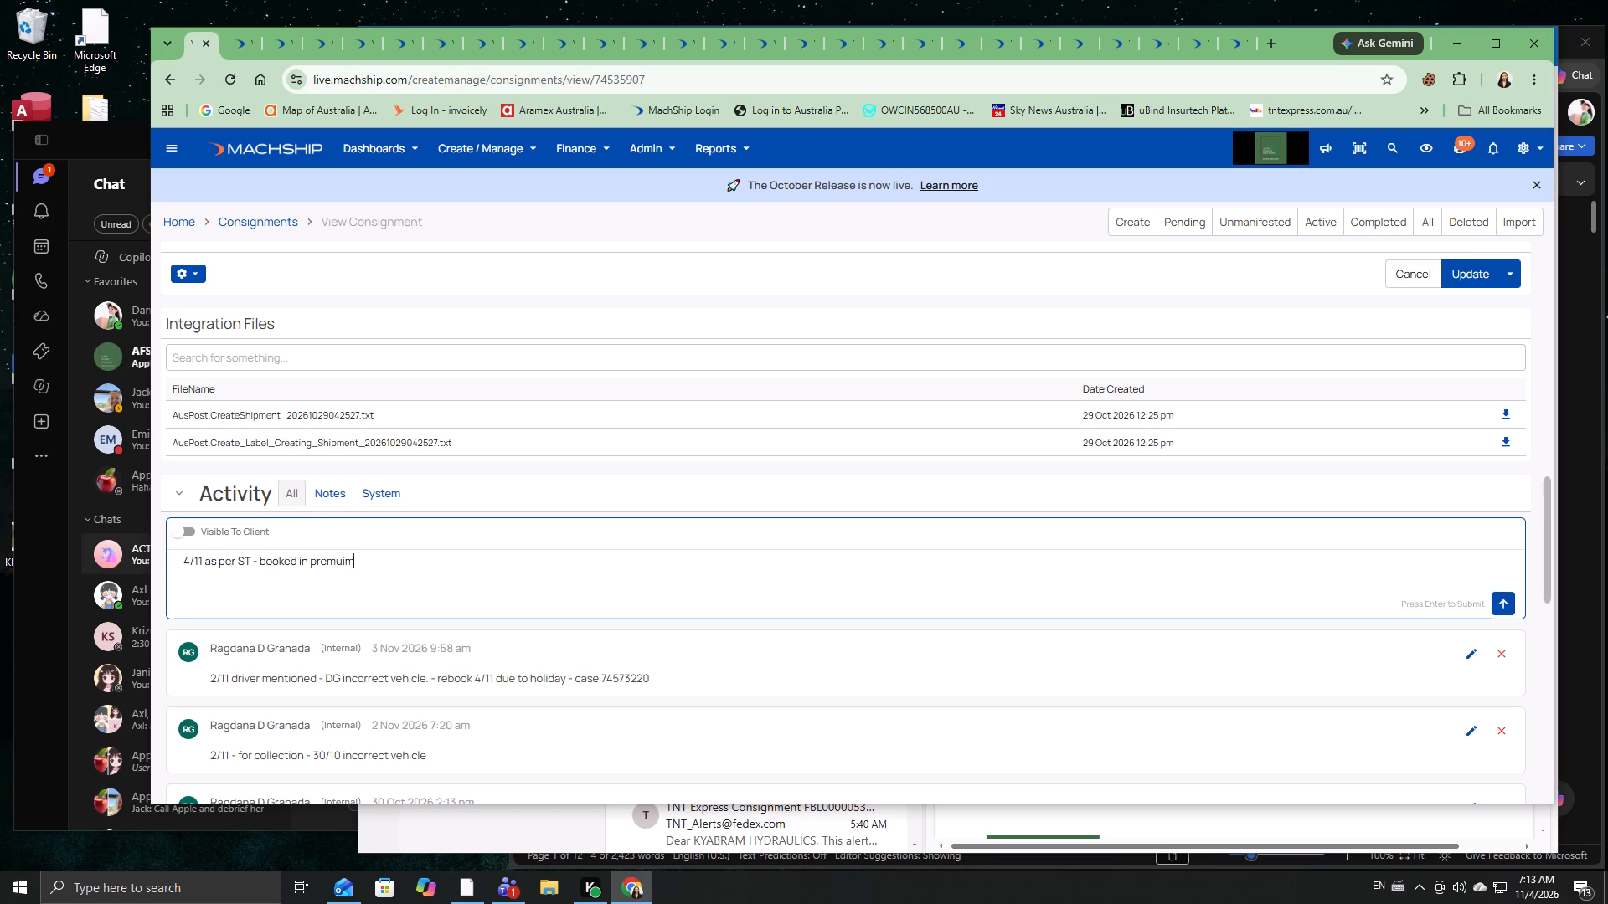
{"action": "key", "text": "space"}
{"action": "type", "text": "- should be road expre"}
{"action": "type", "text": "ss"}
{"action": "left_click", "coordinate": [331, 563]}
{"action": "right_click", "coordinate": [331, 563]}
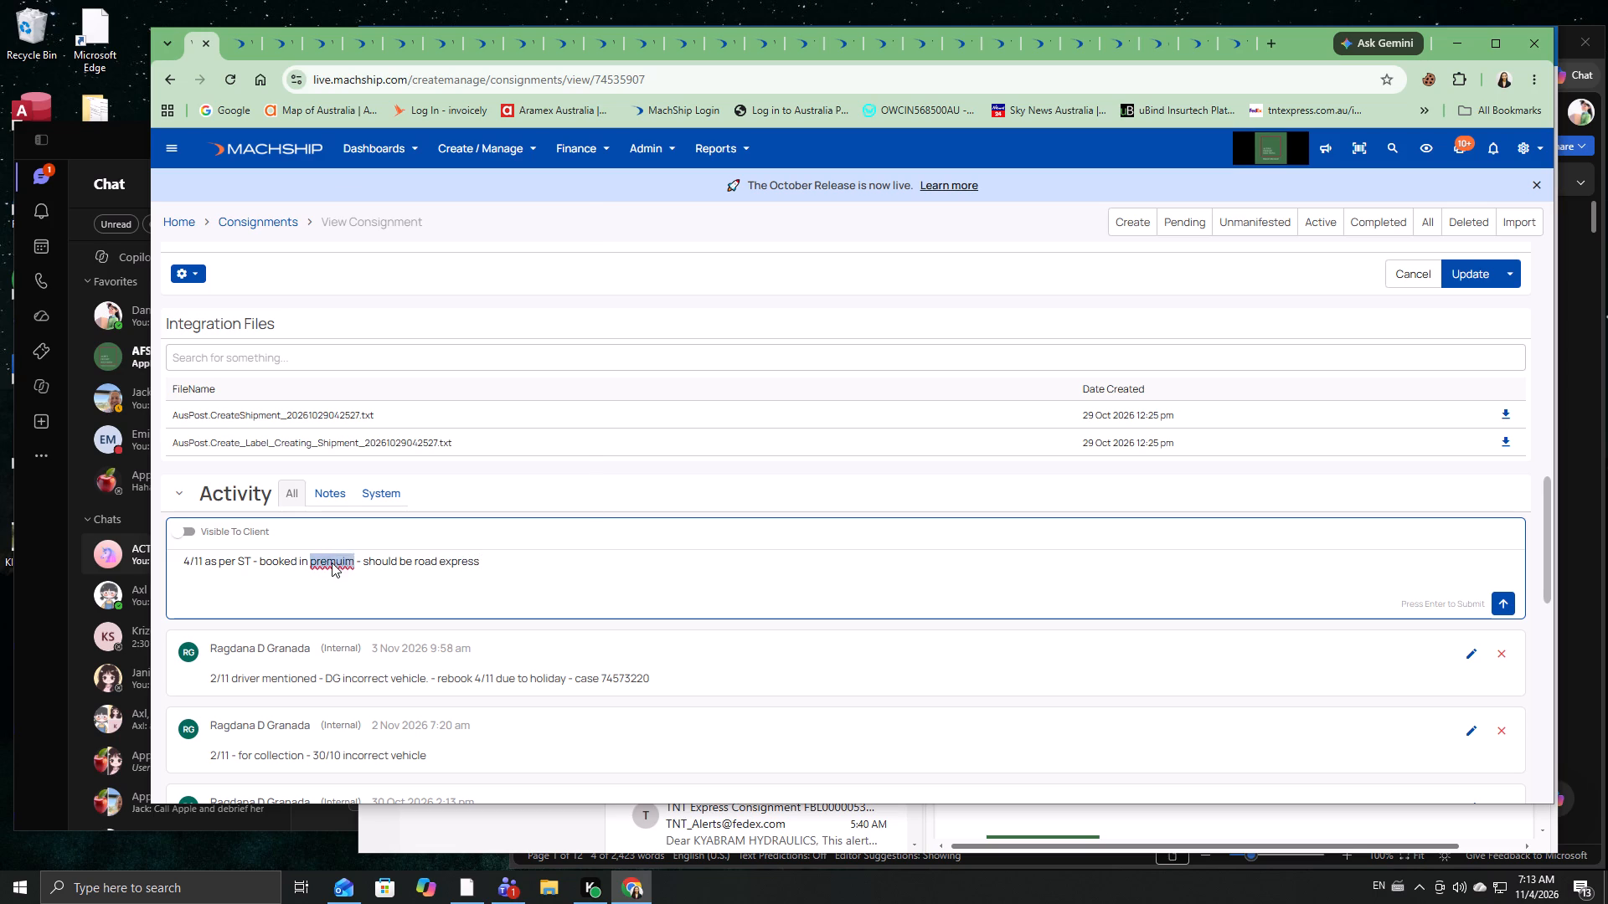